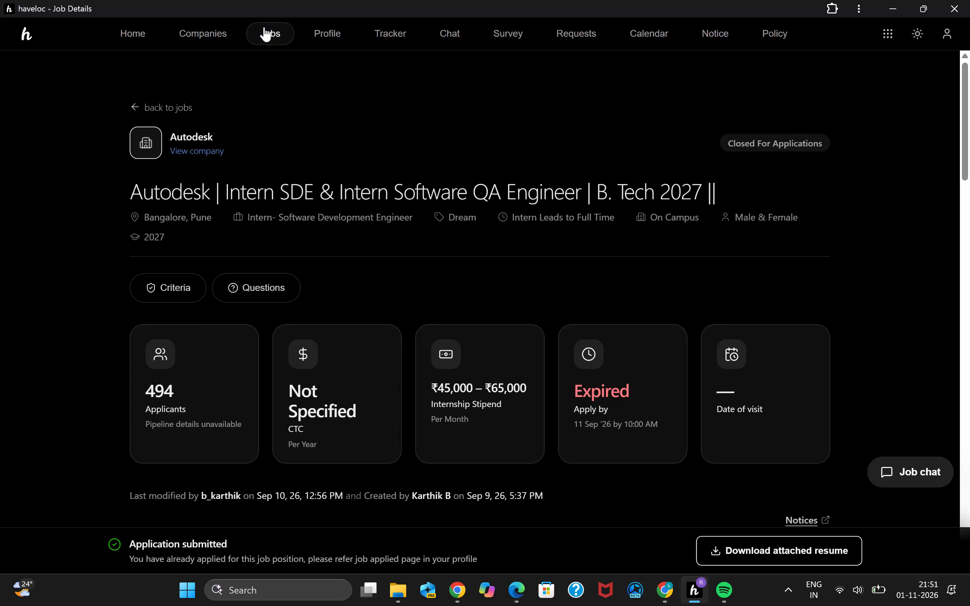
Open the HuT Labs B.Tech 2027 POB posting from the jobs list, read its full details, and return to the list.
{"action": "left_click", "coordinate": [264, 27]}
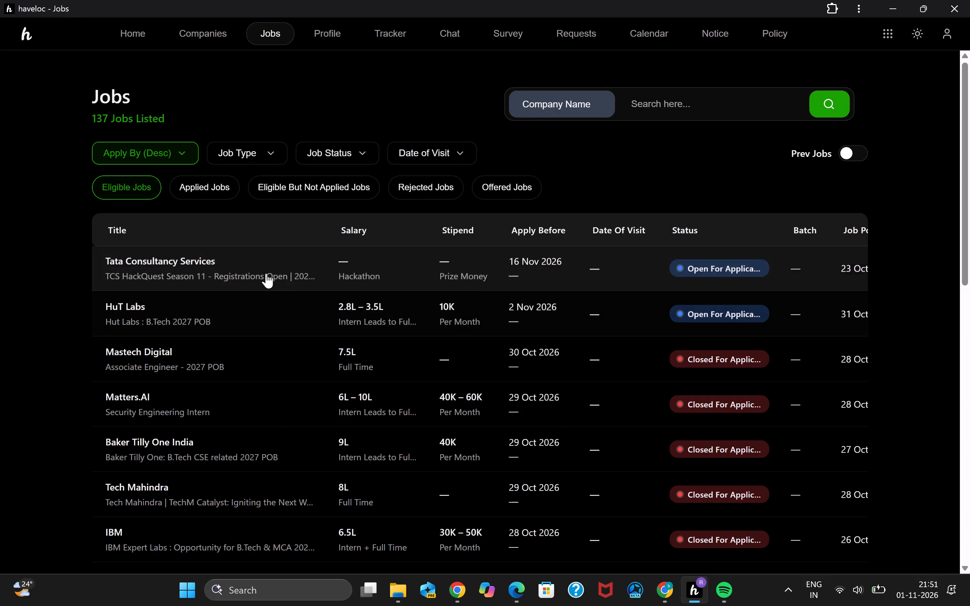
{"action": "left_click", "coordinate": [248, 322]}
{"action": "scroll", "coordinate": [248, 322], "scroll_direction": "down", "scroll_amount": 1}
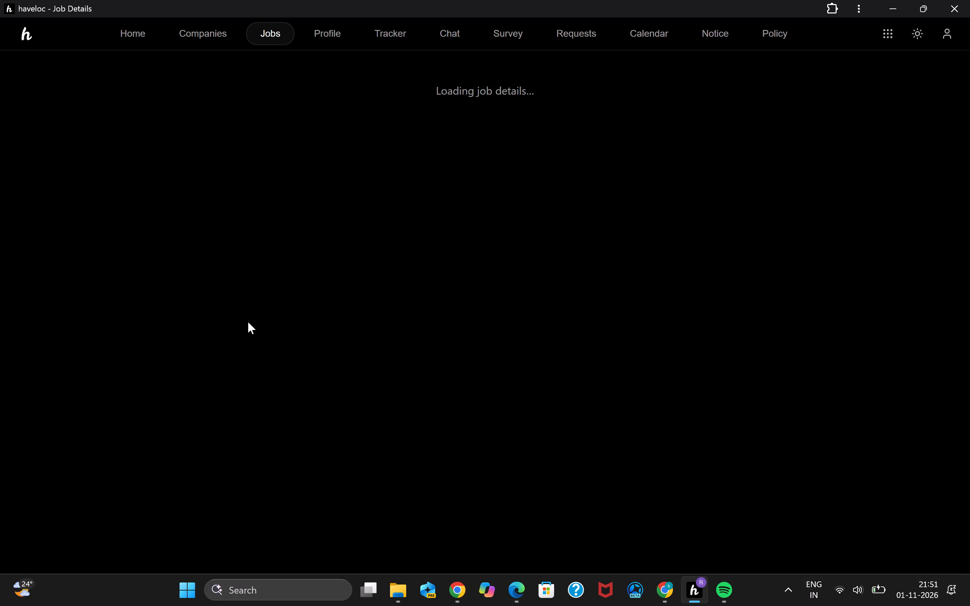
{"action": "scroll", "coordinate": [248, 322], "scroll_direction": "down", "scroll_amount": 1}
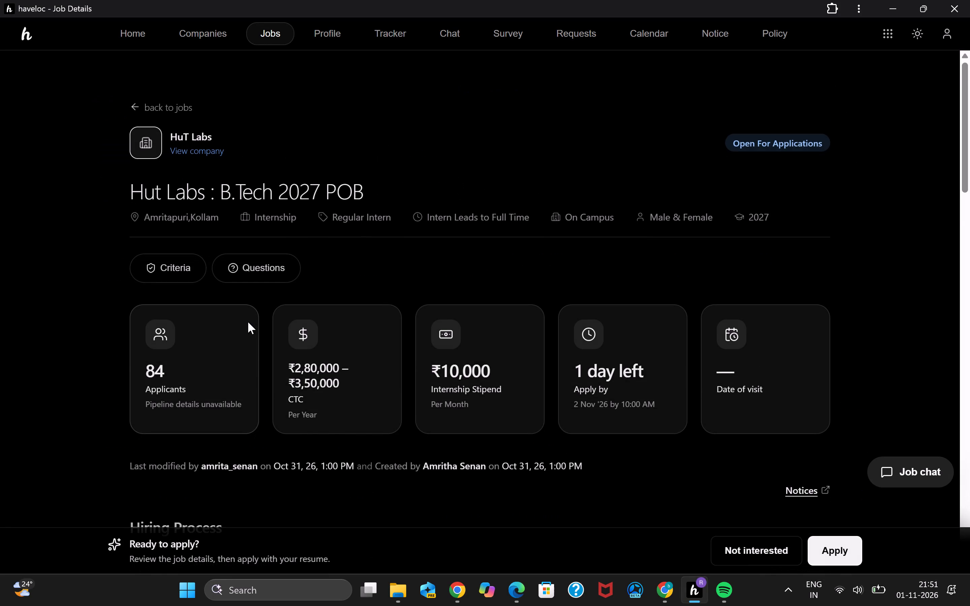
{"action": "scroll", "coordinate": [248, 322], "scroll_direction": "down", "scroll_amount": 13}
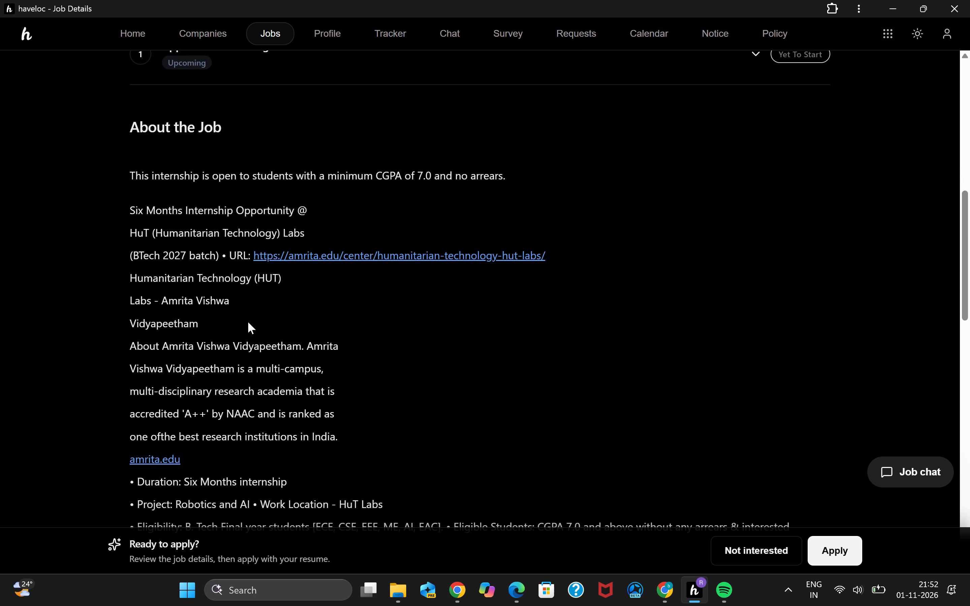
{"action": "scroll", "coordinate": [248, 322], "scroll_direction": "down", "scroll_amount": 1}
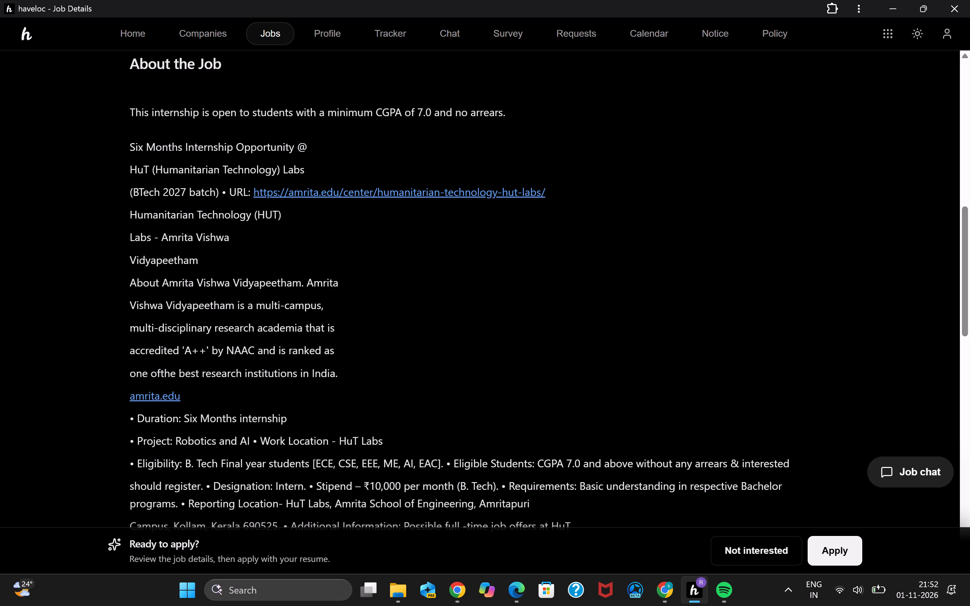
{"action": "scroll", "coordinate": [248, 322], "scroll_direction": "down", "scroll_amount": 1}
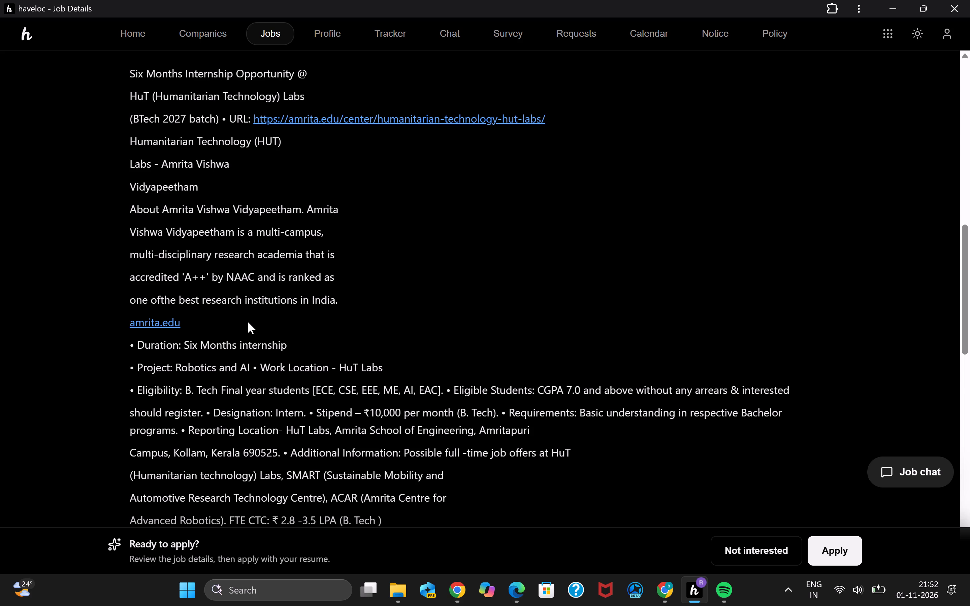
{"action": "scroll", "coordinate": [248, 322], "scroll_direction": "down", "scroll_amount": 2}
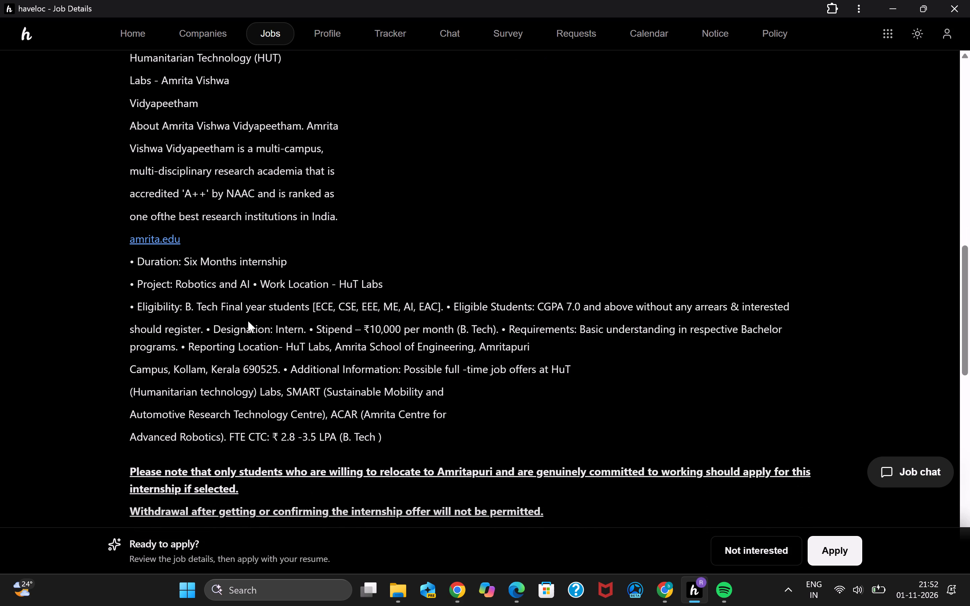
{"action": "scroll", "coordinate": [248, 321], "scroll_direction": "down", "scroll_amount": 1}
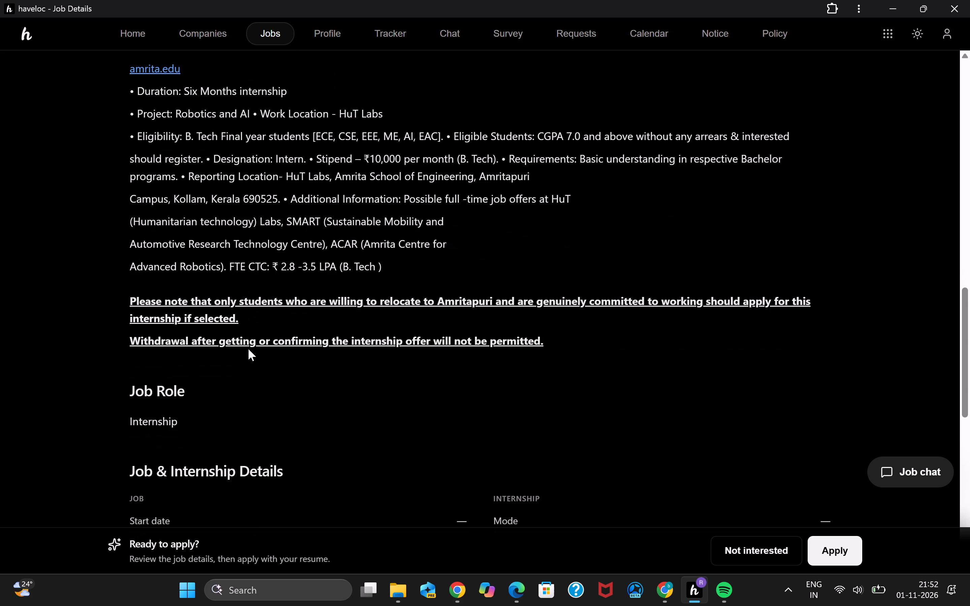
{"action": "scroll", "coordinate": [248, 349], "scroll_direction": "down", "scroll_amount": 2}
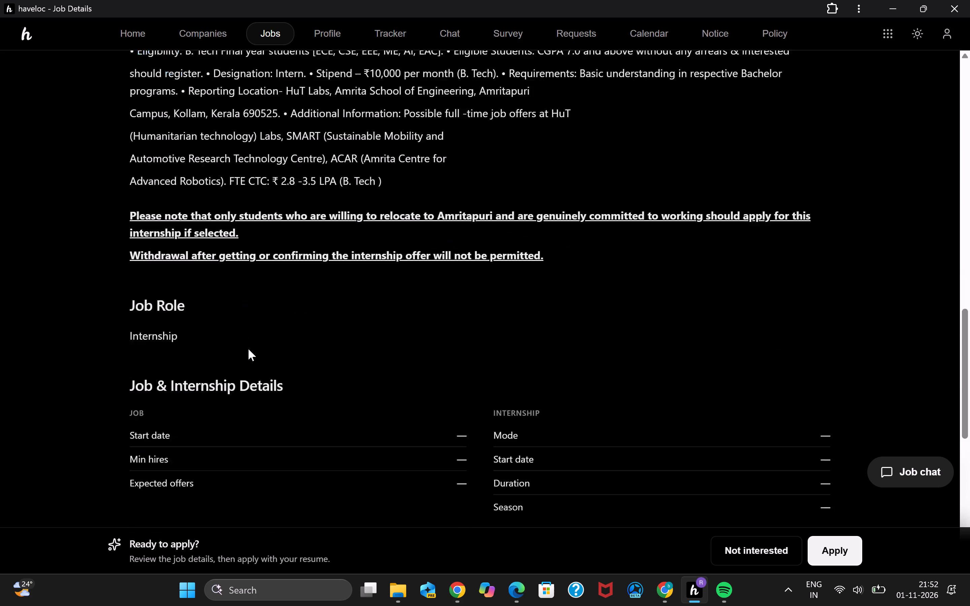
{"action": "scroll", "coordinate": [248, 349], "scroll_direction": "down", "scroll_amount": 5}
{"action": "scroll", "coordinate": [248, 349], "scroll_direction": "up", "scroll_amount": 17}
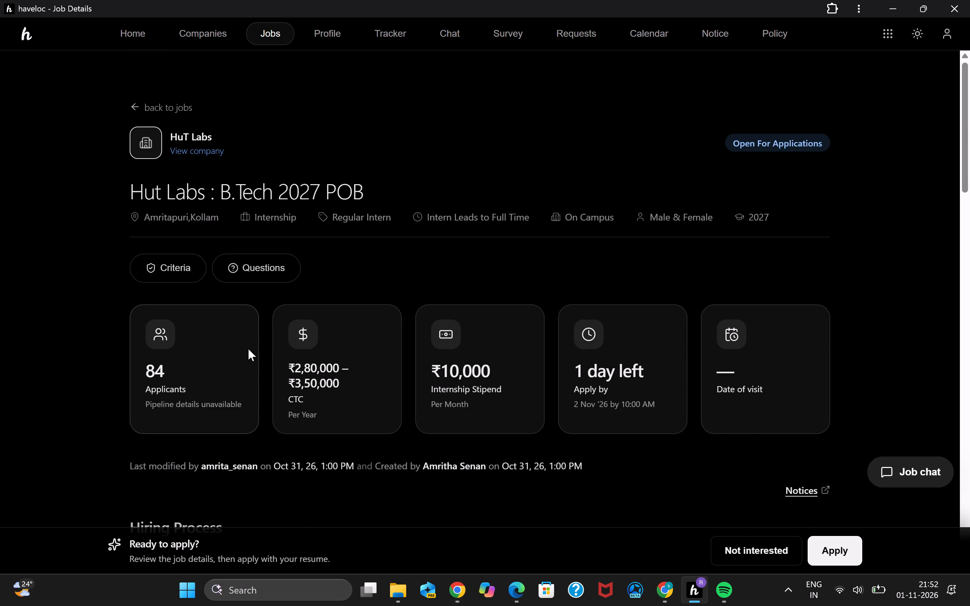
{"action": "scroll", "coordinate": [368, 405], "scroll_direction": "down", "scroll_amount": 1}
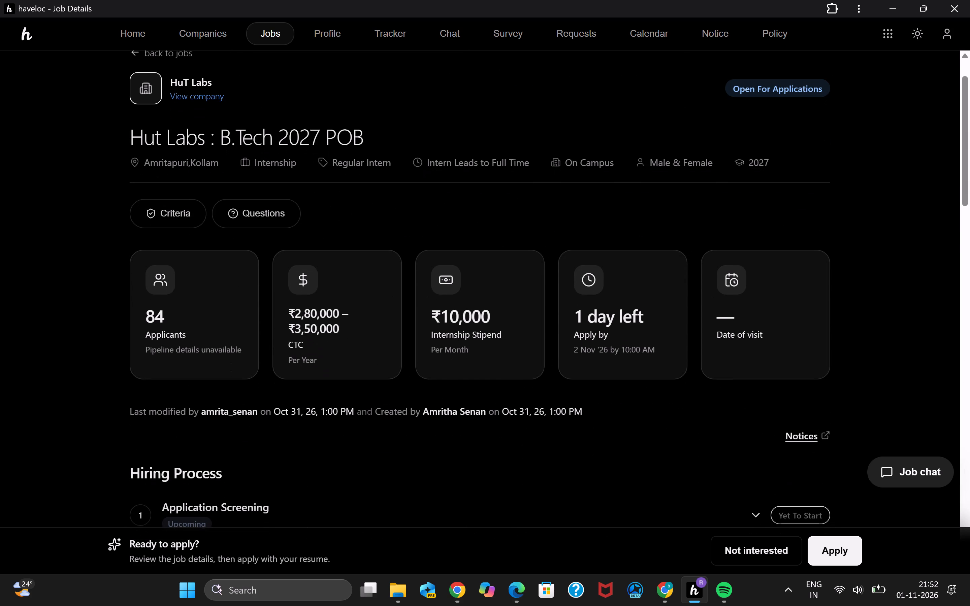
{"action": "scroll", "coordinate": [292, 146], "scroll_direction": "up", "scroll_amount": 2}
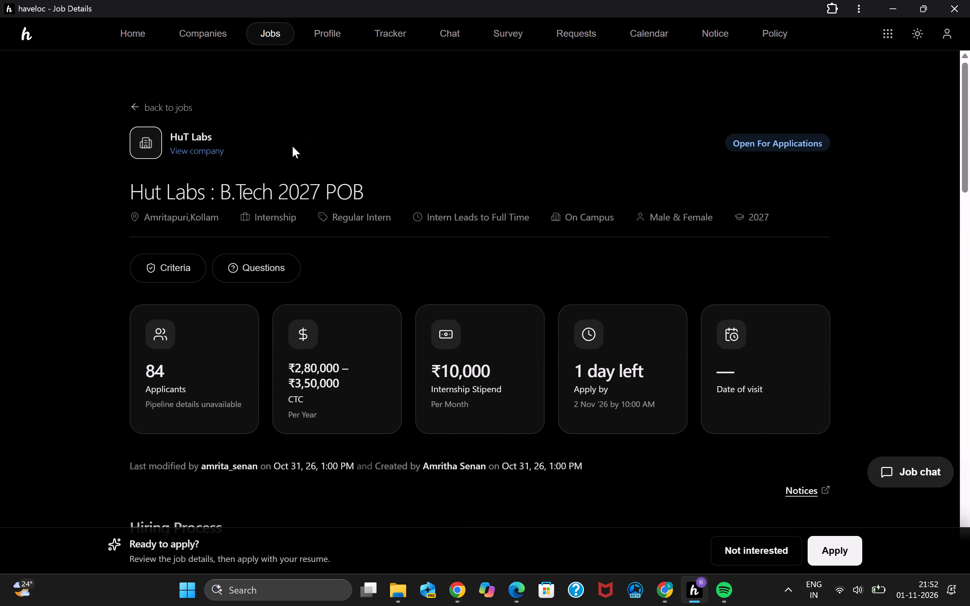
{"action": "left_click", "coordinate": [271, 29]}
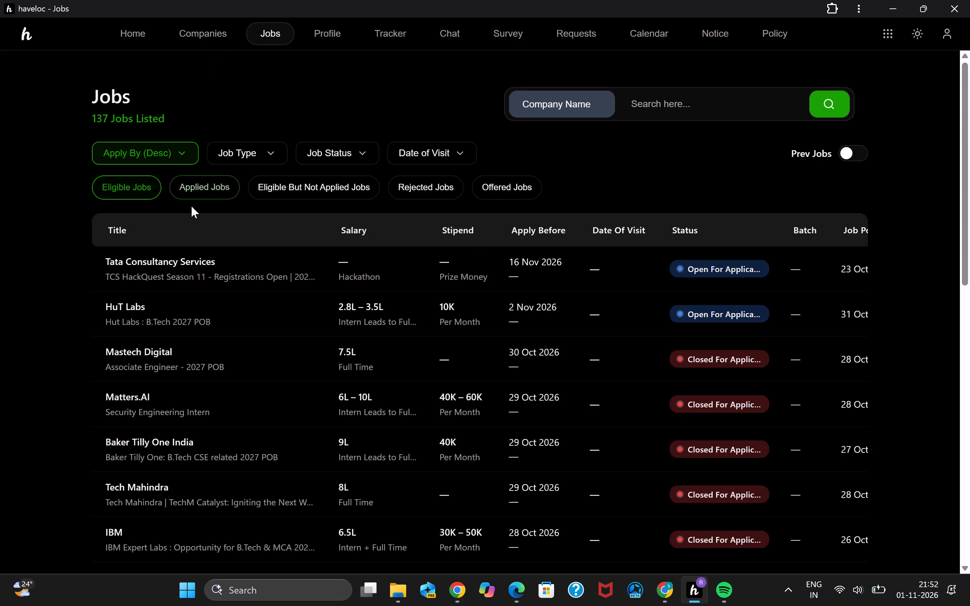
Search jobs by company name for "dai", view the Daimler India Commercial Vehicles (DICV) posting, and return to the jobs list.
{"action": "scroll", "coordinate": [191, 206], "scroll_direction": "down", "scroll_amount": 1}
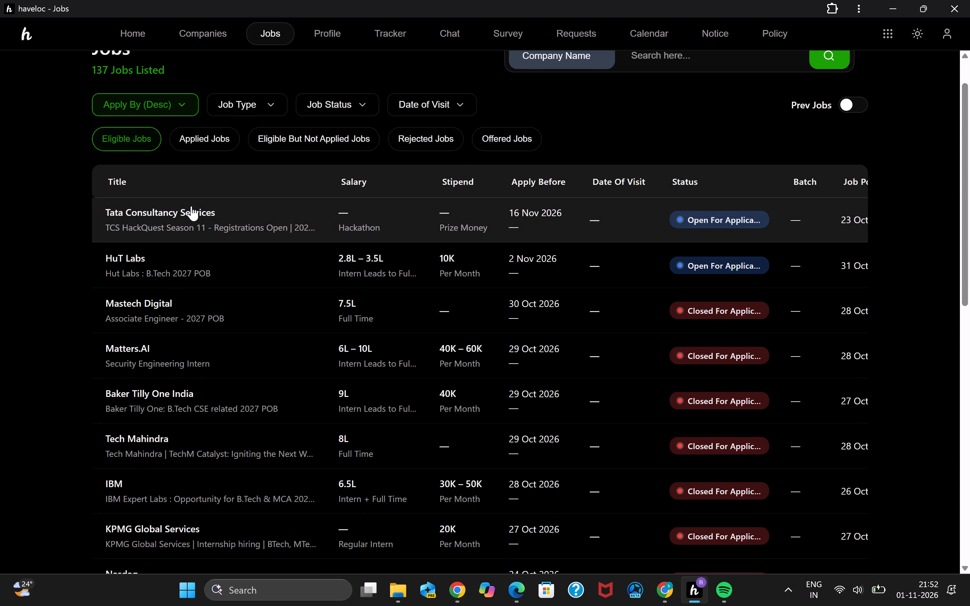
{"action": "scroll", "coordinate": [191, 206], "scroll_direction": "up", "scroll_amount": 2}
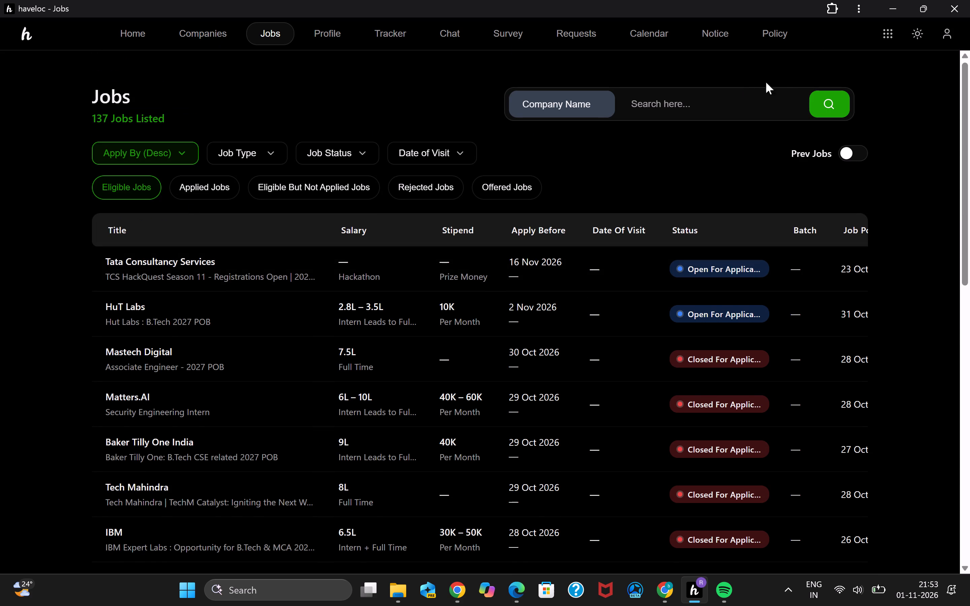
{"action": "left_click", "coordinate": [727, 116]}
{"action": "type", "text": "daiu"}
{"action": "key", "text": "BackSpace"}
{"action": "key", "text": "Return"}
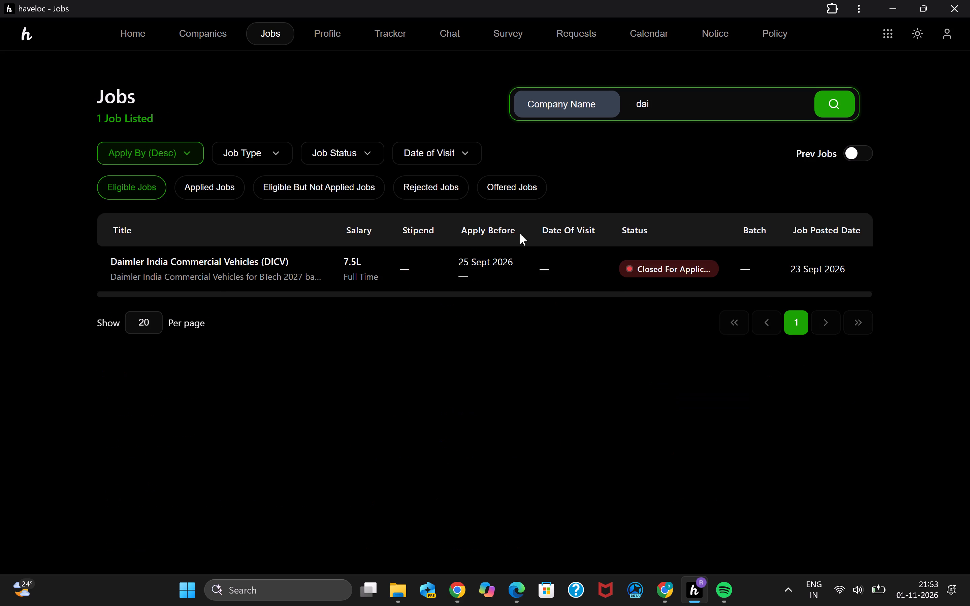
{"action": "left_click", "coordinate": [509, 264]}
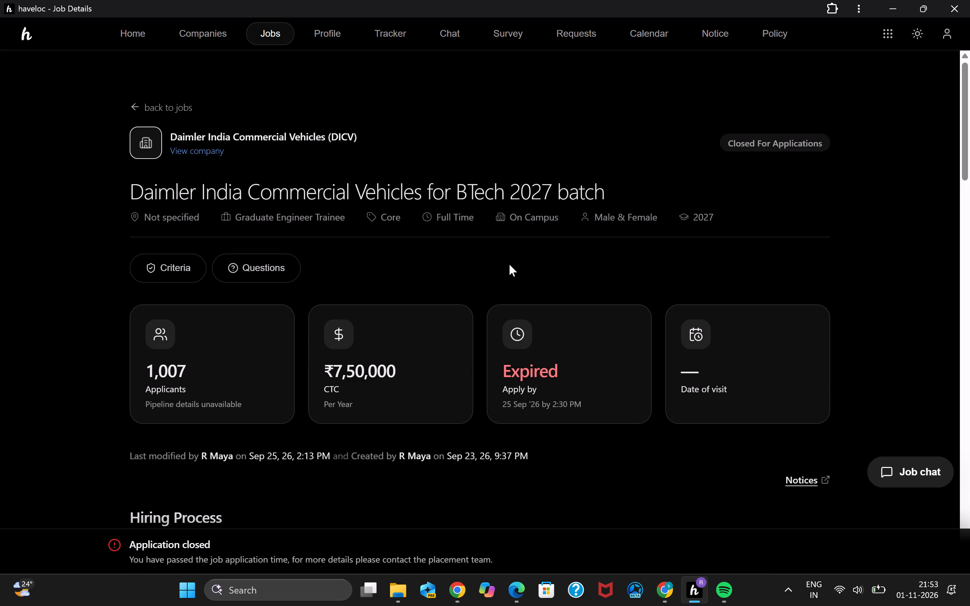
{"action": "left_click", "coordinate": [277, 40]}
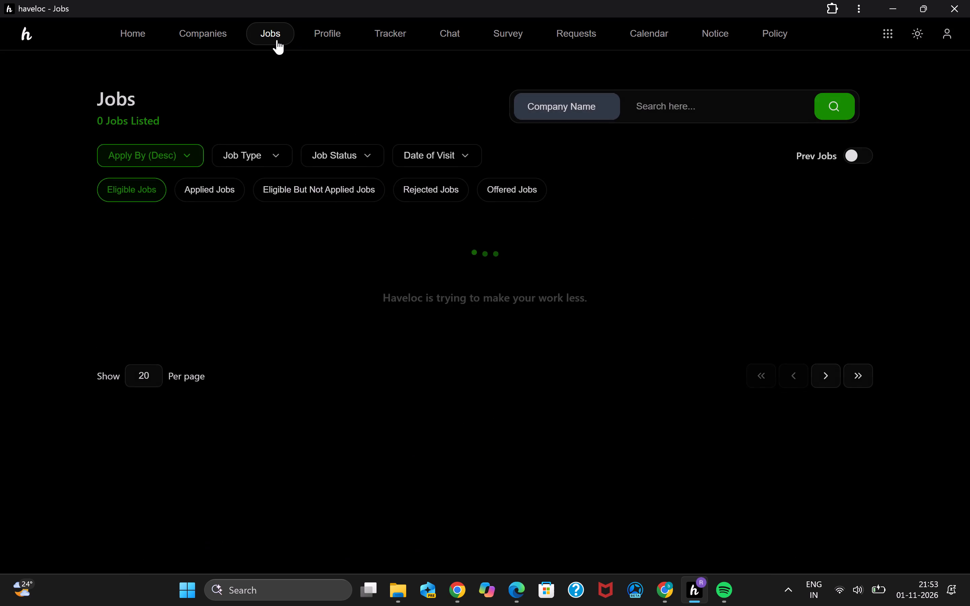
Open the Taqbit labs Software Developer internship posting, review its job description and hiring process, and return to the jobs list.
{"action": "scroll", "coordinate": [281, 242], "scroll_direction": "down", "scroll_amount": 1}
{"action": "scroll", "coordinate": [281, 242], "scroll_direction": "up", "scroll_amount": 1}
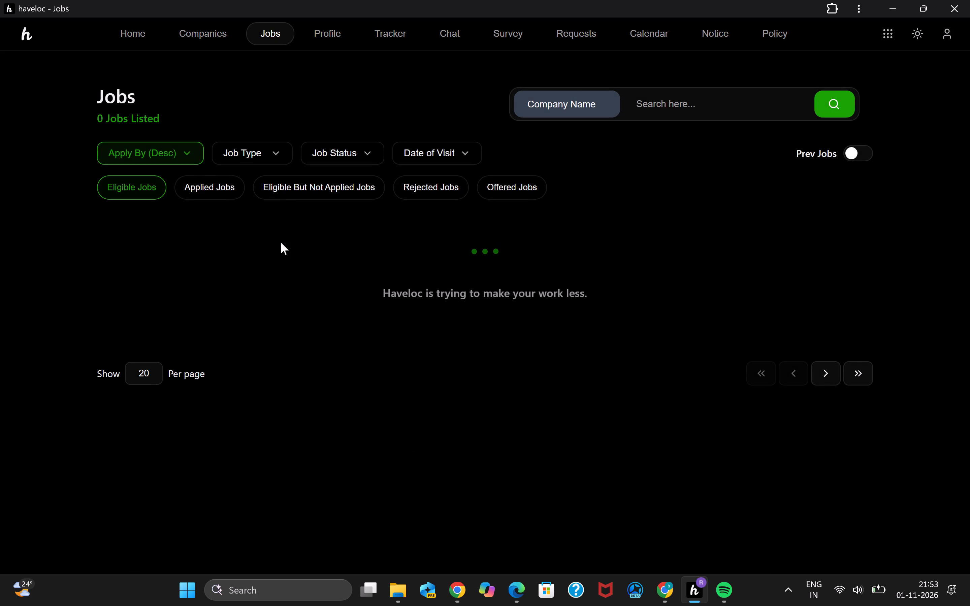
{"action": "scroll", "coordinate": [281, 242], "scroll_direction": "up", "scroll_amount": 1}
{"action": "scroll", "coordinate": [281, 242], "scroll_direction": "down", "scroll_amount": 1}
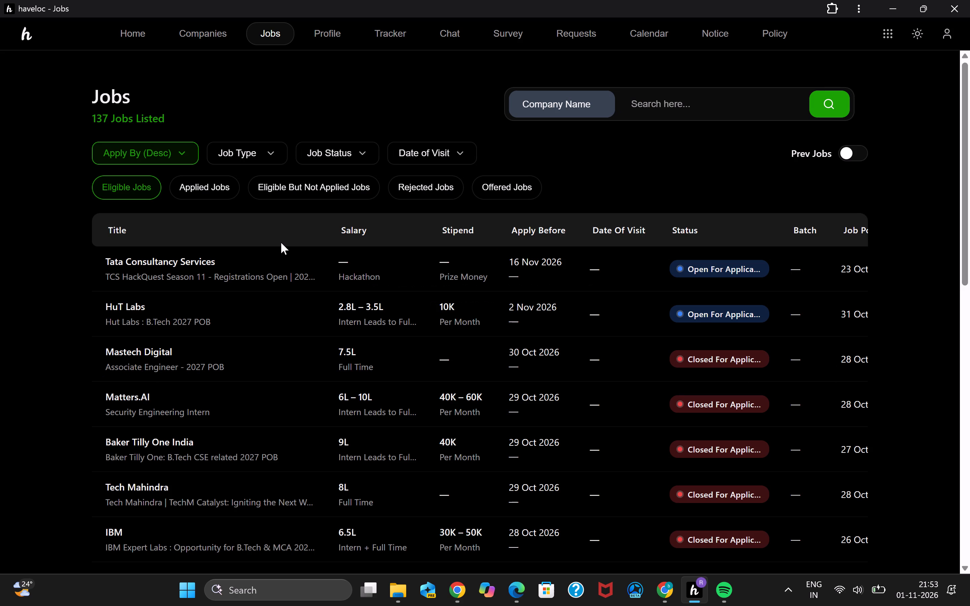
{"action": "scroll", "coordinate": [281, 242], "scroll_direction": "down", "scroll_amount": 8}
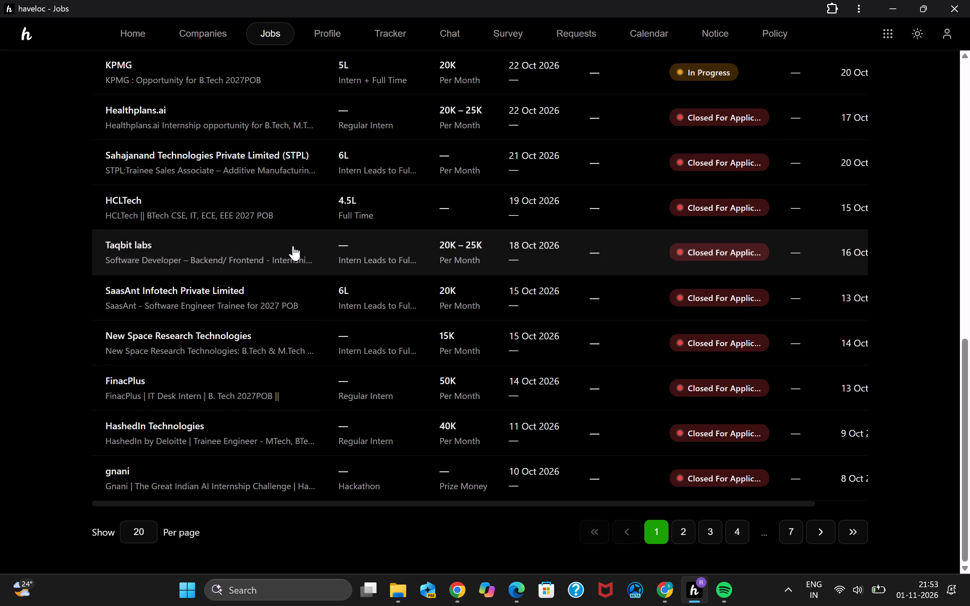
{"action": "left_click", "coordinate": [293, 246]}
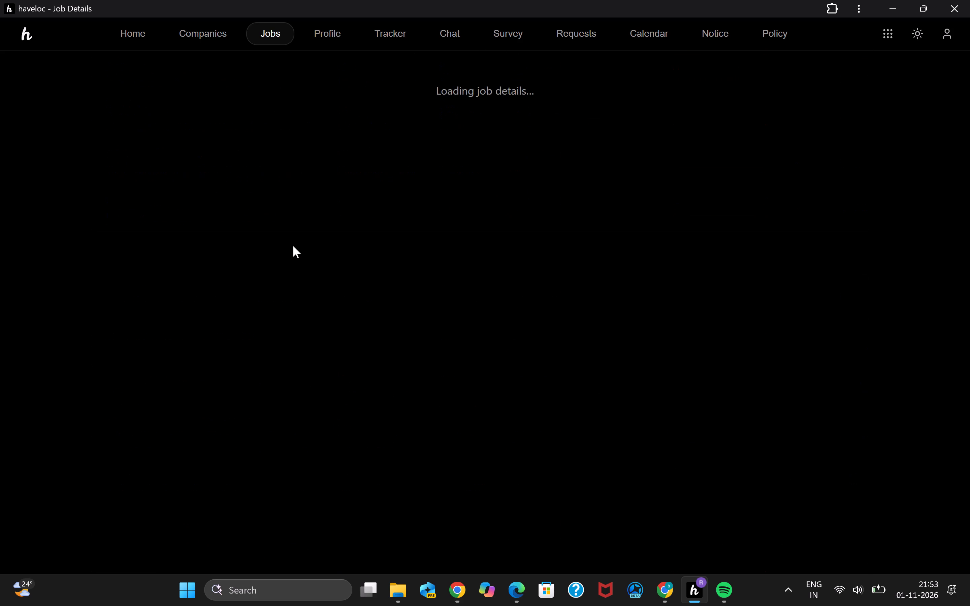
{"action": "scroll", "coordinate": [293, 246], "scroll_direction": "down", "scroll_amount": 1}
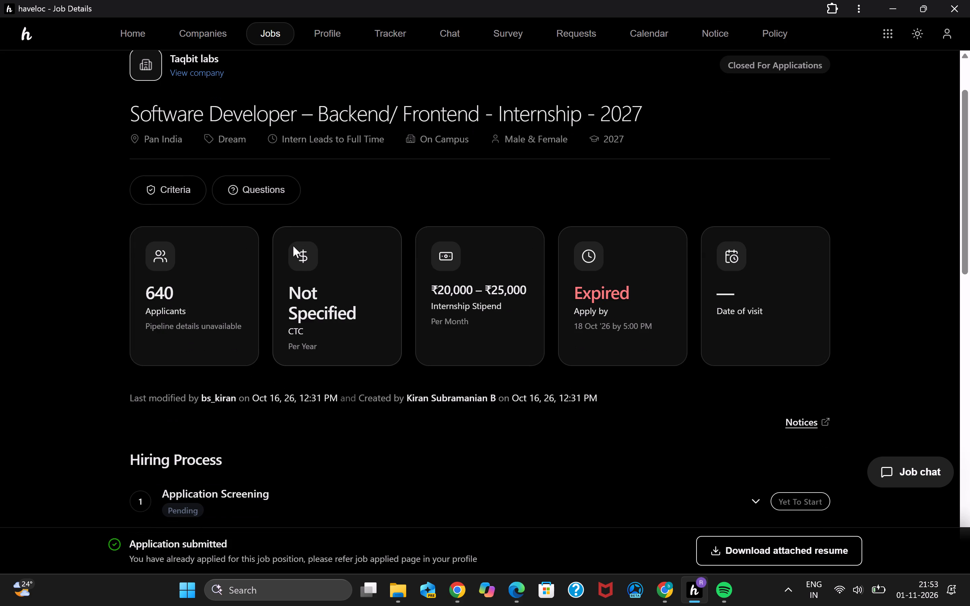
{"action": "scroll", "coordinate": [293, 246], "scroll_direction": "down", "scroll_amount": 2}
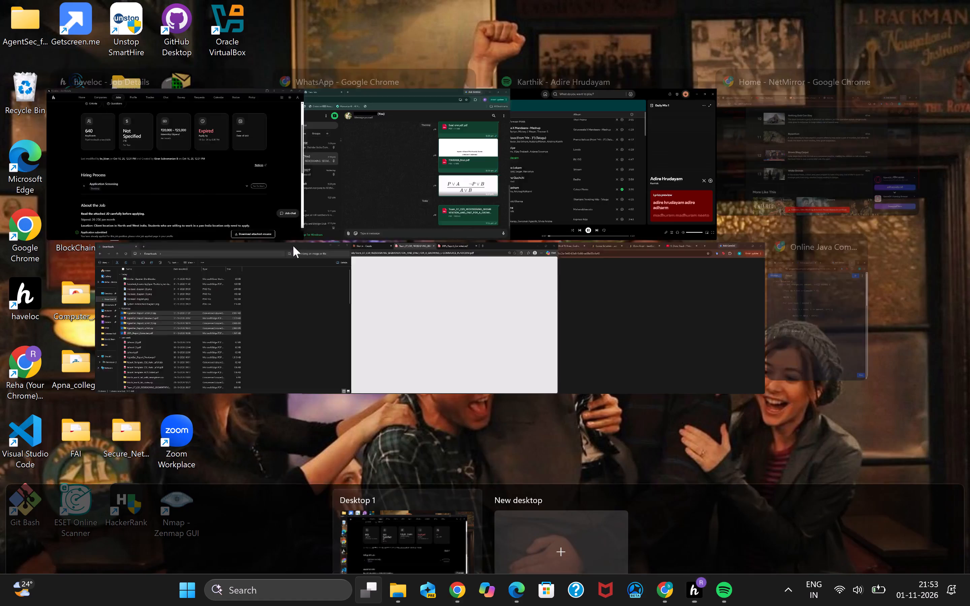
{"action": "left_click", "coordinate": [150, 118]}
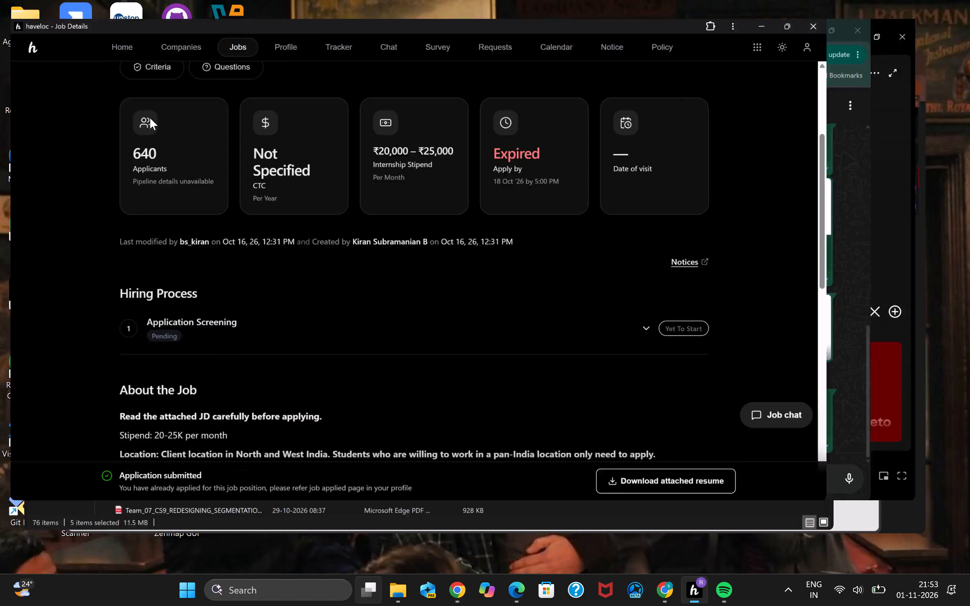
{"action": "scroll", "coordinate": [388, 356], "scroll_direction": "down", "scroll_amount": 4}
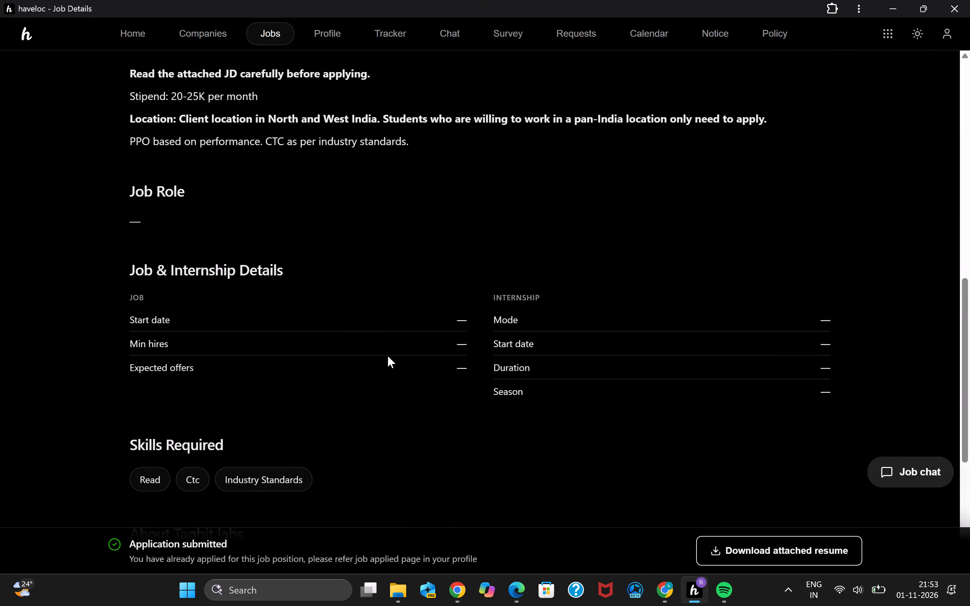
{"action": "scroll", "coordinate": [388, 356], "scroll_direction": "down", "scroll_amount": 3}
{"action": "scroll", "coordinate": [388, 356], "scroll_direction": "up", "scroll_amount": 10}
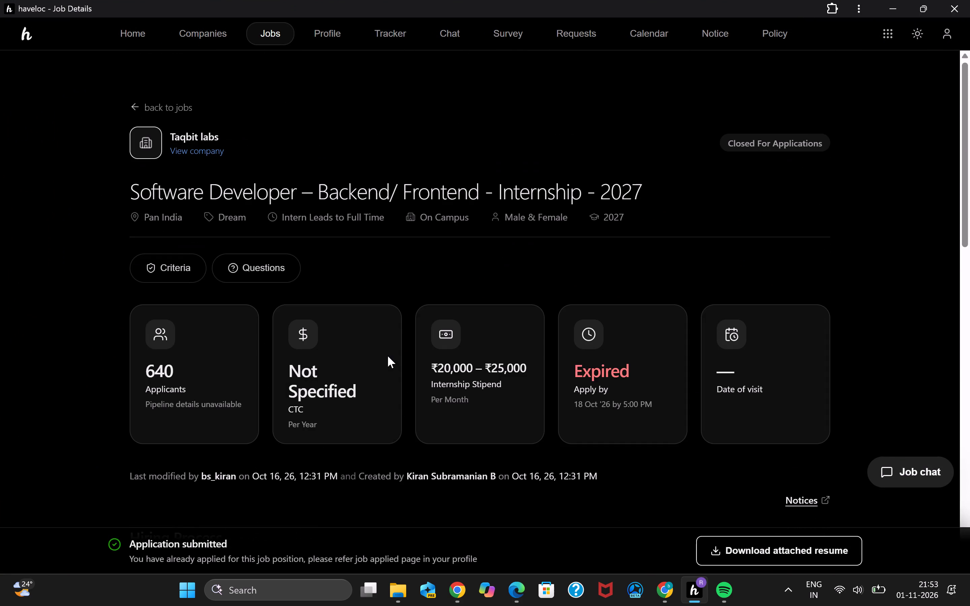
{"action": "scroll", "coordinate": [388, 356], "scroll_direction": "up", "scroll_amount": 2}
{"action": "left_click", "coordinate": [272, 39]}
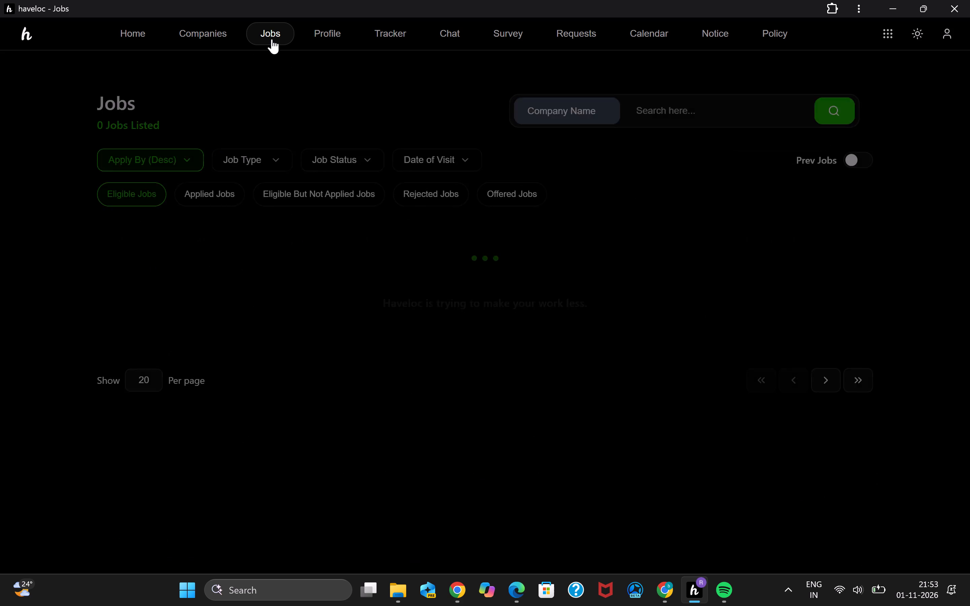
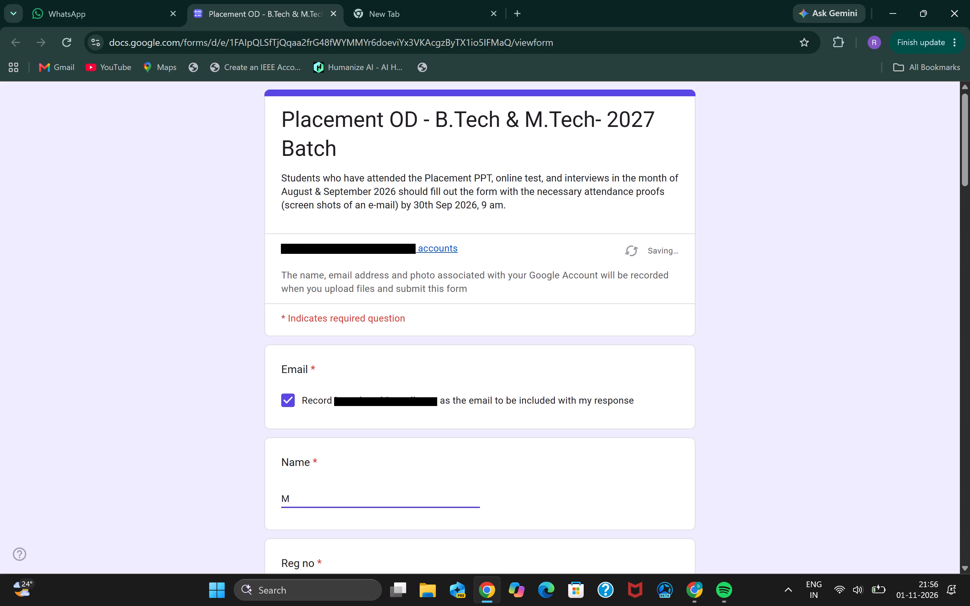
Enter the student's name and registration number in the Placement OD form for the 2027 batch.
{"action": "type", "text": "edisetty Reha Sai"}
{"action": "scroll", "coordinate": [319, 494], "scroll_direction": "down", "scroll_amount": 6}
{"action": "scroll", "coordinate": [319, 494], "scroll_direction": "up", "scroll_amount": 1}
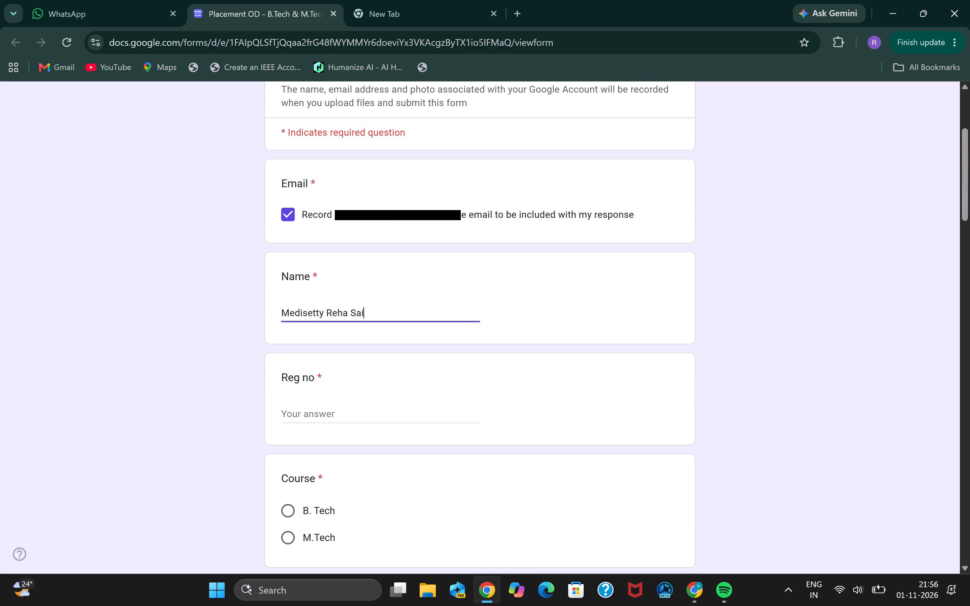
{"action": "scroll", "coordinate": [266, 306], "scroll_direction": "up", "scroll_amount": 1}
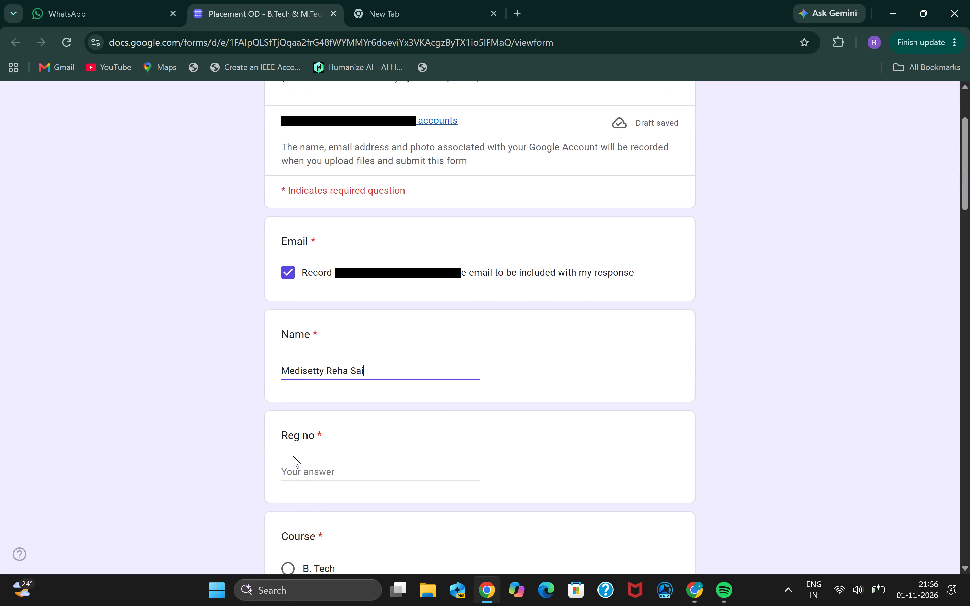
{"action": "left_click", "coordinate": [291, 476]}
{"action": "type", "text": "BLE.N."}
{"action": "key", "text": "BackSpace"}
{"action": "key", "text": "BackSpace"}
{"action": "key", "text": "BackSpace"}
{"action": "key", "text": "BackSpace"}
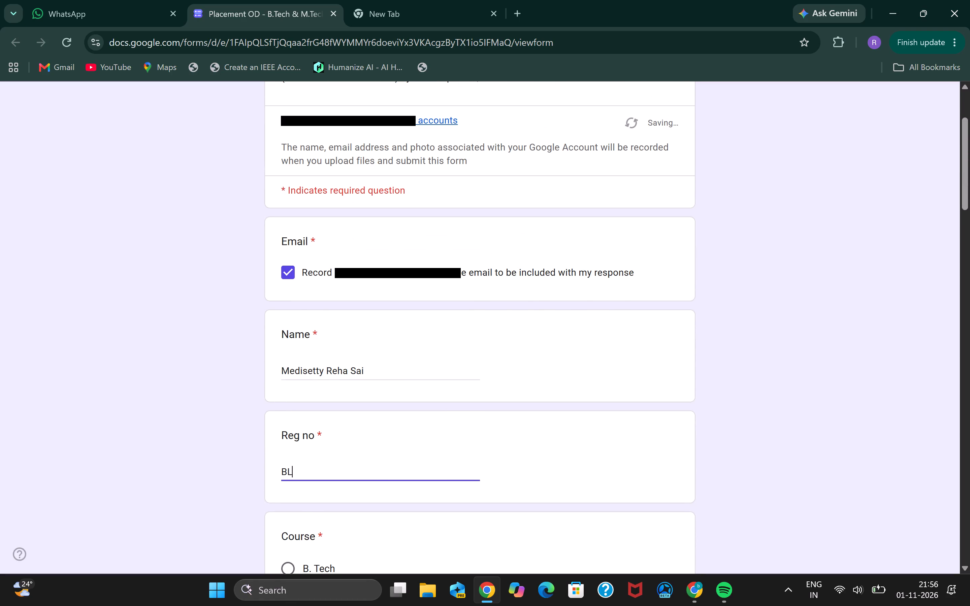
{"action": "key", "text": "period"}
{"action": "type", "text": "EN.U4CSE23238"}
Select B. Tech as the course, choose the student's branch, and set the section to C.
{"action": "scroll", "coordinate": [291, 476], "scroll_direction": "down", "scroll_amount": 3}
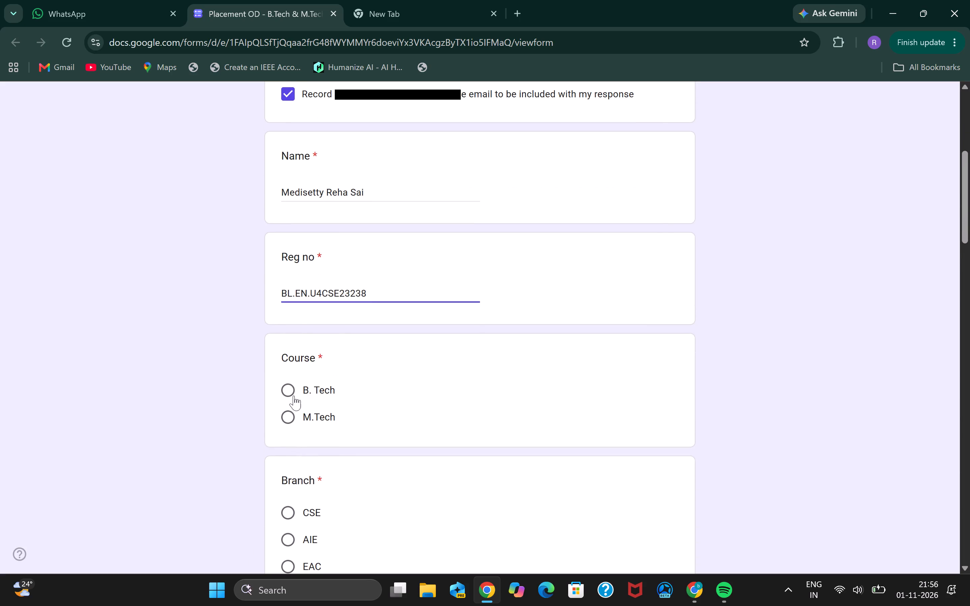
{"action": "left_click", "coordinate": [294, 396]}
{"action": "scroll", "coordinate": [294, 396], "scroll_direction": "down", "scroll_amount": 4}
{"action": "scroll", "coordinate": [299, 302], "scroll_direction": "up", "scroll_amount": 2}
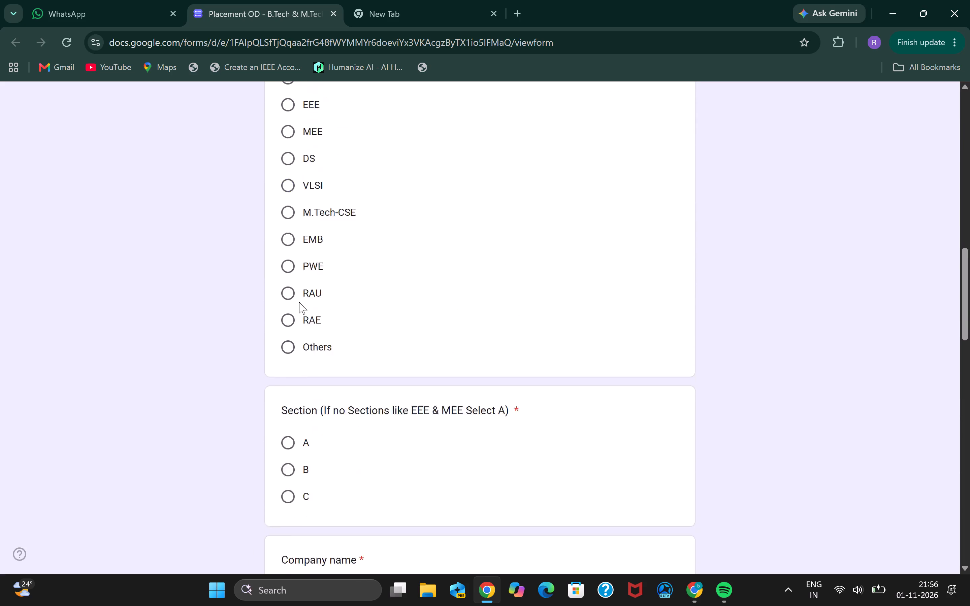
{"action": "scroll", "coordinate": [299, 302], "scroll_direction": "up", "scroll_amount": 1}
{"action": "scroll", "coordinate": [281, 184], "scroll_direction": "up", "scroll_amount": 1}
{"action": "left_click", "coordinate": [284, 153]}
{"action": "scroll", "coordinate": [284, 153], "scroll_direction": "down", "scroll_amount": 2}
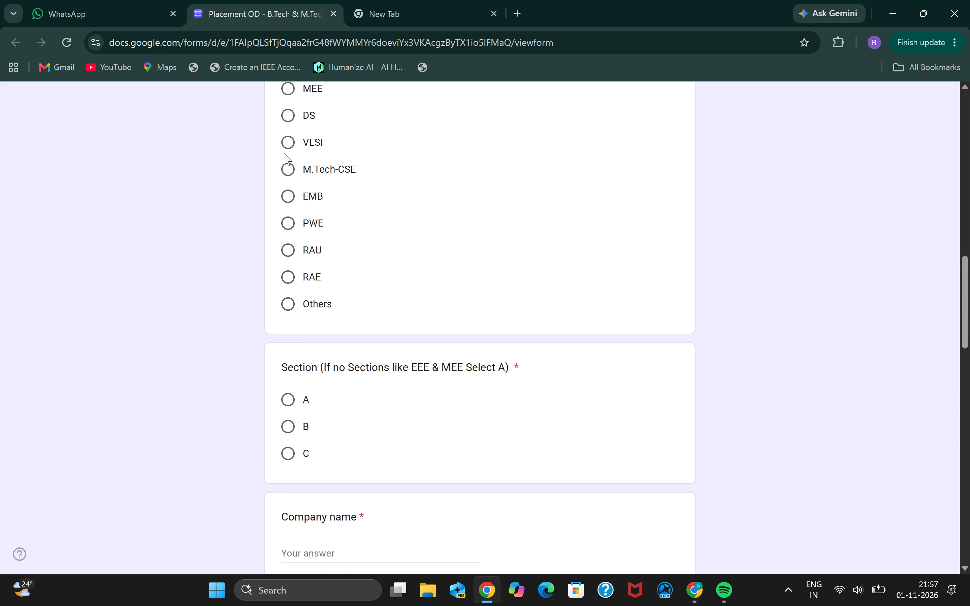
{"action": "scroll", "coordinate": [284, 153], "scroll_direction": "down", "scroll_amount": 1}
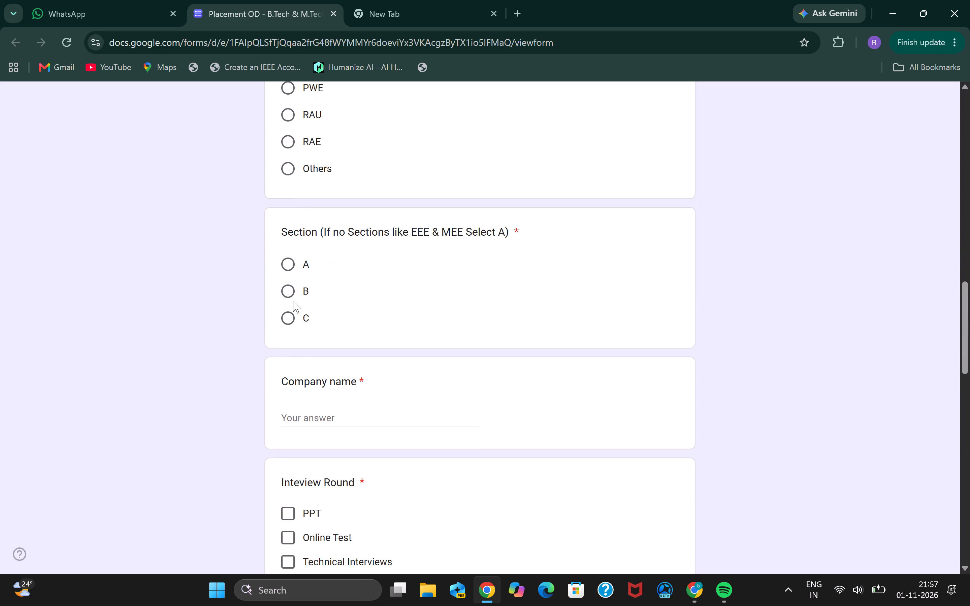
{"action": "left_click", "coordinate": [291, 317]}
{"action": "scroll", "coordinate": [291, 317], "scroll_direction": "down", "scroll_amount": 1}
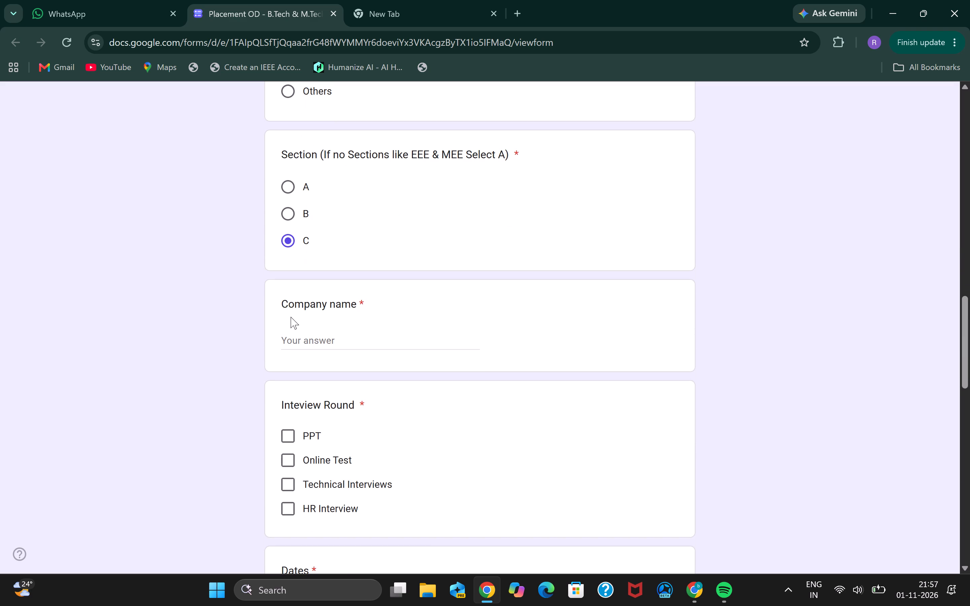
Look through the form's remaining questions, from the company name down to the shortlist upload and submission area.
{"action": "left_click", "coordinate": [295, 347]}
{"action": "scroll", "coordinate": [295, 347], "scroll_direction": "down", "scroll_amount": 1}
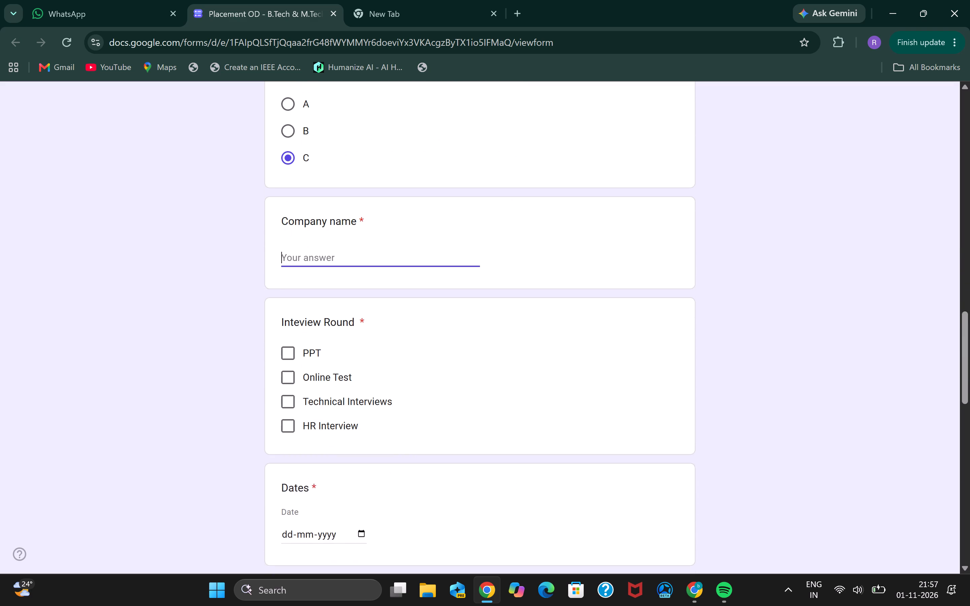
{"action": "scroll", "coordinate": [286, 475], "scroll_direction": "down", "scroll_amount": 5}
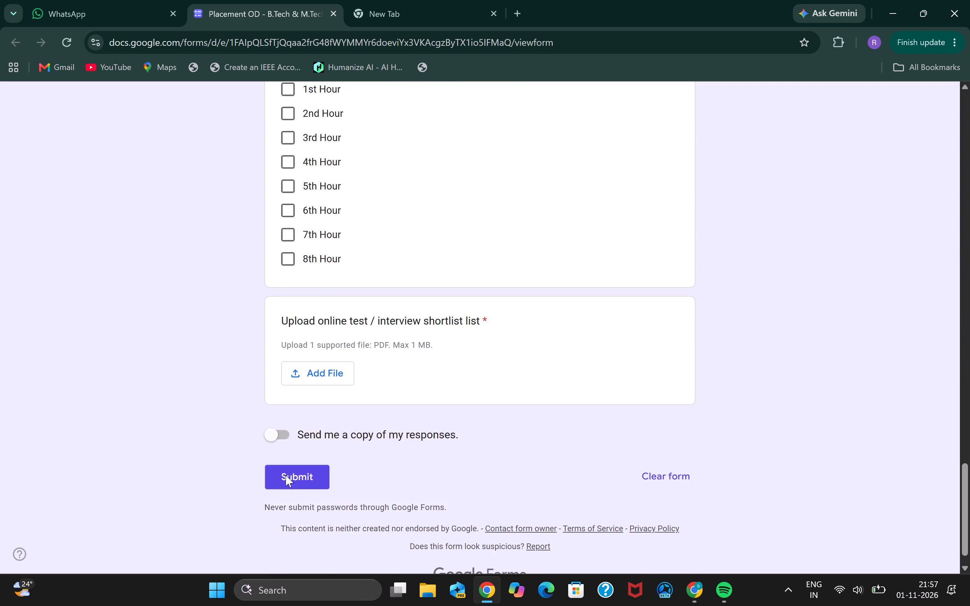
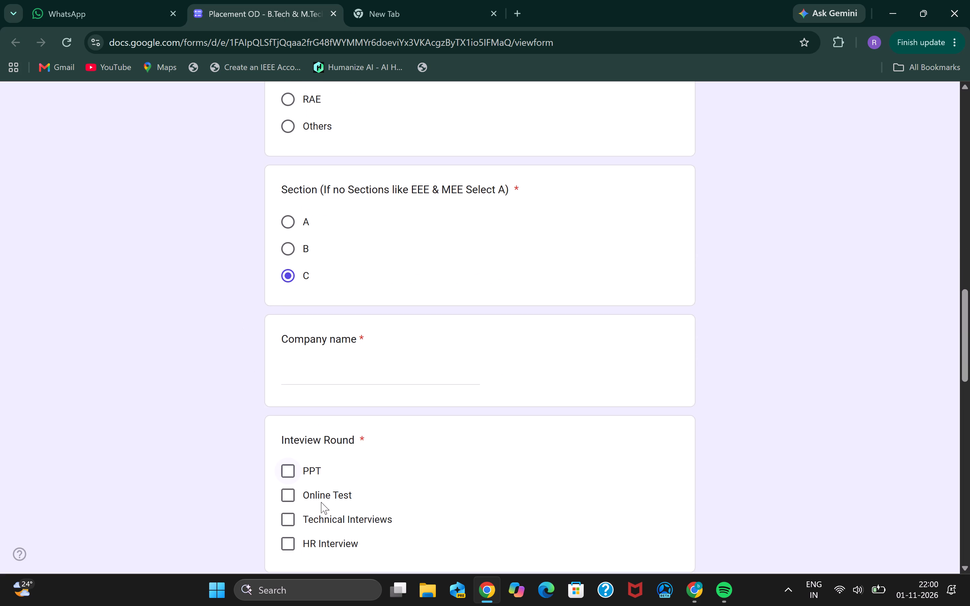
Mark Online Test and Technical Interviews as the interview rounds in the Placement OD form.
{"action": "scroll", "coordinate": [321, 502], "scroll_direction": "down", "scroll_amount": 2}
{"action": "left_click", "coordinate": [303, 374]}
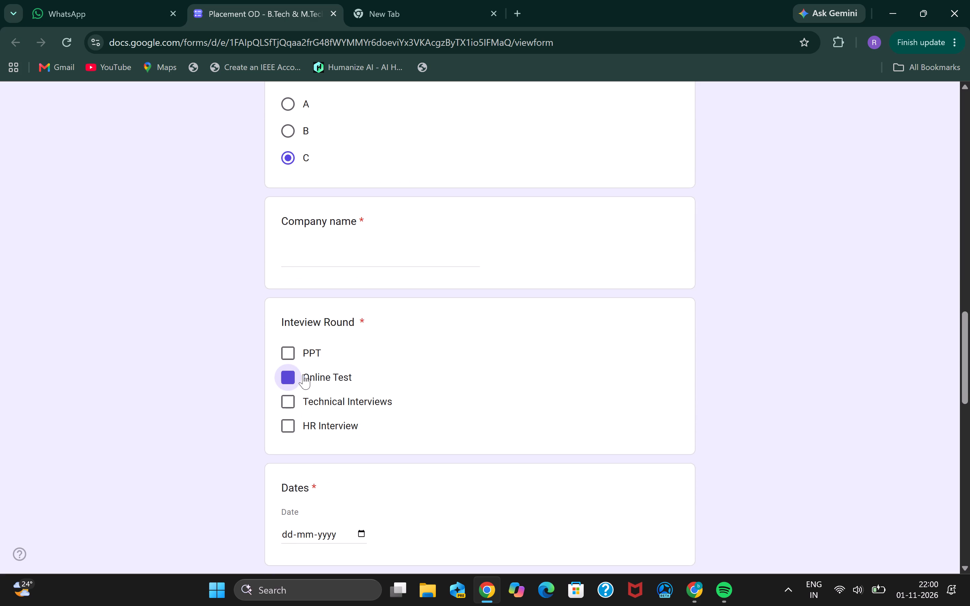
{"action": "left_click", "coordinate": [279, 398]}
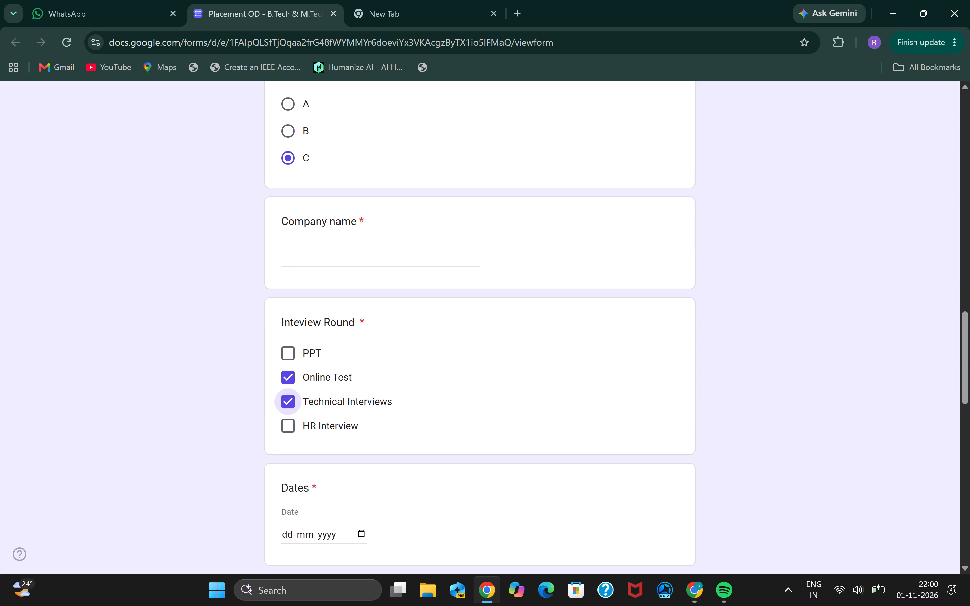
Enter Aven Hospitality as the company name in the form.
{"action": "left_click", "coordinate": [305, 262]}
{"action": "type", "text": "aVEN"}
{"action": "key", "text": "BackSpace"}
{"action": "key", "text": "BackSpace"}
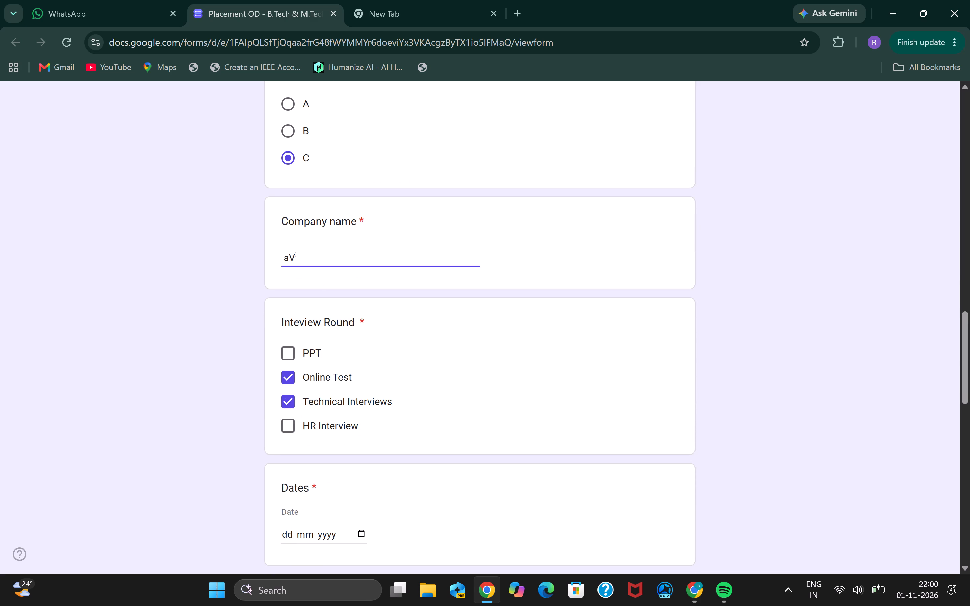
{"action": "key", "text": "BackSpace"}
{"action": "key", "text": "BackSpace"}
{"action": "type", "text": "Aven"}
{"action": "key", "text": "space"}
{"action": "key", "text": "BackSpace"}
{"action": "key", "text": "space"}
{"action": "type", "text": "Ho"}
{"action": "type", "text": "spitality"}
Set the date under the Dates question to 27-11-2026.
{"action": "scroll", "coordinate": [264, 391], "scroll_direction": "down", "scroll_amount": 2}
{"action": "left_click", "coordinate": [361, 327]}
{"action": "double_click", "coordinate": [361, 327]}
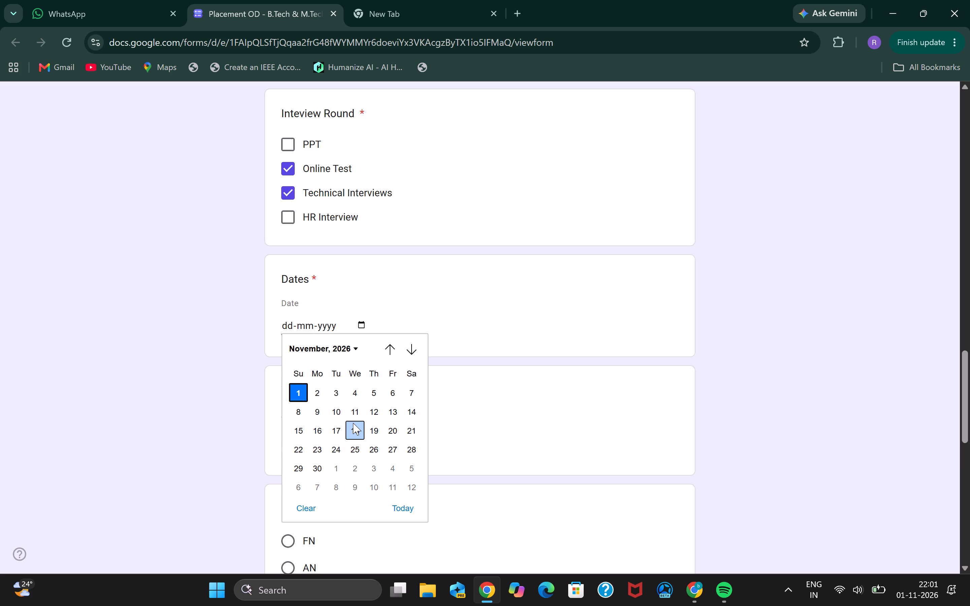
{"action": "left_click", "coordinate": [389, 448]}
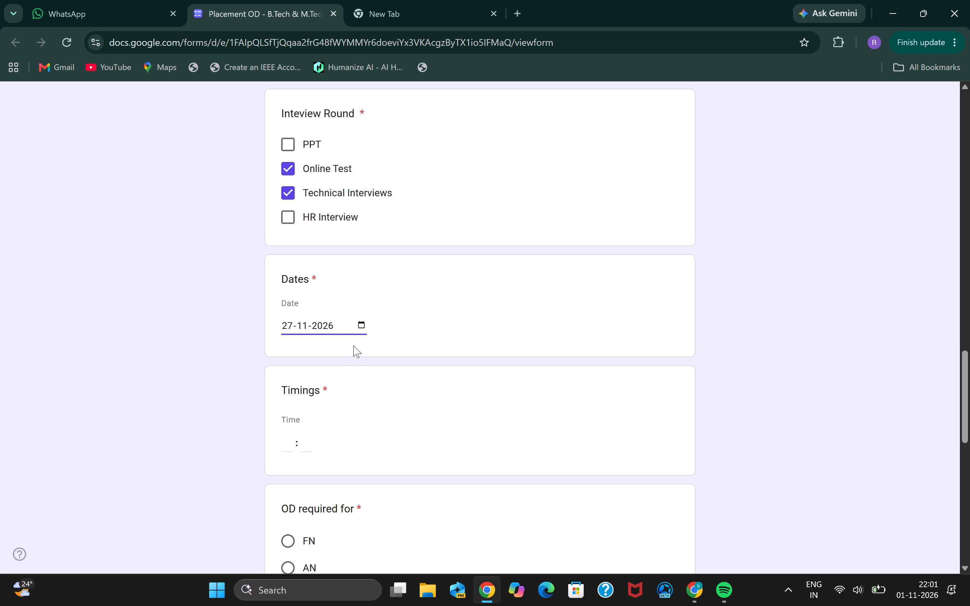
Change the date under the Dates question to 27-10-2026.
{"action": "left_click", "coordinate": [361, 326]}
{"action": "left_click", "coordinate": [361, 326]}
{"action": "left_click", "coordinate": [361, 326]}
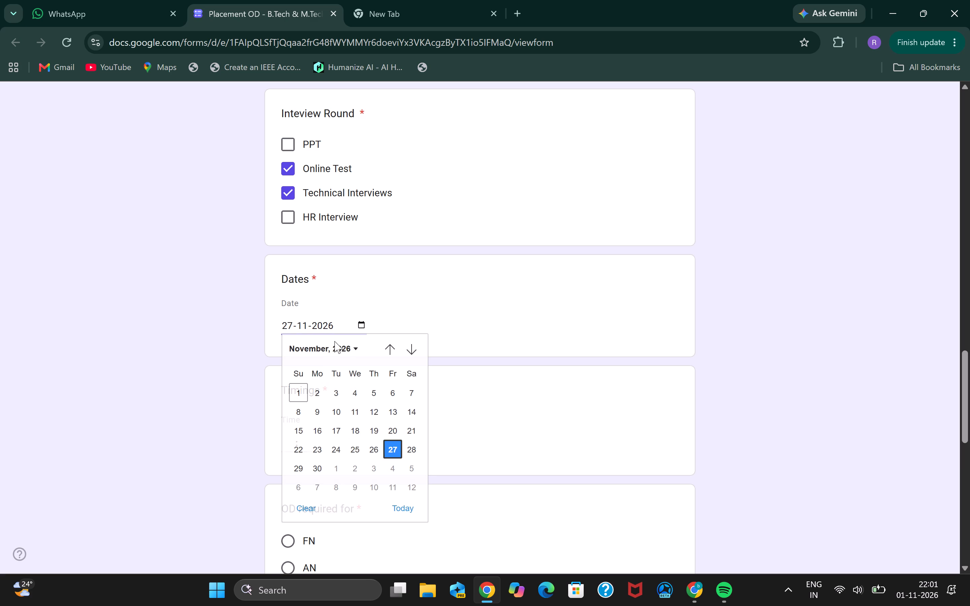
{"action": "left_click", "coordinate": [306, 354]}
{"action": "left_click", "coordinate": [328, 434]}
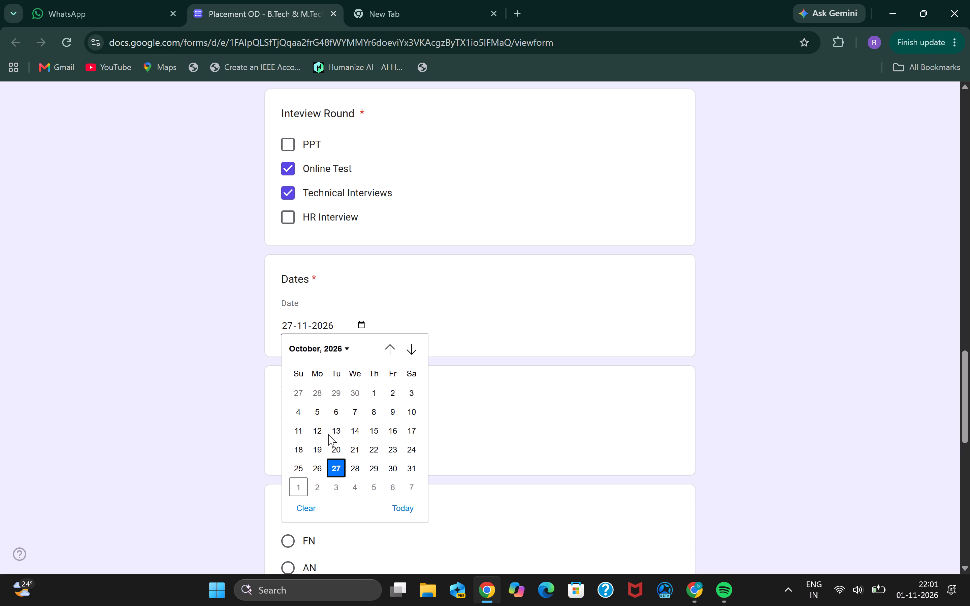
{"action": "left_click", "coordinate": [334, 466]}
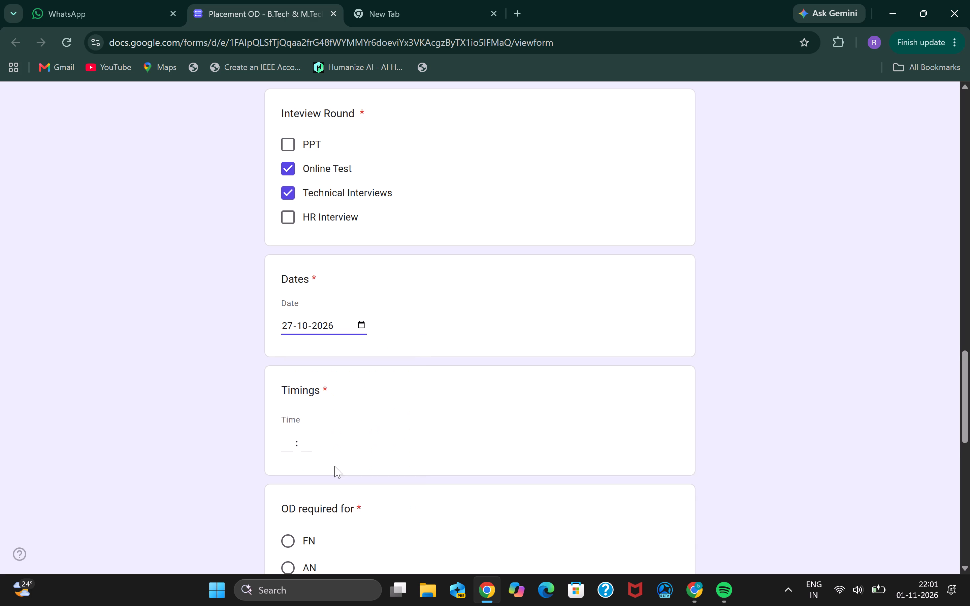
Set the time under the Timings question to 08:00.
{"action": "scroll", "coordinate": [334, 466], "scroll_direction": "down", "scroll_amount": 1}
{"action": "left_click", "coordinate": [292, 387]}
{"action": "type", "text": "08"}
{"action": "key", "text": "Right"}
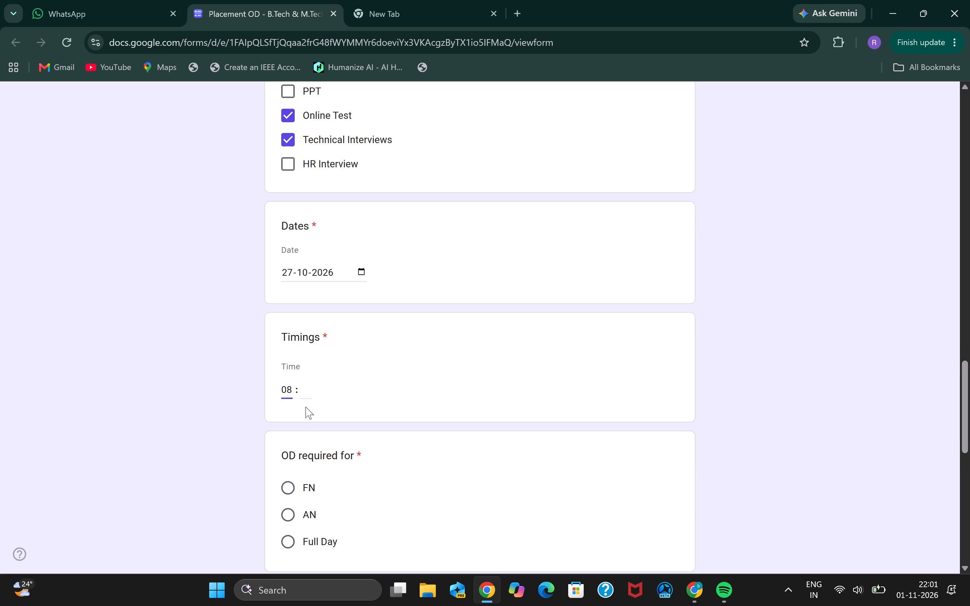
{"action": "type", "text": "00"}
{"action": "scroll", "coordinate": [306, 393], "scroll_direction": "down", "scroll_amount": 1}
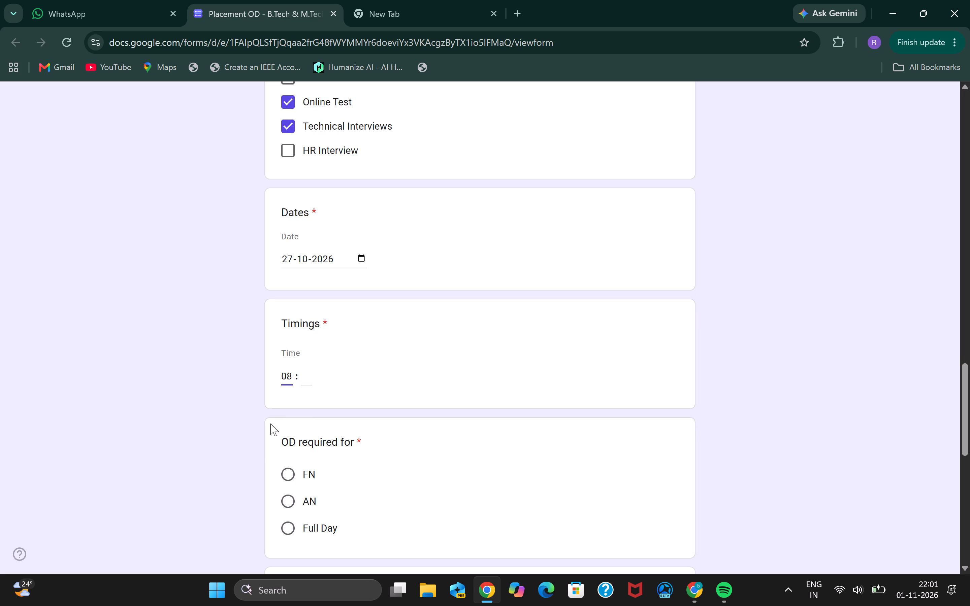
{"action": "left_click", "coordinate": [309, 379]}
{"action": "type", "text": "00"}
Choose Full Day as the answer to the OD required for question.
{"action": "scroll", "coordinate": [309, 379], "scroll_direction": "down", "scroll_amount": 1}
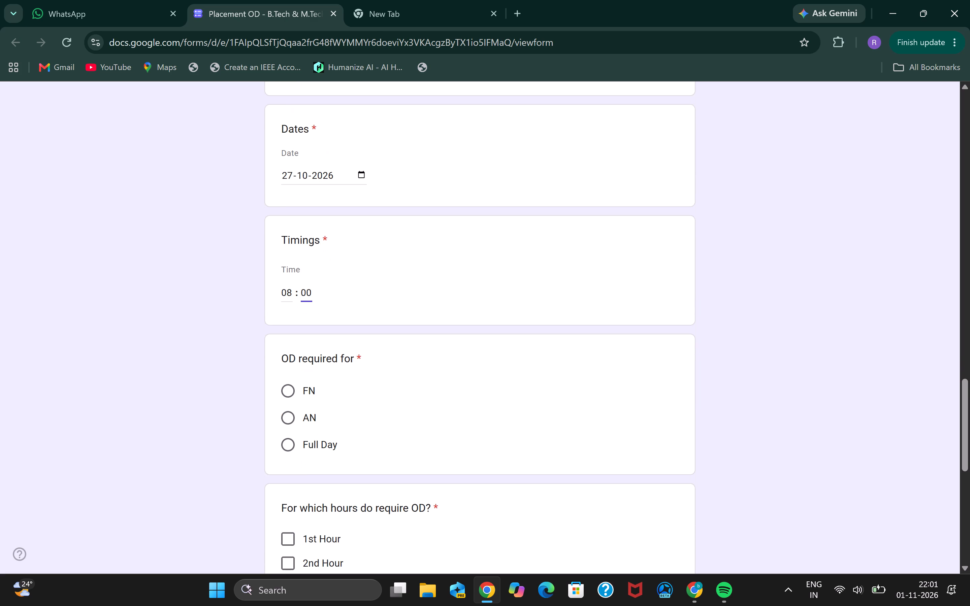
{"action": "left_click", "coordinate": [299, 448]}
{"action": "scroll", "coordinate": [299, 448], "scroll_direction": "down", "scroll_amount": 2}
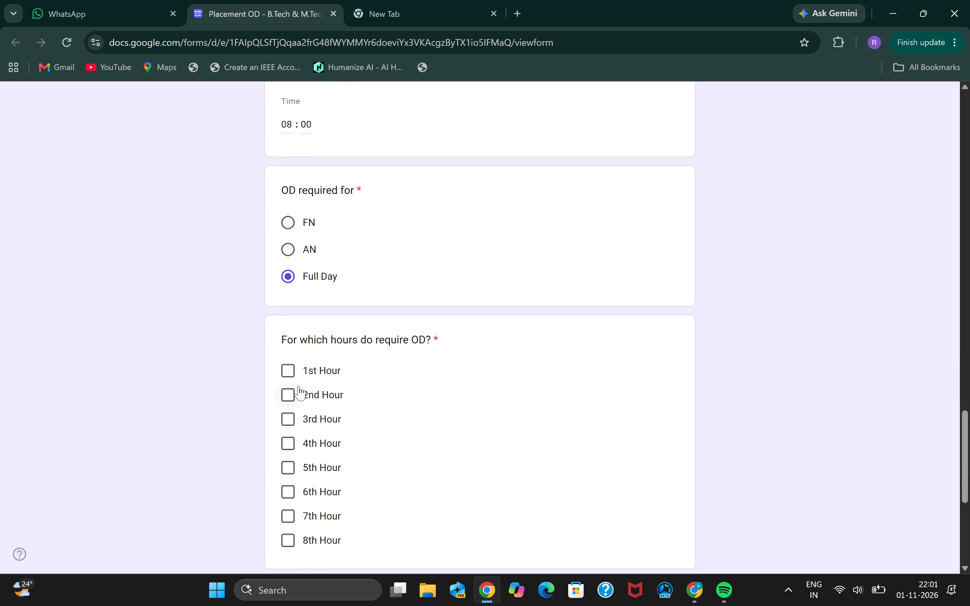
{"action": "left_click", "coordinate": [295, 377]}
{"action": "left_click", "coordinate": [292, 394]}
{"action": "left_click", "coordinate": [287, 419]}
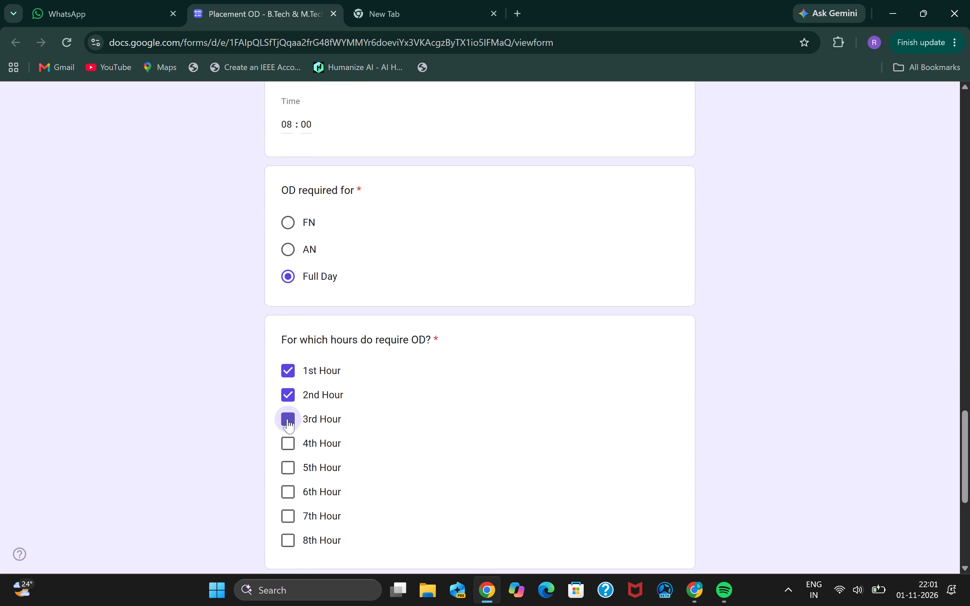
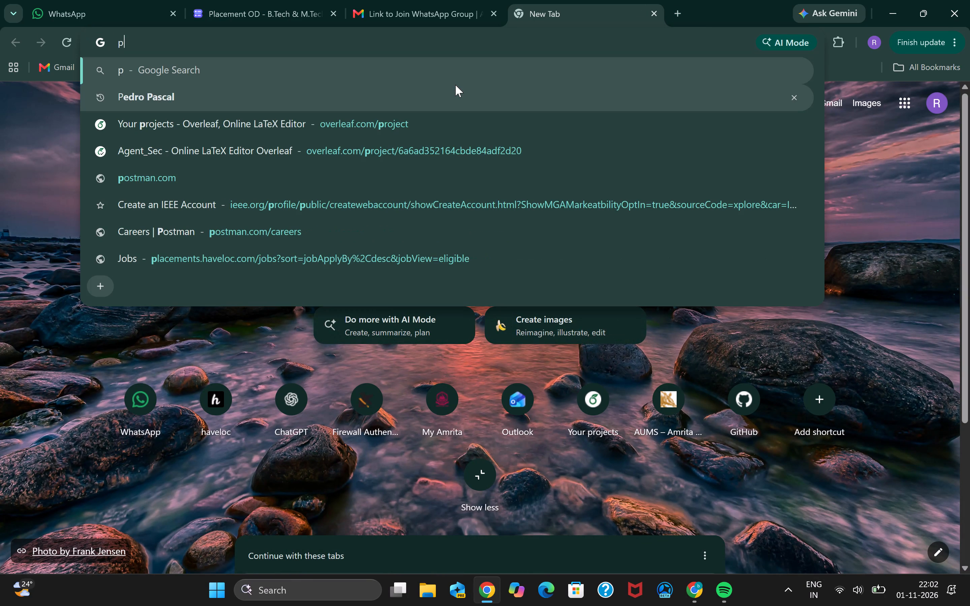
Search Google for "png to pdf" in the new tab to find an online converter.
{"action": "key", "text": "BackSpace"}
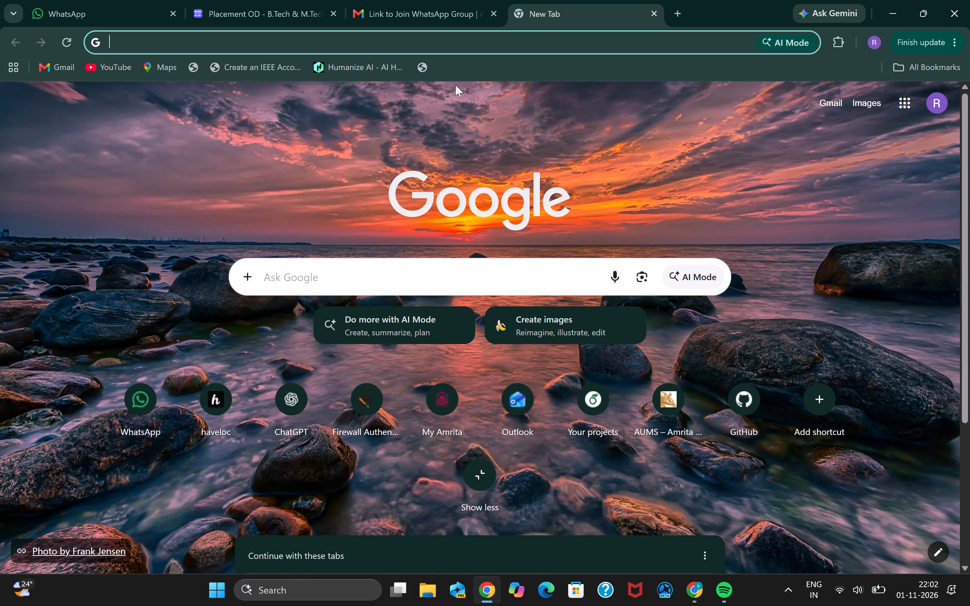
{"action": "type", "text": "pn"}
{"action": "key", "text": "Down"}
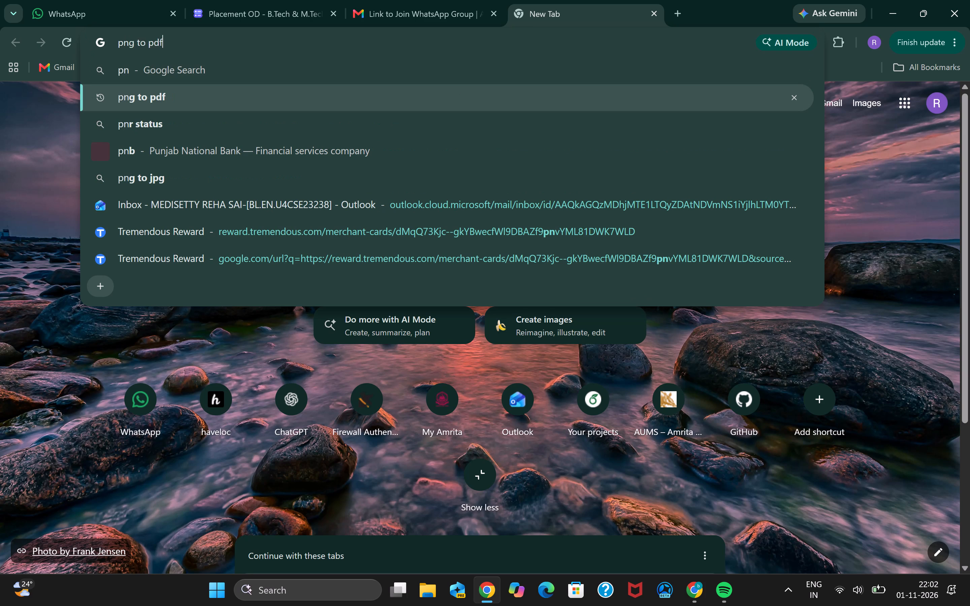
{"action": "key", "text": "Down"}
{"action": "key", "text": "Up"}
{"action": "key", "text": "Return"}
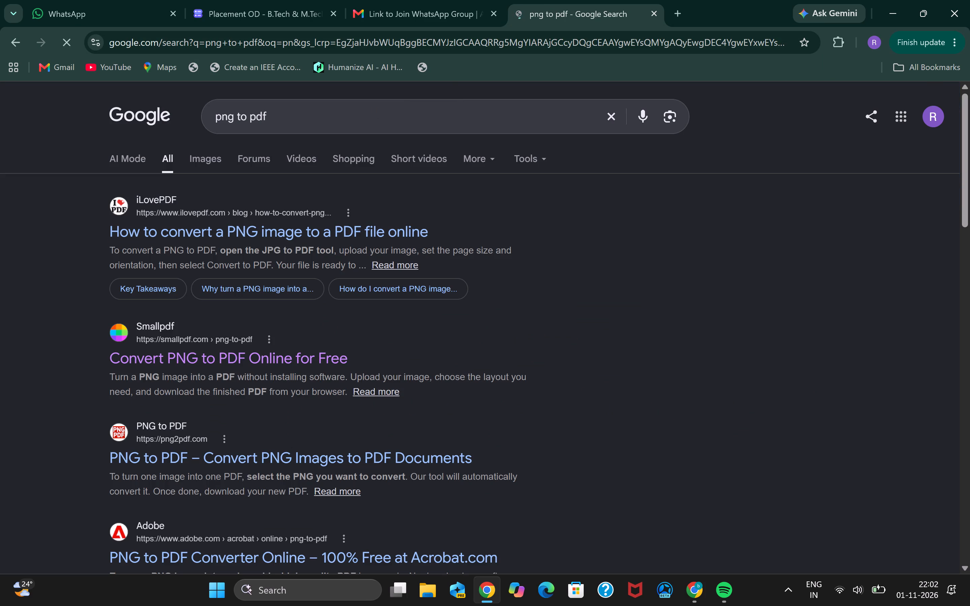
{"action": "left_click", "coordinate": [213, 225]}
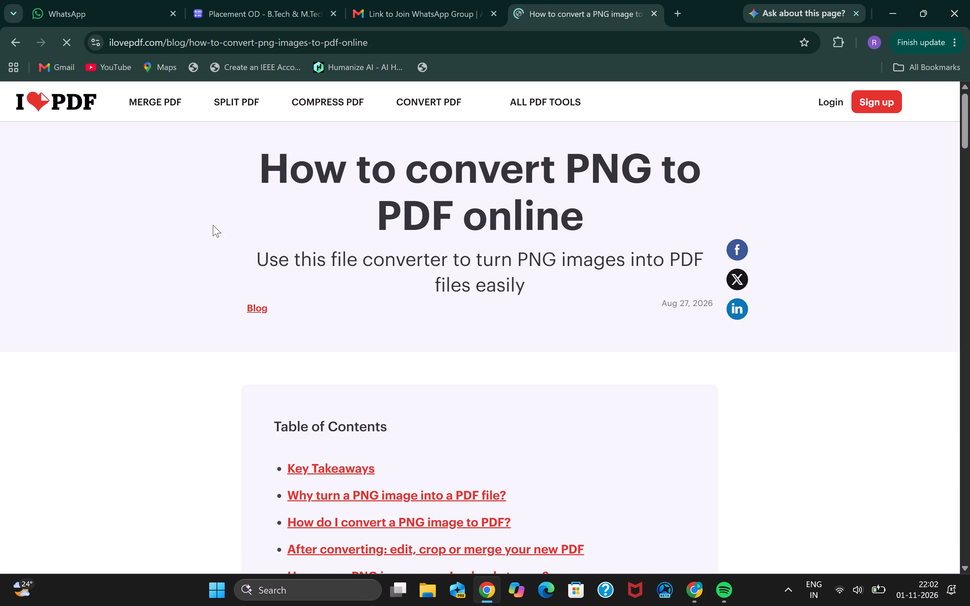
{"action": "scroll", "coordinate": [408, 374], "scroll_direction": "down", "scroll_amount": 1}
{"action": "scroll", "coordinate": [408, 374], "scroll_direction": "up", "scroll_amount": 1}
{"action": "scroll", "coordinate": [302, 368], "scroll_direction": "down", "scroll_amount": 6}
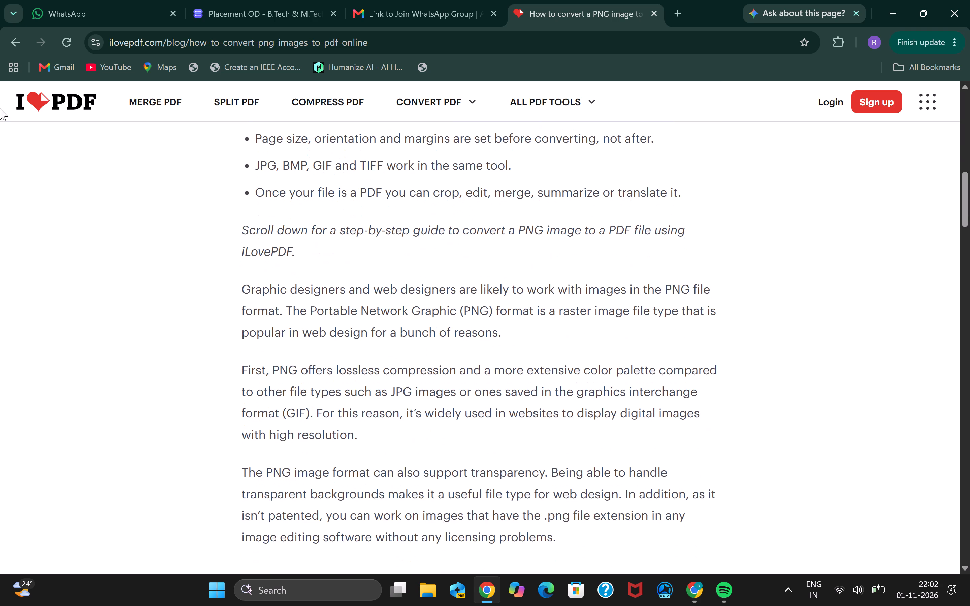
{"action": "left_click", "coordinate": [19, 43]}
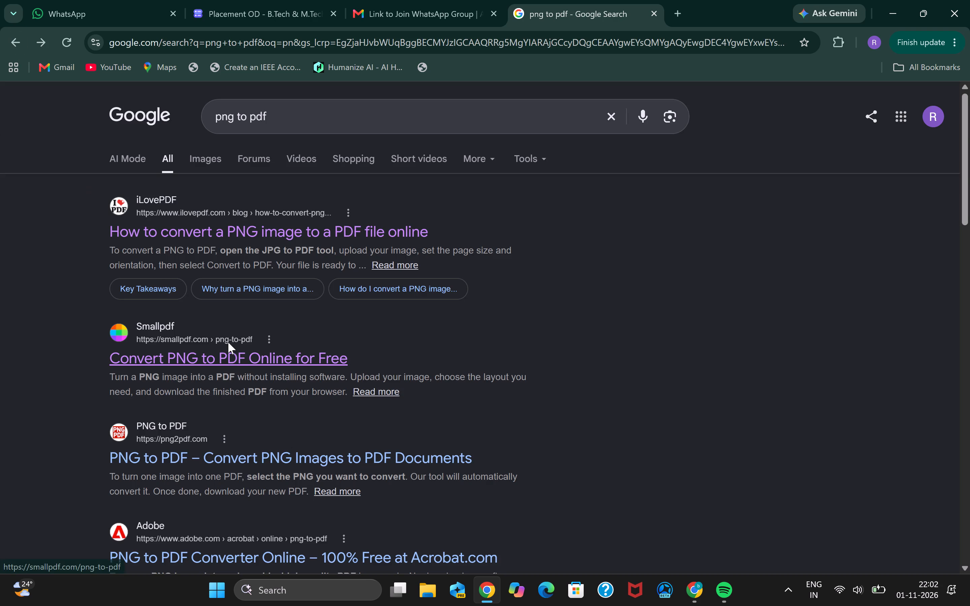
Open the iLovePDF guide on converting a PNG image to a PDF file from the search results.
{"action": "scroll", "coordinate": [218, 435], "scroll_direction": "down", "scroll_amount": 1}
{"action": "left_click", "coordinate": [255, 230]}
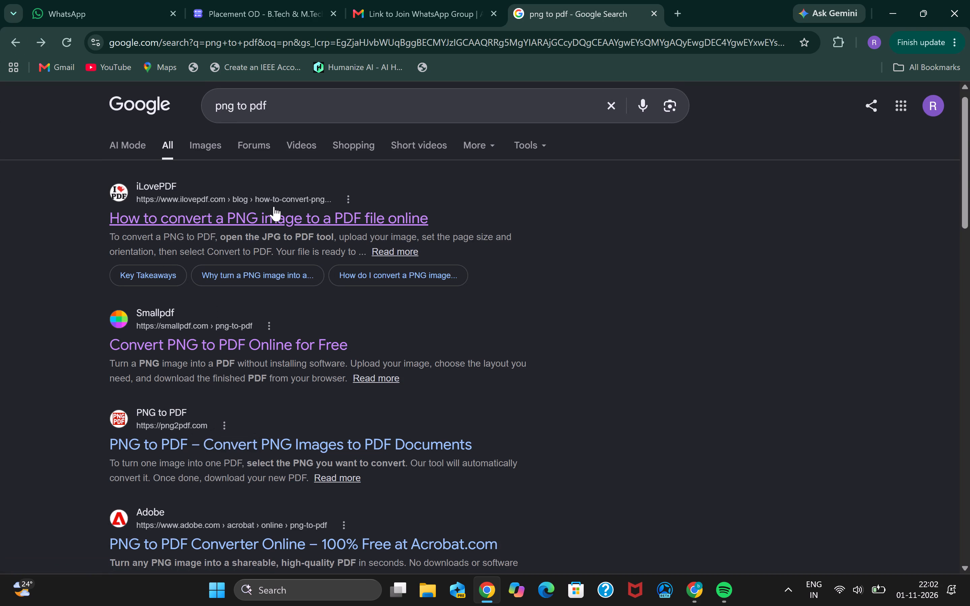
{"action": "left_click", "coordinate": [274, 206]}
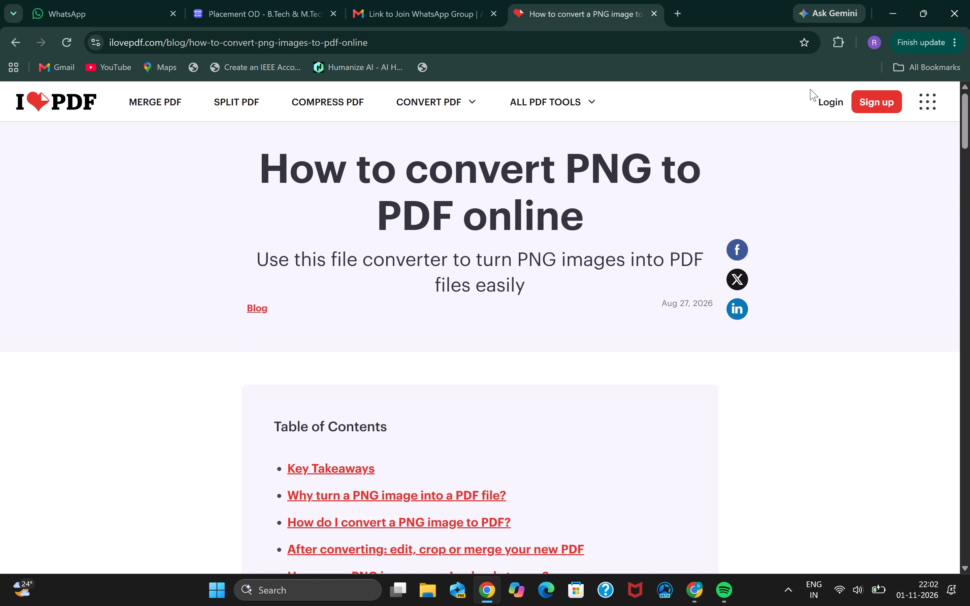
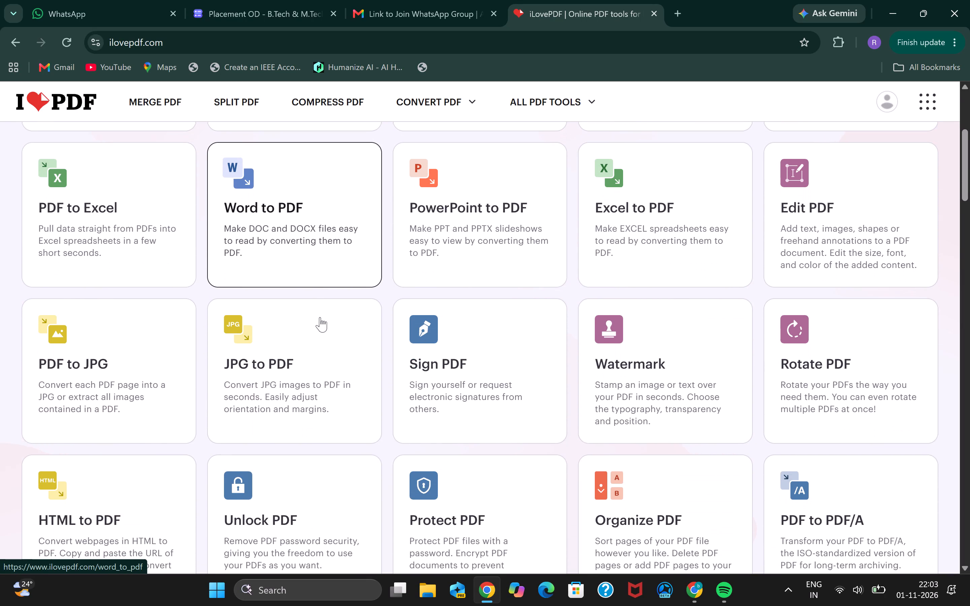
Open iLovePDF's JPG to PDF conversion tool.
{"action": "scroll", "coordinate": [320, 317], "scroll_direction": "down", "scroll_amount": 1}
{"action": "left_click", "coordinate": [277, 350]}
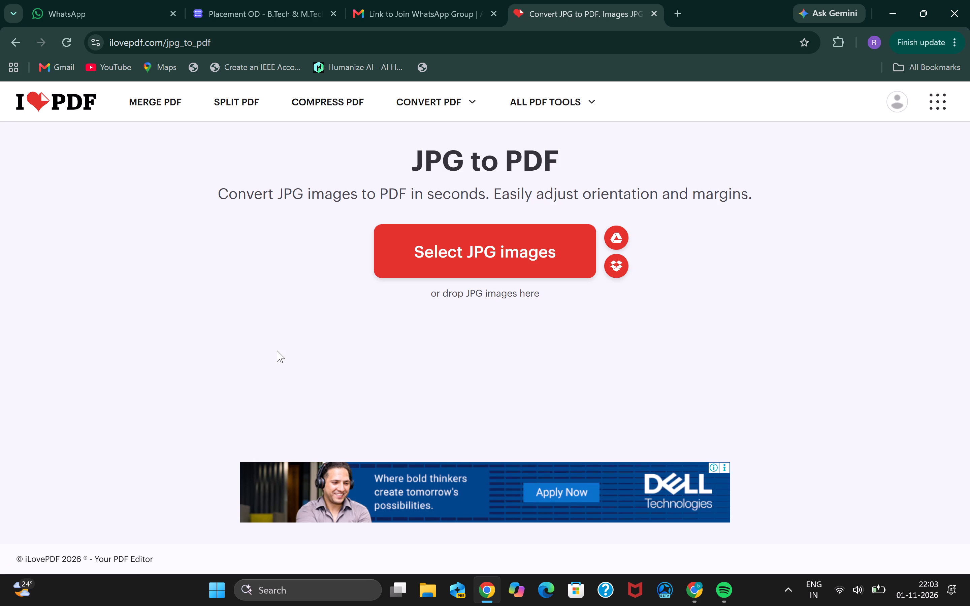
Load Screenshot 2026-11-01 220227.png from the Screenshots folder in Pictures into the converter.
{"action": "left_click", "coordinate": [415, 220]}
{"action": "key", "text": "ctrl+v"}
{"action": "left_click", "coordinate": [416, 231]}
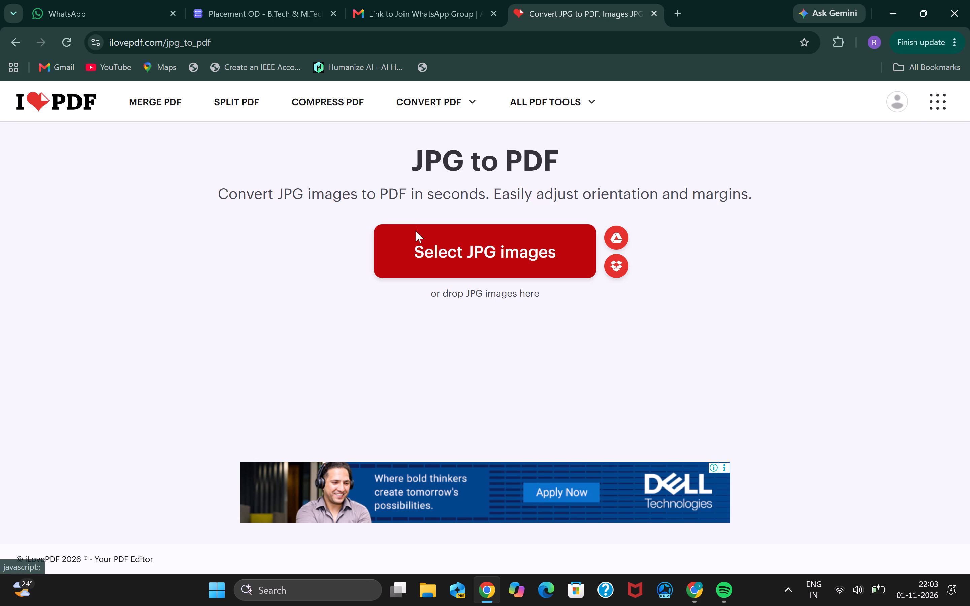
{"action": "left_click", "coordinate": [41, 164]}
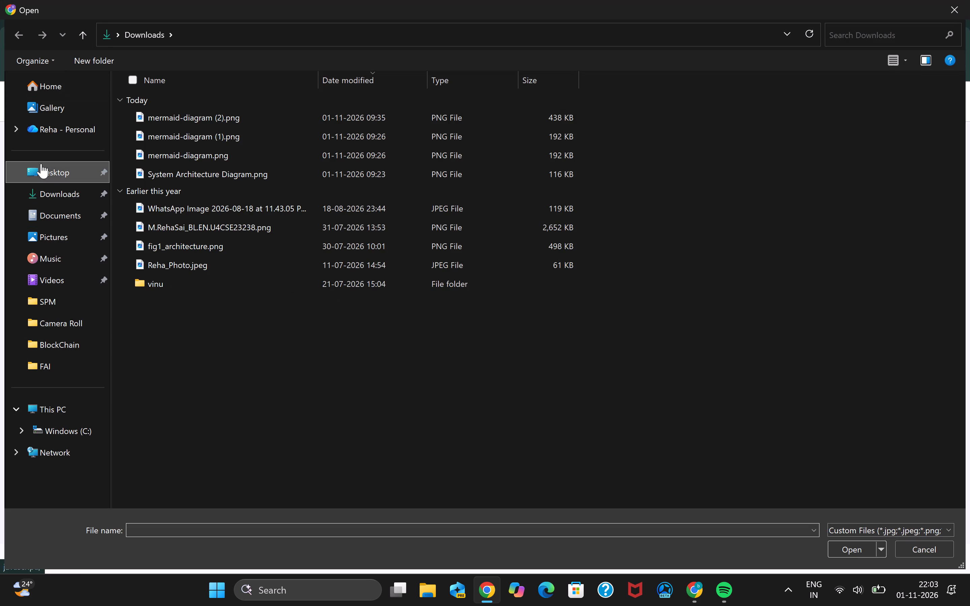
{"action": "left_click", "coordinate": [48, 208]}
{"action": "double_click", "coordinate": [47, 247]}
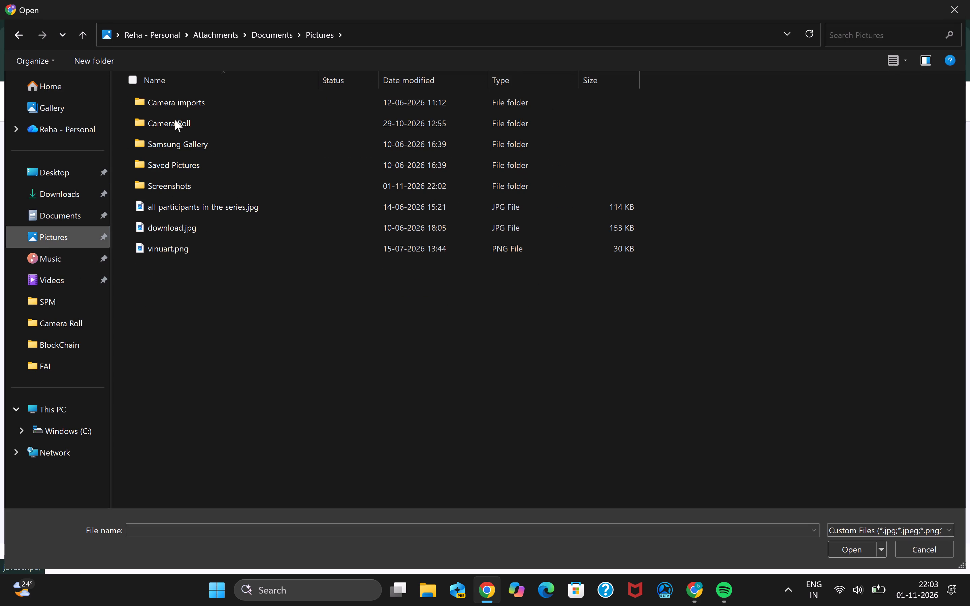
{"action": "double_click", "coordinate": [175, 177]}
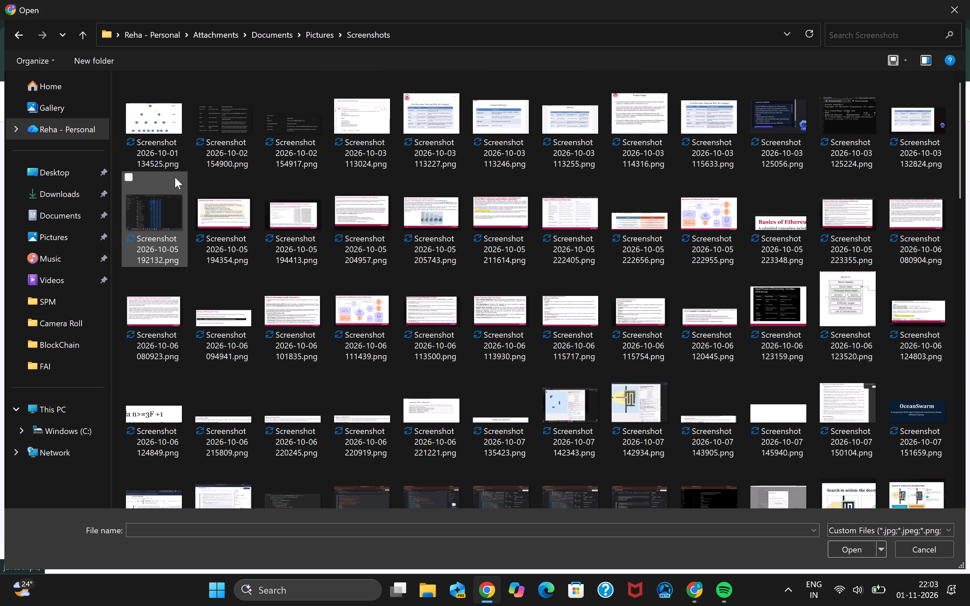
{"action": "scroll", "coordinate": [450, 284], "scroll_direction": "down", "scroll_amount": 20}
{"action": "scroll", "coordinate": [450, 284], "scroll_direction": "down", "scroll_amount": 9}
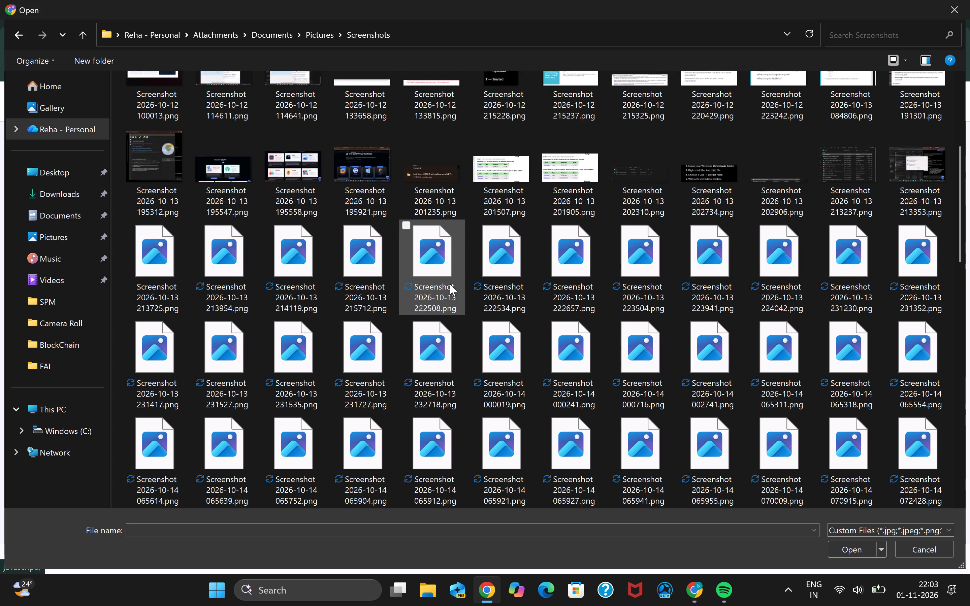
{"action": "scroll", "coordinate": [450, 284], "scroll_direction": "down", "scroll_amount": 20}
{"action": "scroll", "coordinate": [450, 284], "scroll_direction": "down", "scroll_amount": 20}
{"action": "scroll", "coordinate": [450, 284], "scroll_direction": "down", "scroll_amount": 20}
{"action": "left_click", "coordinate": [563, 439]}
{"action": "key", "text": "Return"}
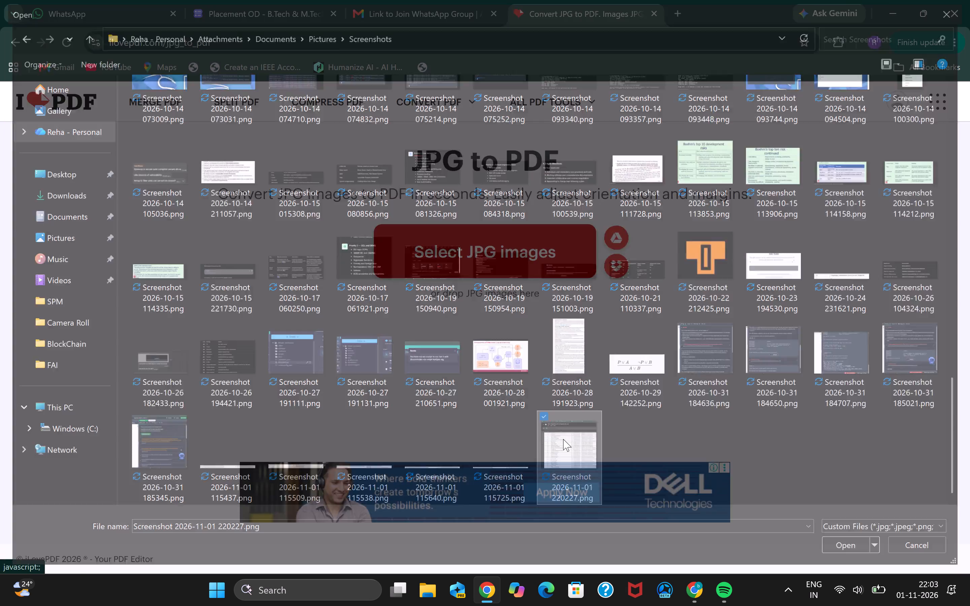
Convert the loaded screenshot to PDF, download the resulting file and check it in the recent downloads.
{"action": "left_click", "coordinate": [790, 537]}
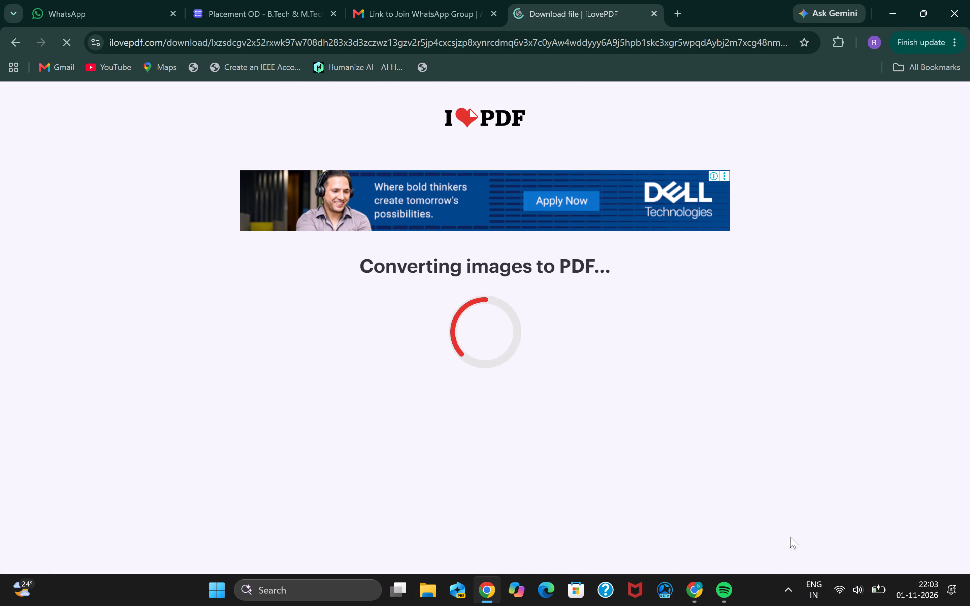
{"action": "left_click", "coordinate": [559, 221]}
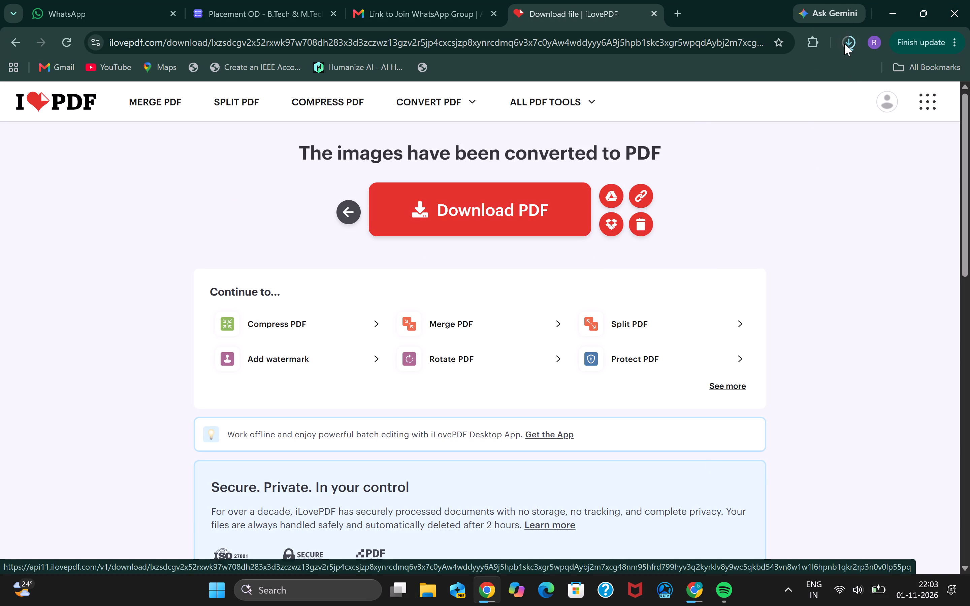
{"action": "left_click", "coordinate": [845, 43]}
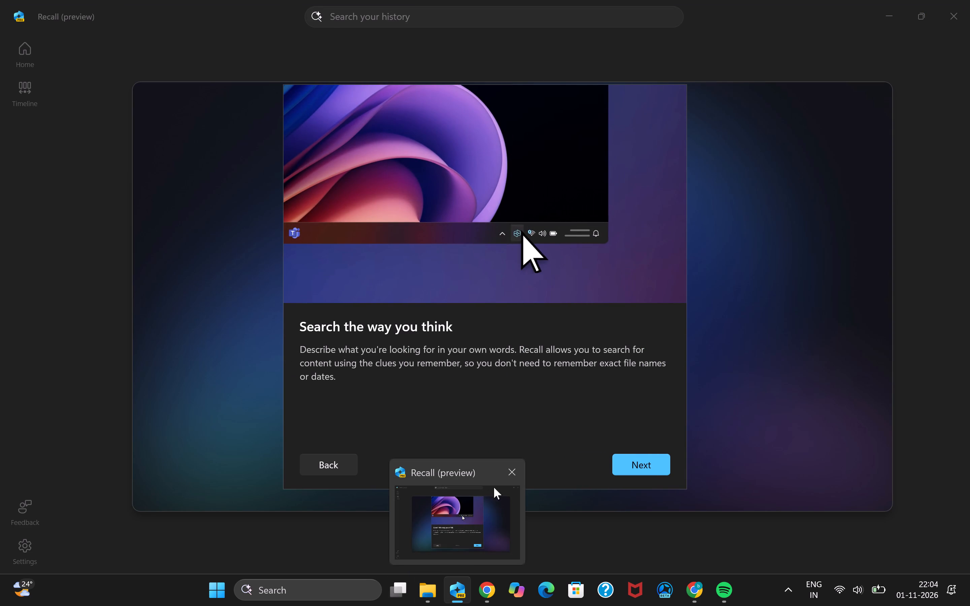
{"action": "left_click", "coordinate": [506, 476]}
{"action": "left_click", "coordinate": [46, 211]}
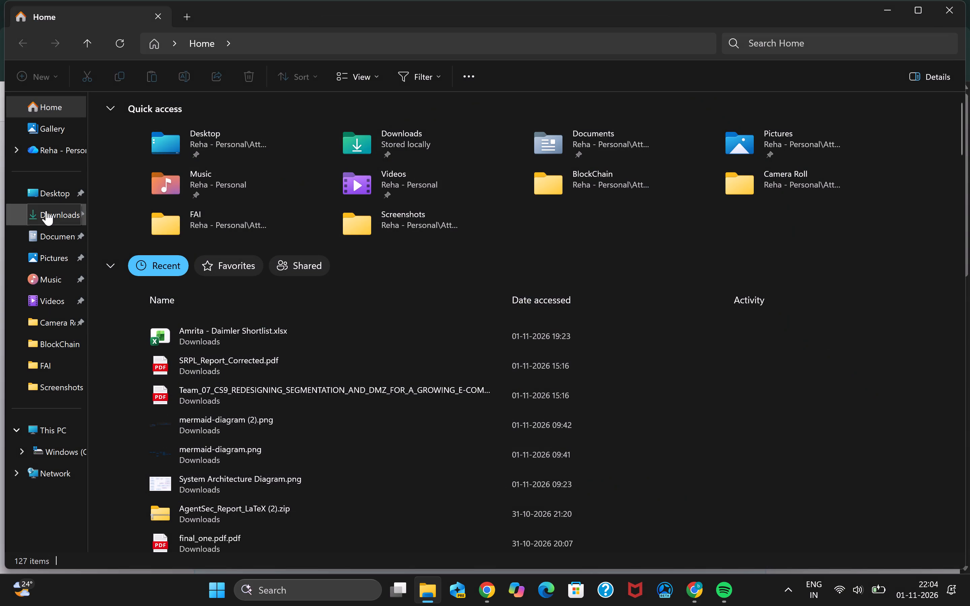
{"action": "left_click", "coordinate": [47, 200]}
{"action": "left_click", "coordinate": [48, 213]}
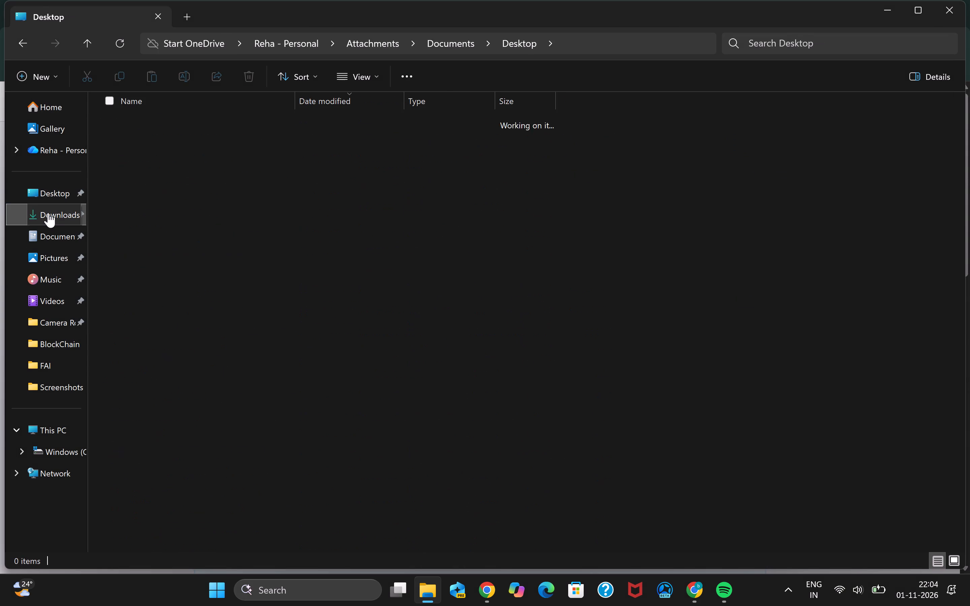
{"action": "left_click", "coordinate": [182, 134]}
{"action": "left_click", "coordinate": [183, 85]}
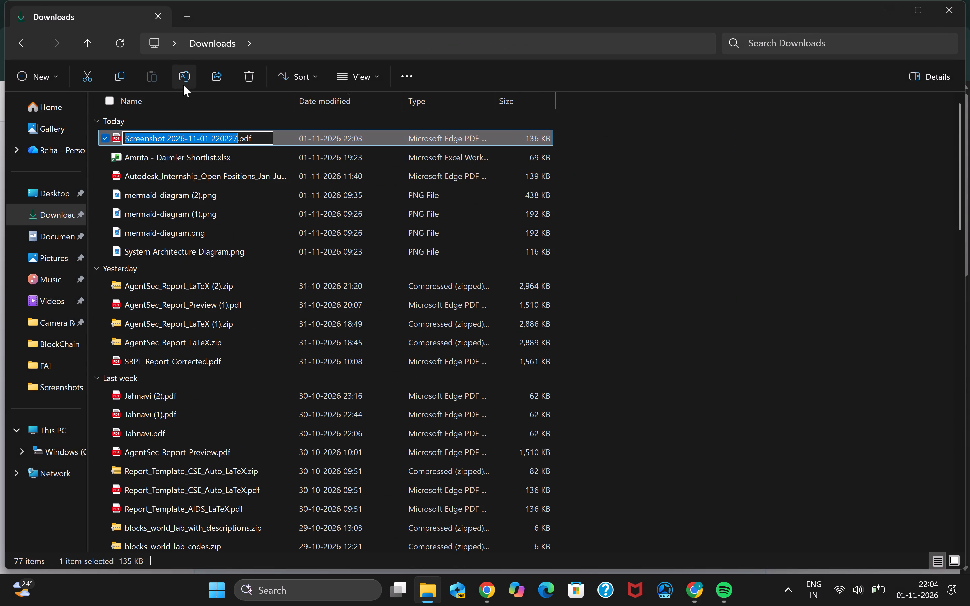
{"action": "type", "text": "Aven"}
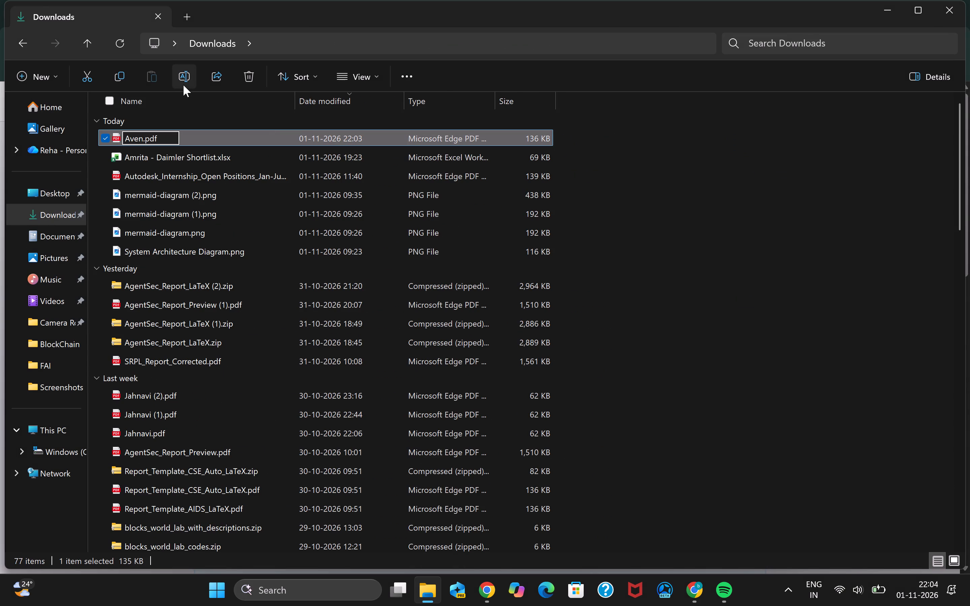
{"action": "key", "text": "shift+underscore"}
{"action": "key", "text": "BackSpace"}
{"action": "key", "text": "Return"}
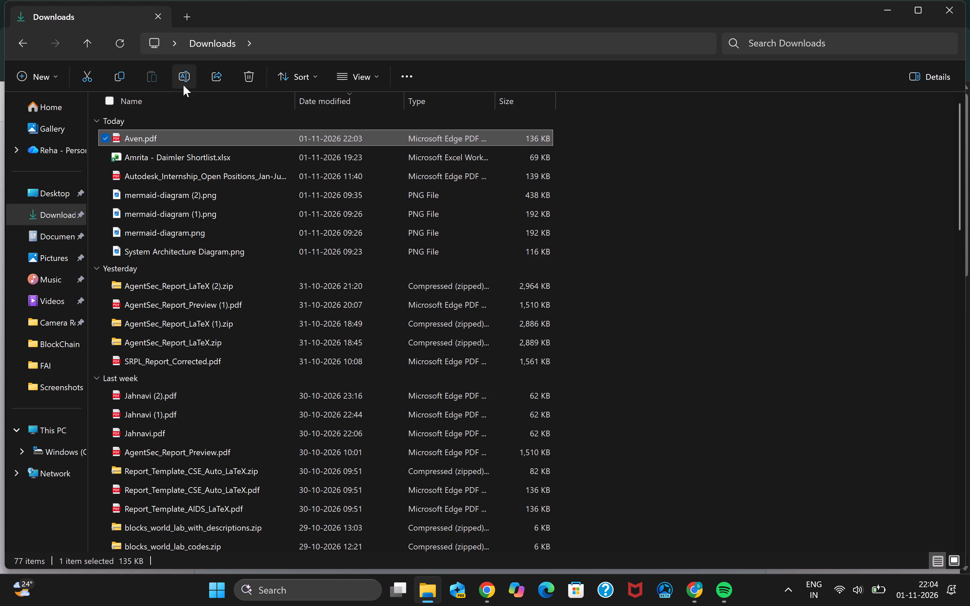
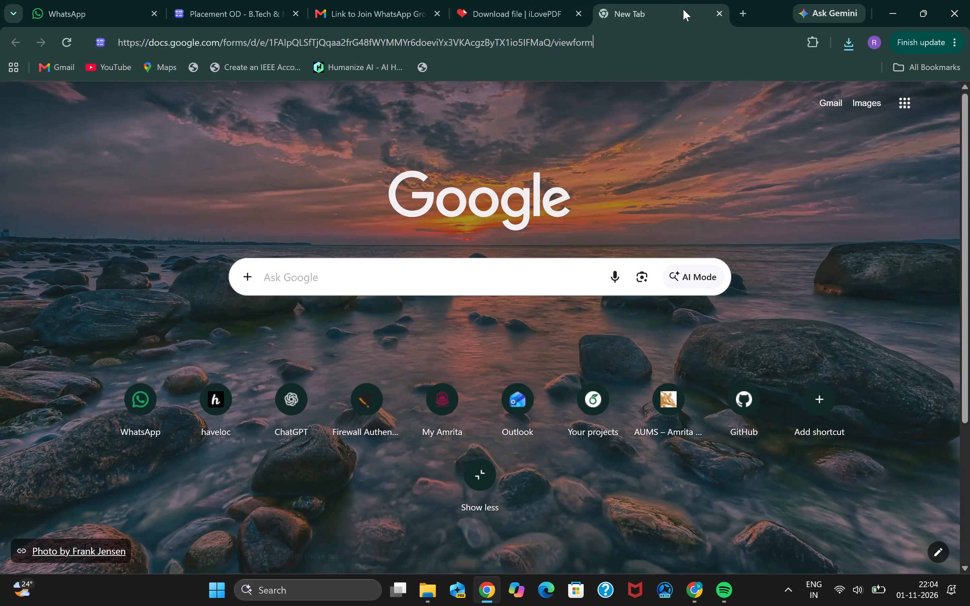
Load the Placement OD form in the new tab and replace the company name with SLB.
{"action": "key", "text": "Return"}
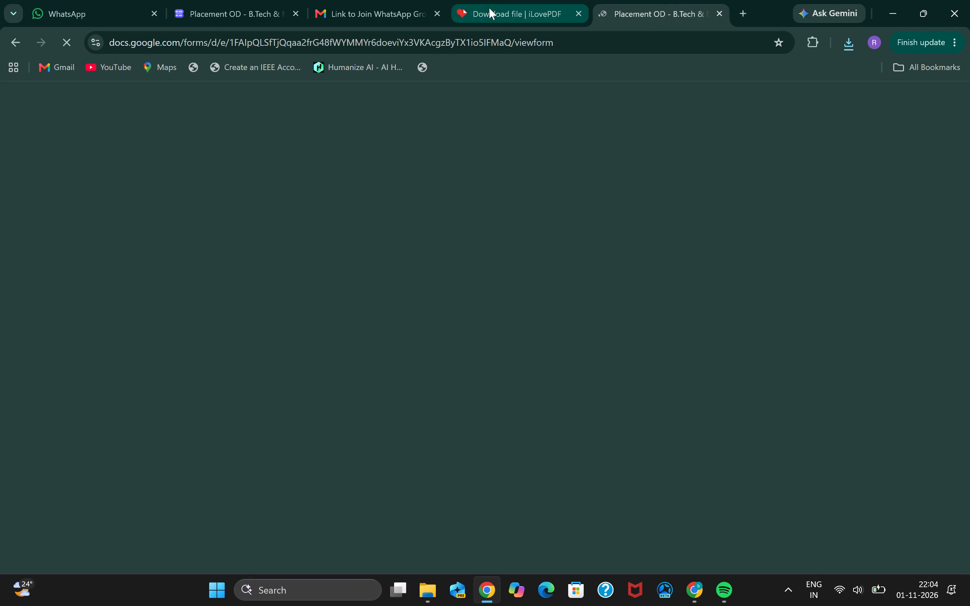
{"action": "scroll", "coordinate": [394, 437], "scroll_direction": "down", "scroll_amount": 6}
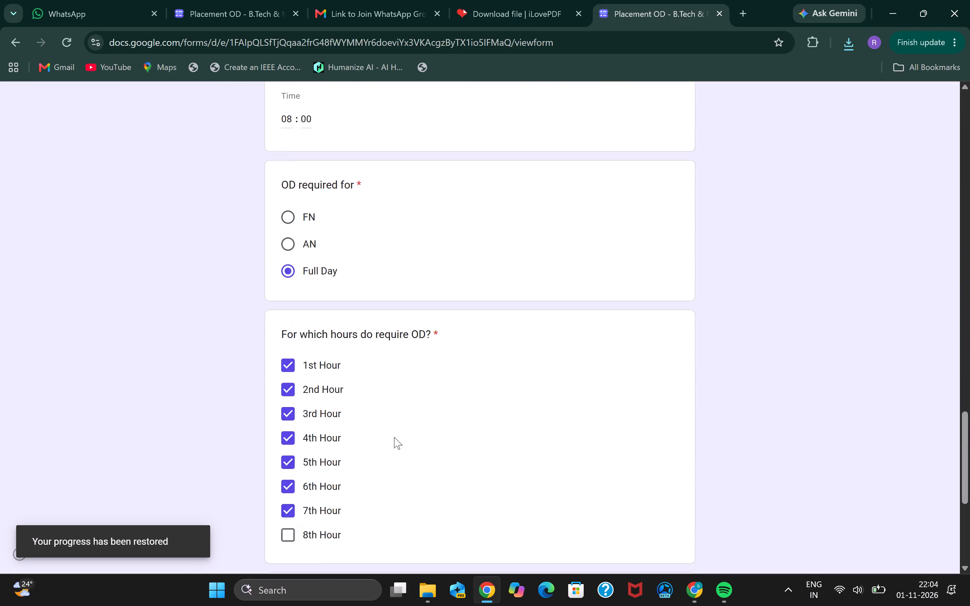
{"action": "scroll", "coordinate": [394, 437], "scroll_direction": "down", "scroll_amount": 1}
{"action": "scroll", "coordinate": [394, 437], "scroll_direction": "up", "scroll_amount": 6}
{"action": "scroll", "coordinate": [332, 188], "scroll_direction": "up", "scroll_amount": 1}
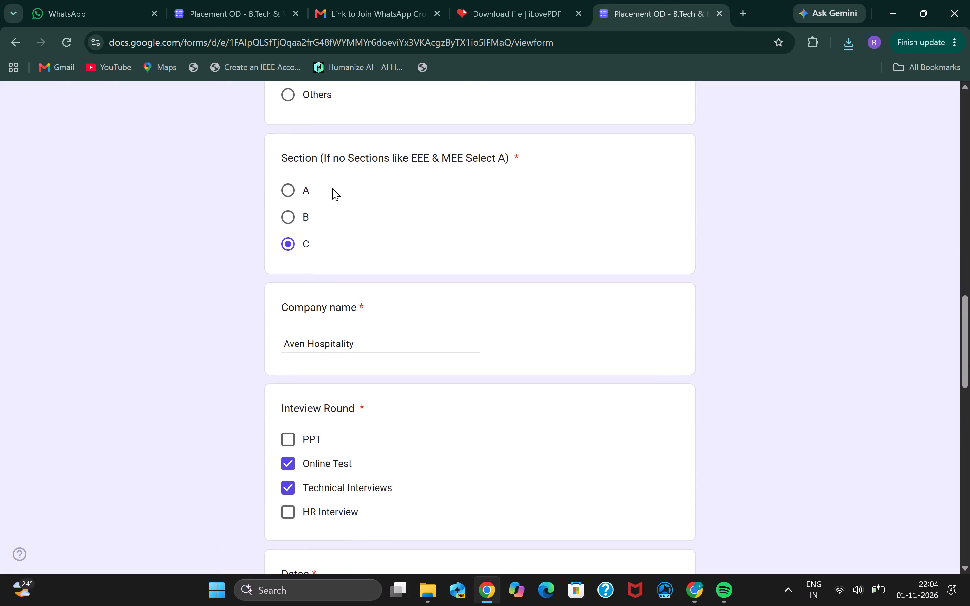
{"action": "left_click_drag", "start_coordinate": [322, 352], "coordinate": [326, 346]}
{"action": "triple_click", "coordinate": [326, 346]}
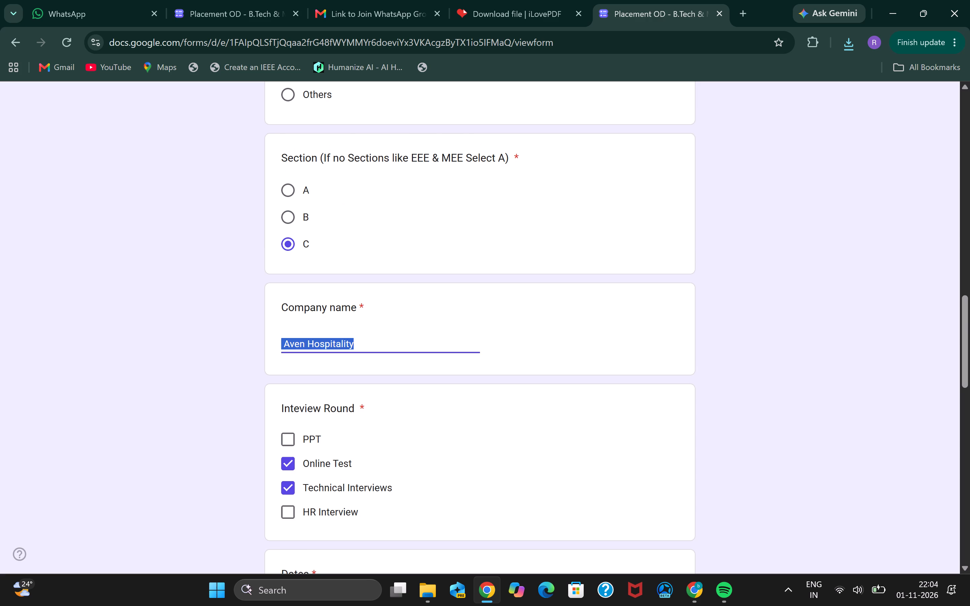
{"action": "type", "text": "SLB"}
Clear Online Test from the SLB form's interview rounds, leaving only Technical Interviews selected.
{"action": "scroll", "coordinate": [277, 402], "scroll_direction": "down", "scroll_amount": 1}
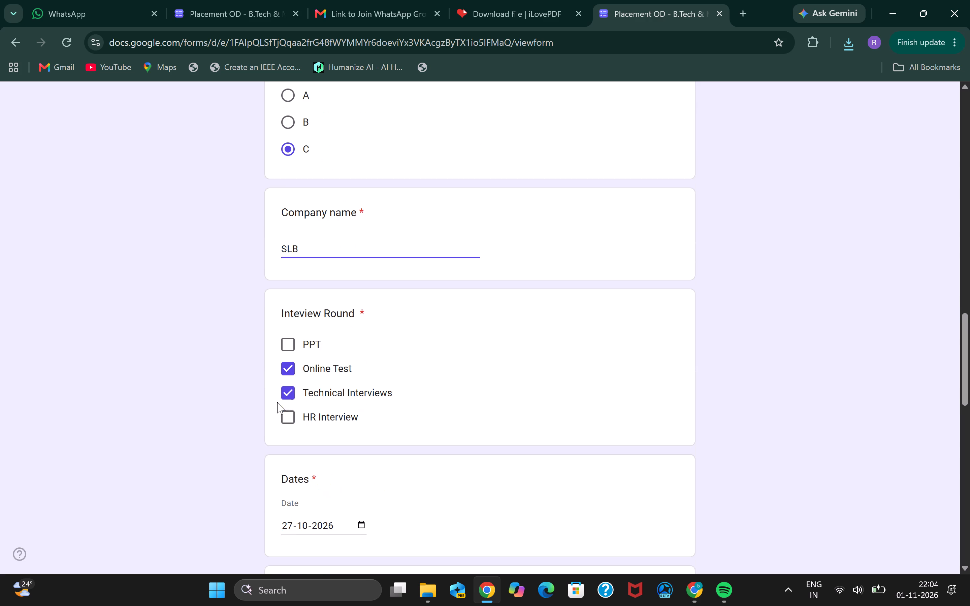
{"action": "left_click", "coordinate": [287, 328]}
{"action": "left_click", "coordinate": [287, 328]}
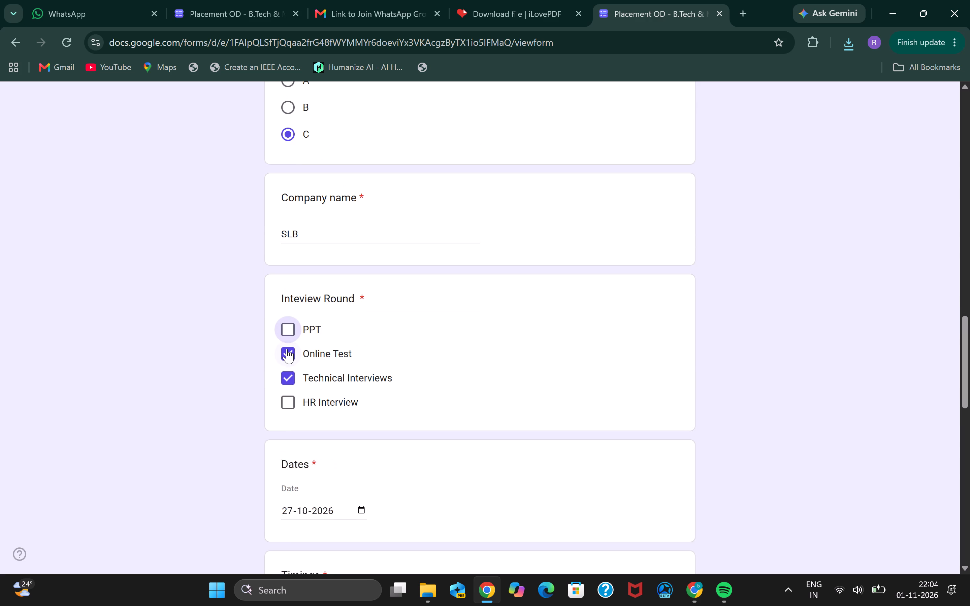
{"action": "left_click", "coordinate": [287, 349]}
Set the SLB form's date to 16-10-2026 and check the remaining answers down to the upload question.
{"action": "scroll", "coordinate": [287, 349], "scroll_direction": "down", "scroll_amount": 2}
{"action": "left_click_drag", "start_coordinate": [355, 318], "coordinate": [363, 314]}
{"action": "left_click", "coordinate": [363, 314]}
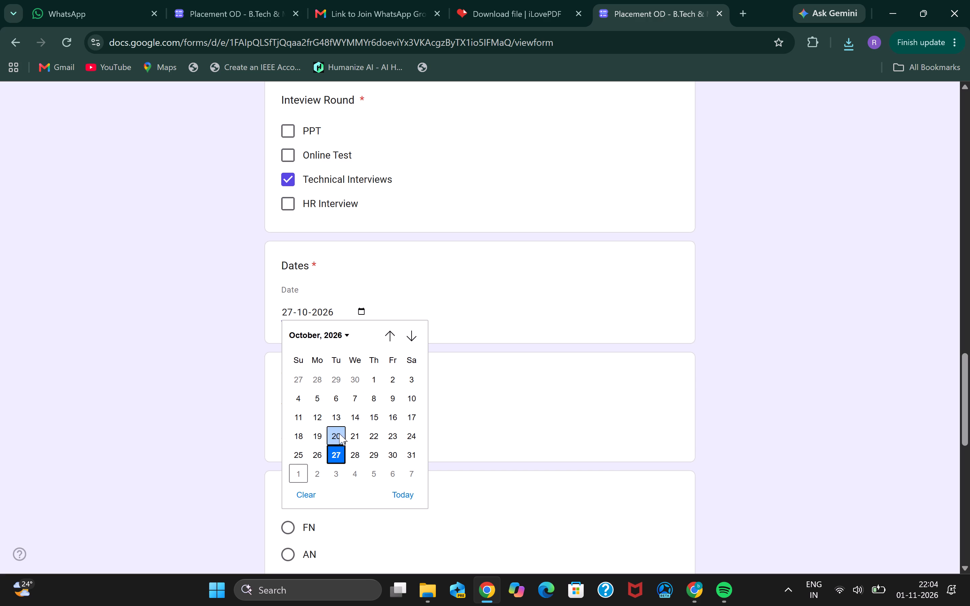
{"action": "left_click", "coordinate": [398, 416]}
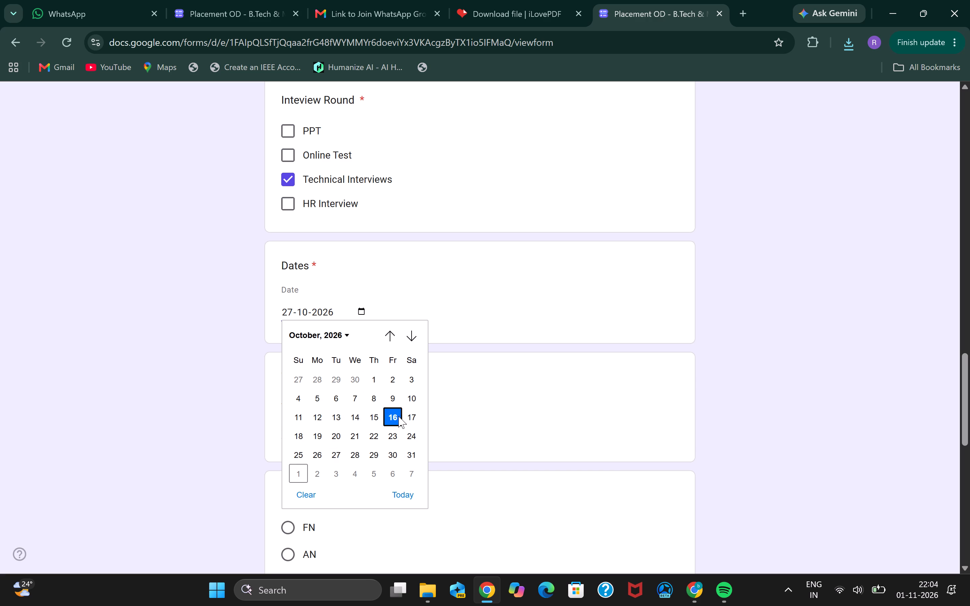
{"action": "scroll", "coordinate": [349, 425], "scroll_direction": "down", "scroll_amount": 3}
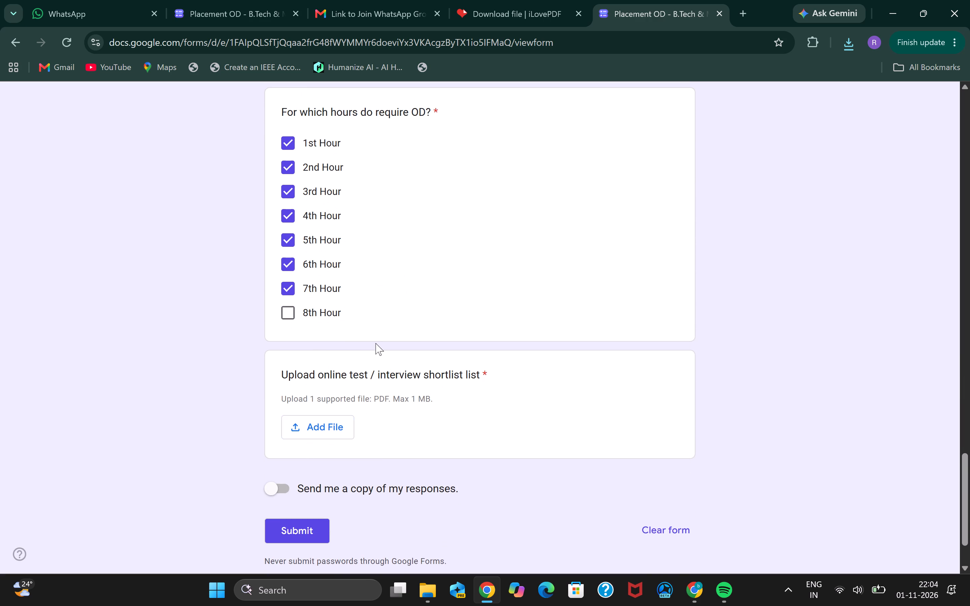
{"action": "scroll", "coordinate": [376, 343], "scroll_direction": "up", "scroll_amount": 1}
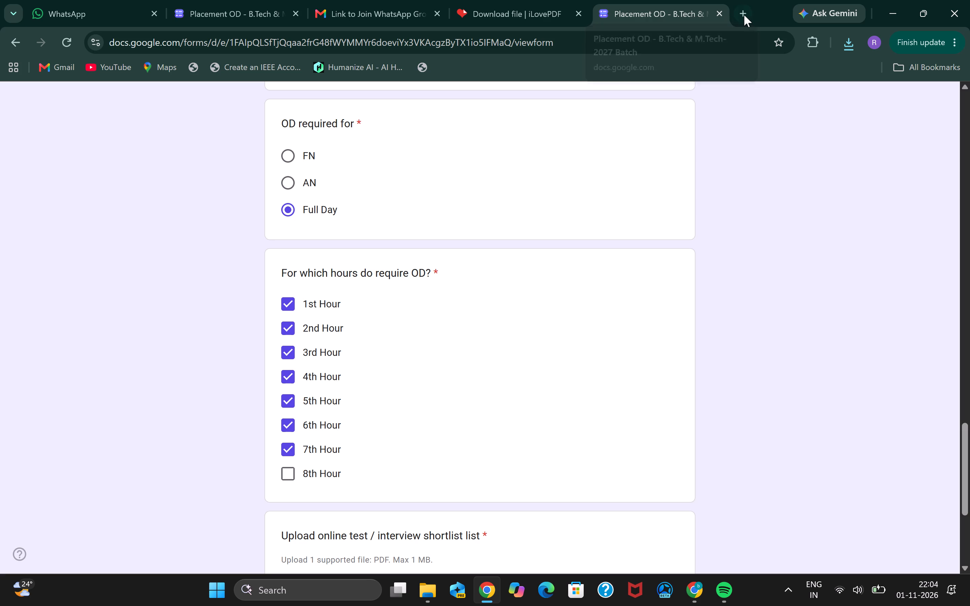
Open another copy of the Placement OD form in a new tab using the same link.
{"action": "left_click", "coordinate": [677, 34]}
{"action": "key", "text": "ctrl+c"}
{"action": "key", "text": "ctrl+c"}
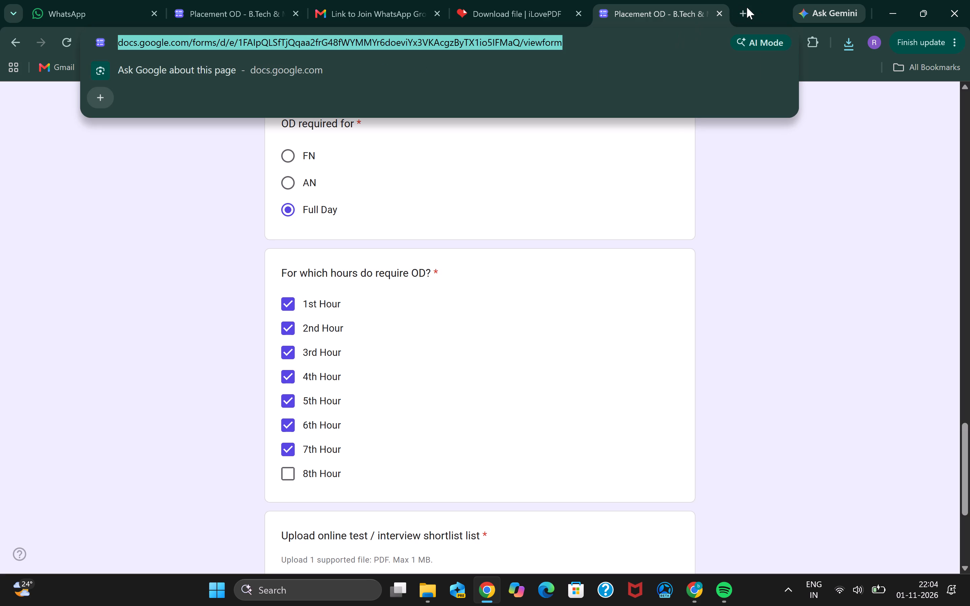
{"action": "left_click", "coordinate": [743, 8]}
{"action": "key", "text": "ctrl+v"}
{"action": "key", "text": "Return"}
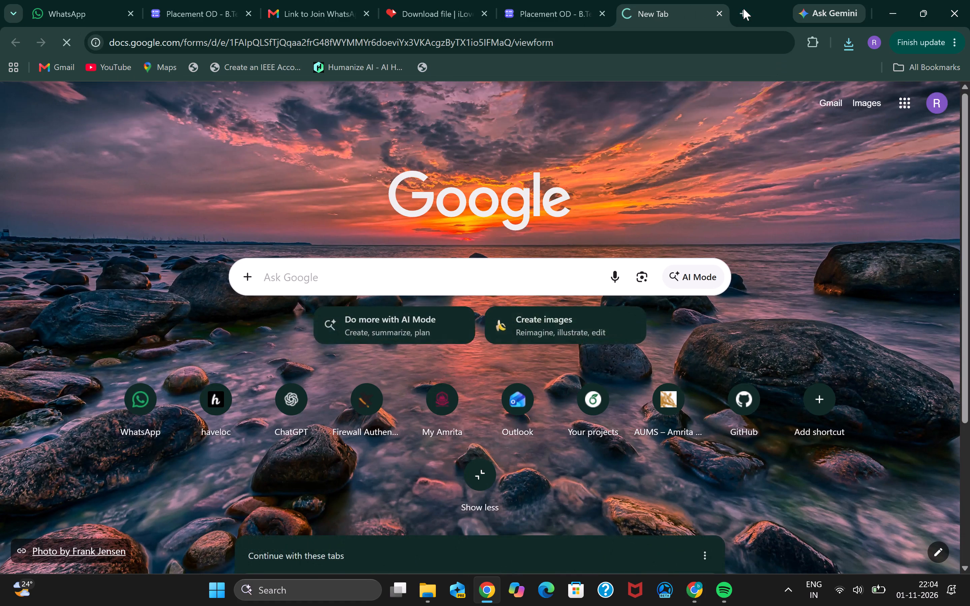
Close the Gmail tab and move the iLovePDF tab after the Placement OD form tabs.
{"action": "left_click", "coordinate": [369, 12]}
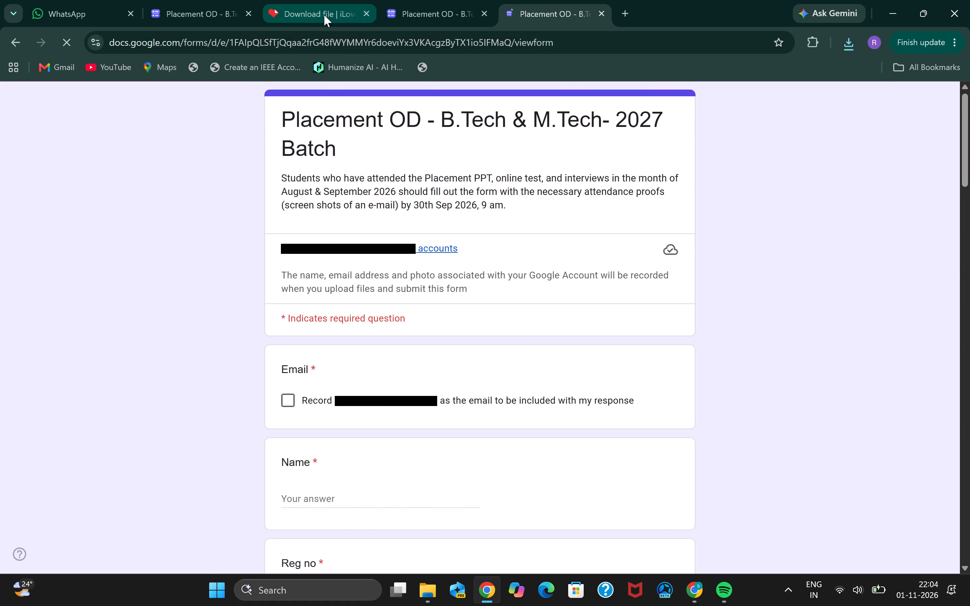
{"action": "left_click_drag", "start_coordinate": [312, 10], "coordinate": [614, 11]}
{"action": "left_click", "coordinate": [414, 17]}
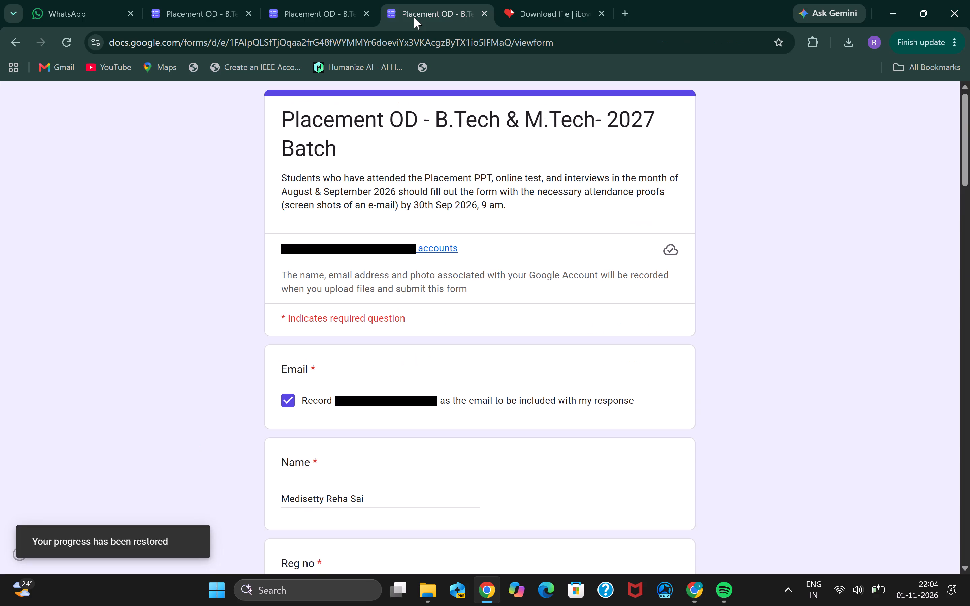
Set the date to 17-10-2026 in the newest SLB form copy and check its remaining answers.
{"action": "scroll", "coordinate": [264, 370], "scroll_direction": "down", "scroll_amount": 5}
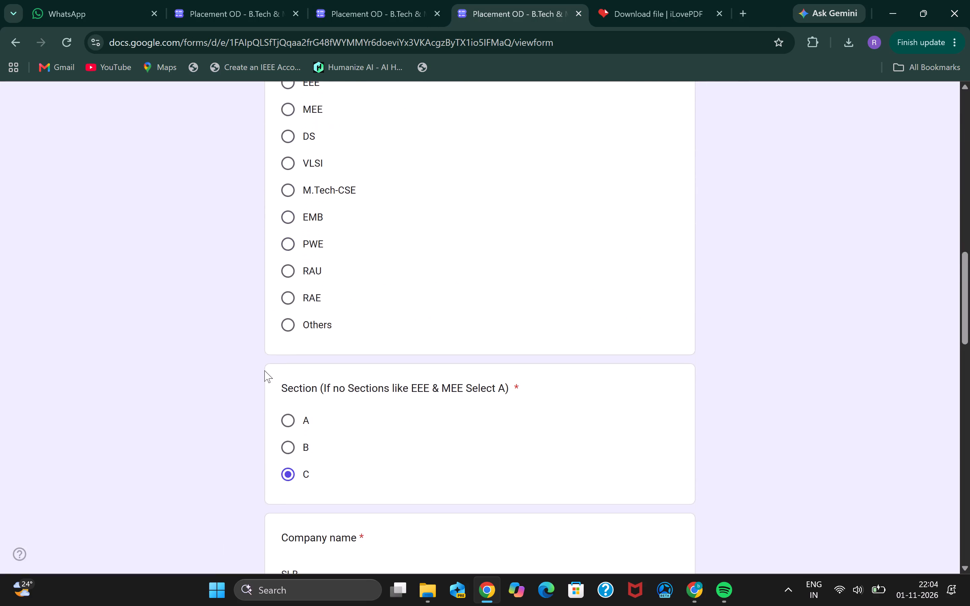
{"action": "scroll", "coordinate": [264, 370], "scroll_direction": "down", "scroll_amount": 4}
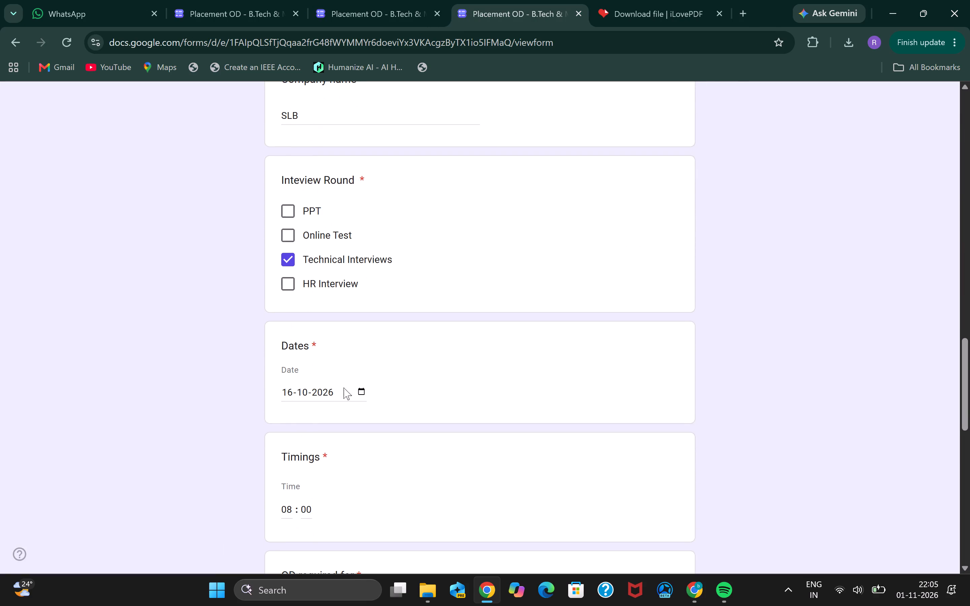
{"action": "left_click", "coordinate": [365, 391]}
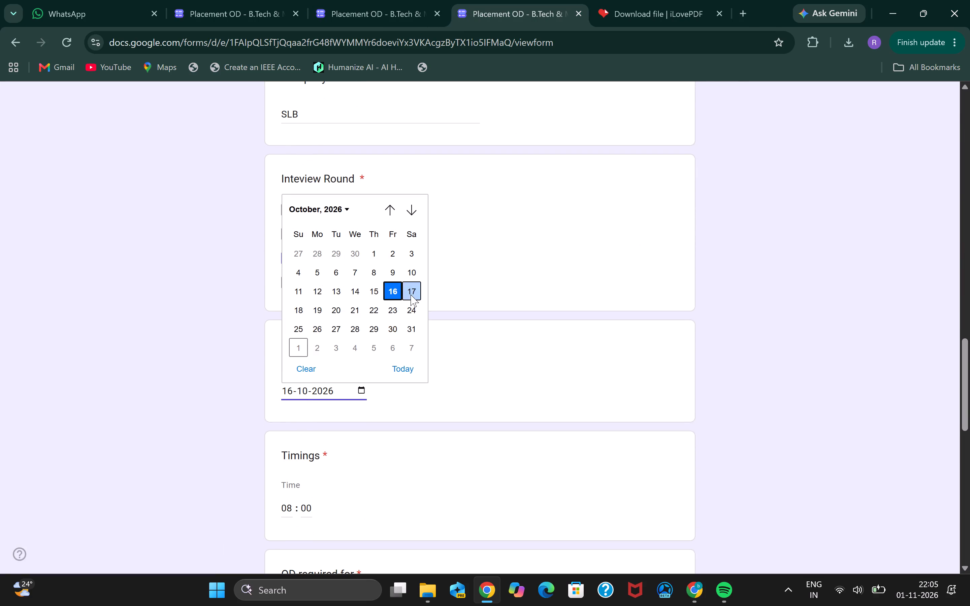
{"action": "left_click", "coordinate": [411, 295]}
{"action": "scroll", "coordinate": [351, 456], "scroll_direction": "down", "scroll_amount": 5}
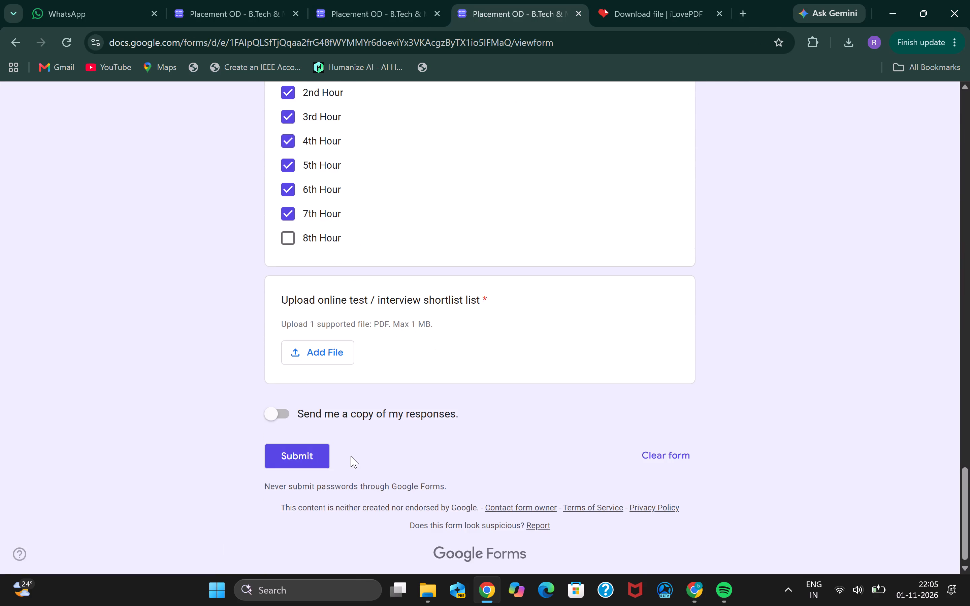
{"action": "scroll", "coordinate": [351, 456], "scroll_direction": "up", "scroll_amount": 7}
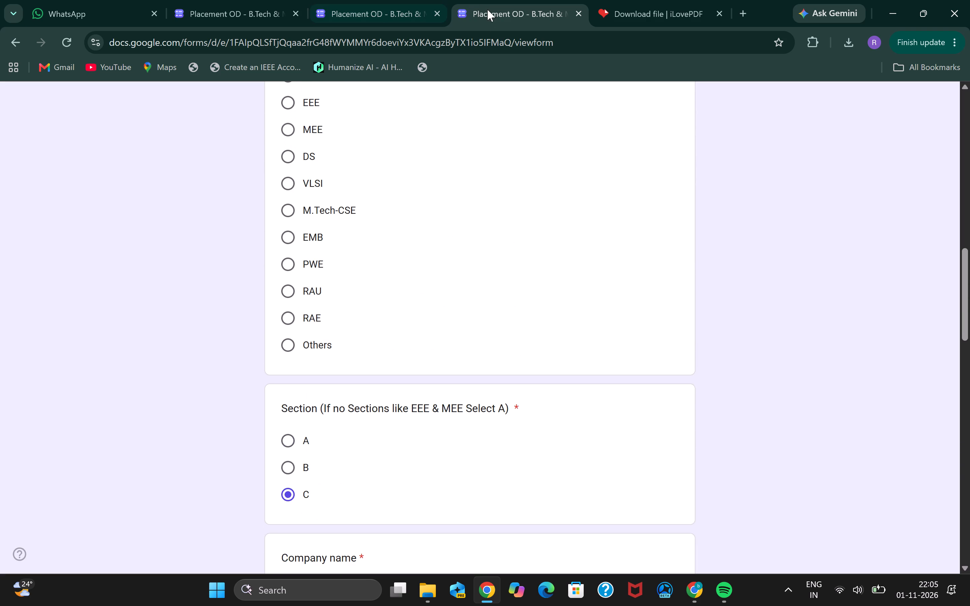
Open one more copy of the Placement OD form in a new tab and place it before the iLovePDF tab.
{"action": "left_click", "coordinate": [462, 42]}
{"action": "key", "text": "ctrl+c"}
{"action": "key", "text": "ctrl+c"}
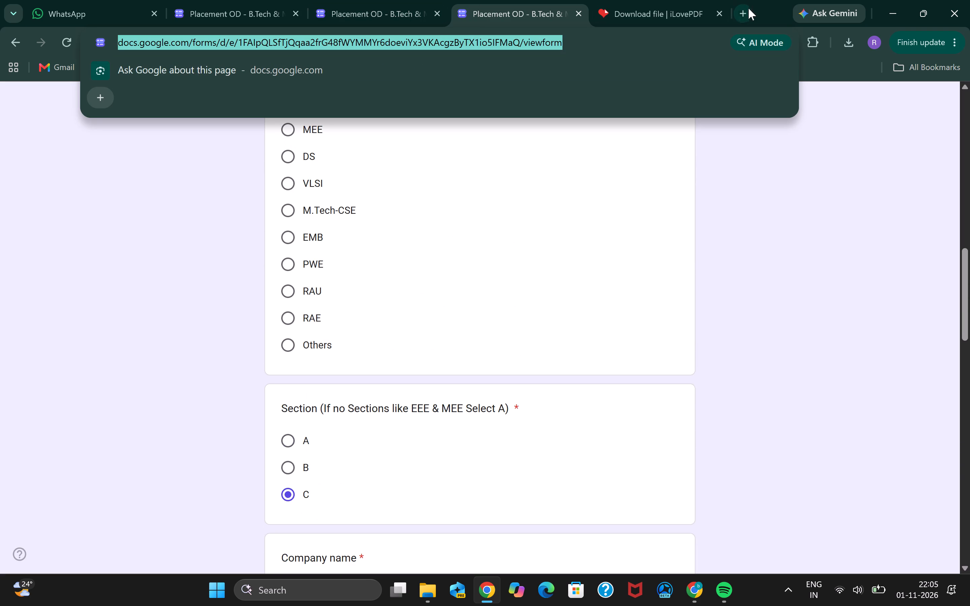
{"action": "left_click", "coordinate": [751, 15]}
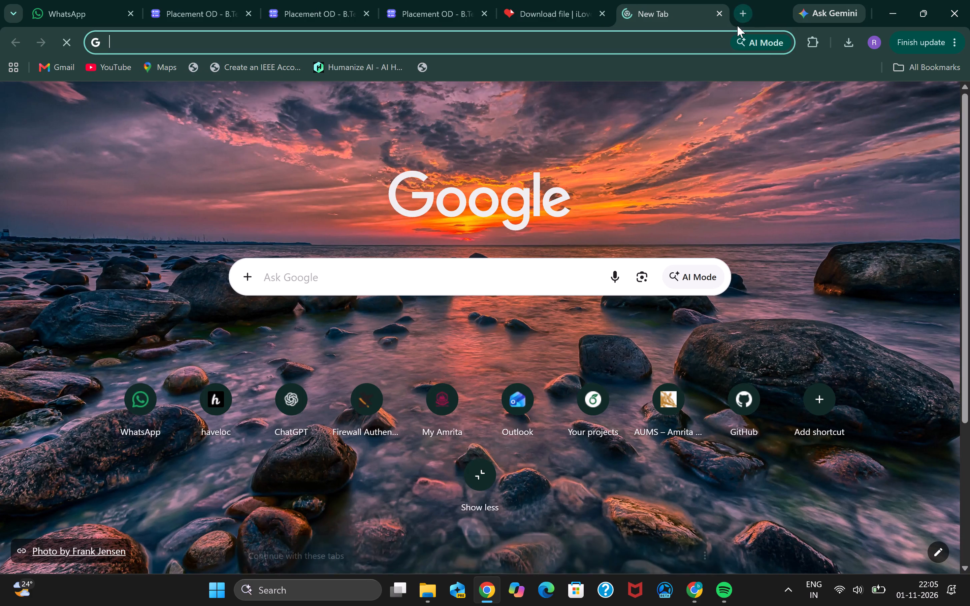
{"action": "key", "text": "ctrl+v"}
{"action": "key", "text": "Return"}
{"action": "left_click_drag", "start_coordinate": [675, 13], "coordinate": [619, 15]}
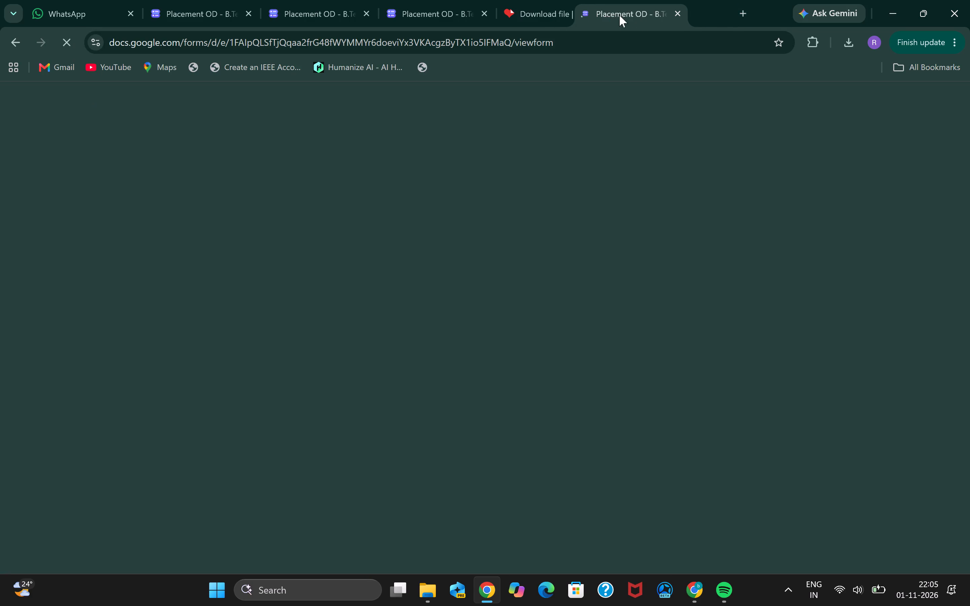
{"action": "left_click_drag", "start_coordinate": [619, 15], "coordinate": [578, 3]}
Replace the company name in the newest form copy with Autodesk.
{"action": "scroll", "coordinate": [276, 382], "scroll_direction": "down", "scroll_amount": 4}
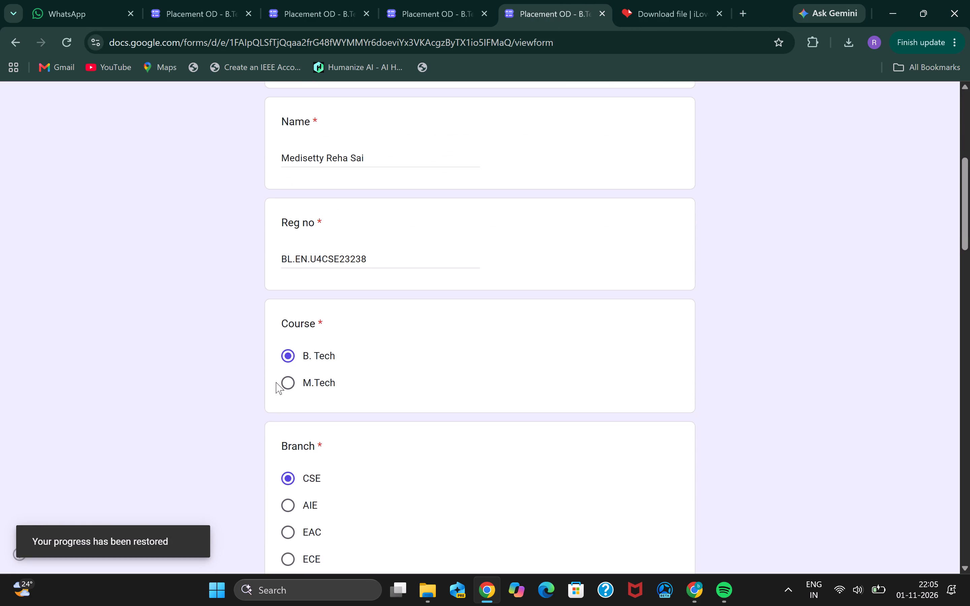
{"action": "scroll", "coordinate": [276, 382], "scroll_direction": "down", "scroll_amount": 3}
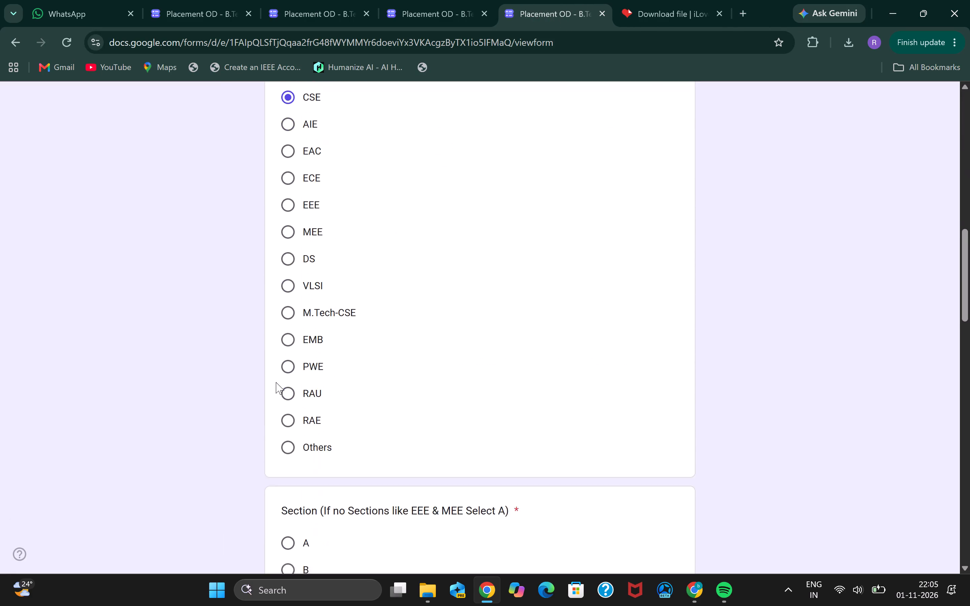
{"action": "scroll", "coordinate": [276, 382], "scroll_direction": "down", "scroll_amount": 5}
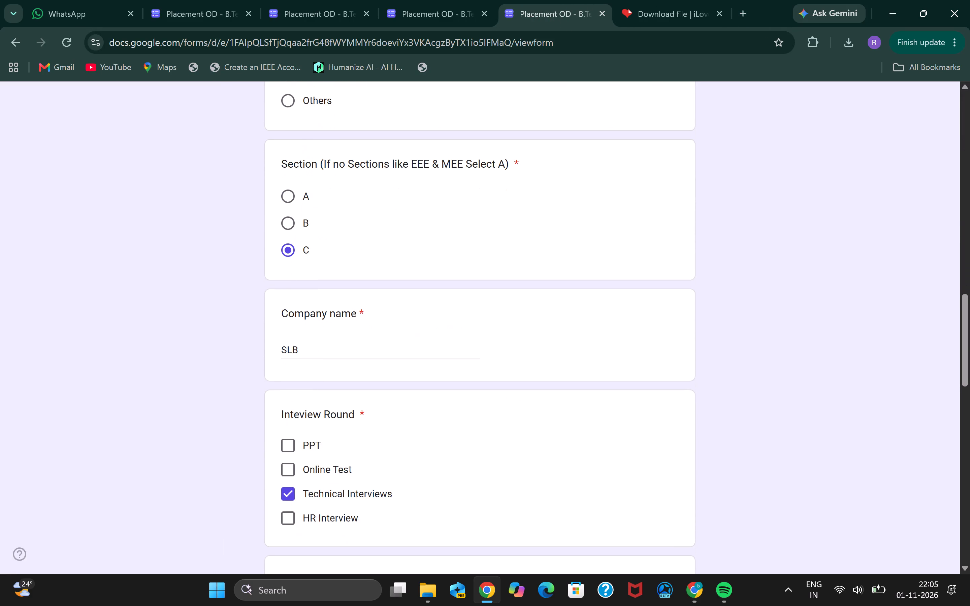
{"action": "double_click", "coordinate": [310, 346]}
{"action": "key", "text": "shift+a"}
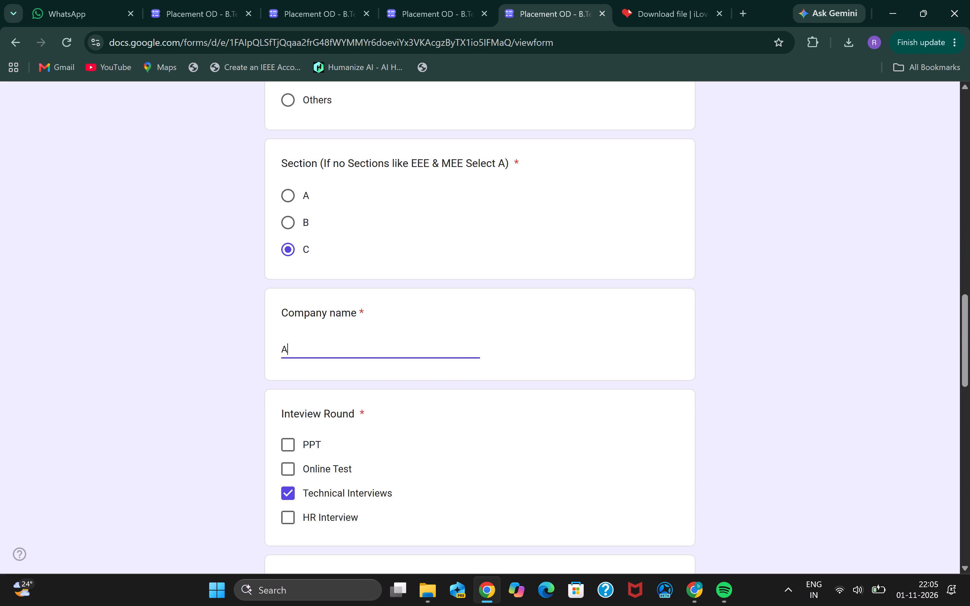
{"action": "key", "text": "i"}
{"action": "key", "text": "BackSpace"}
{"action": "type", "text": "utodesk"}
Change the Autodesk form's interview round selection from Technical Interviews to PPT.
{"action": "scroll", "coordinate": [310, 346], "scroll_direction": "down", "scroll_amount": 2}
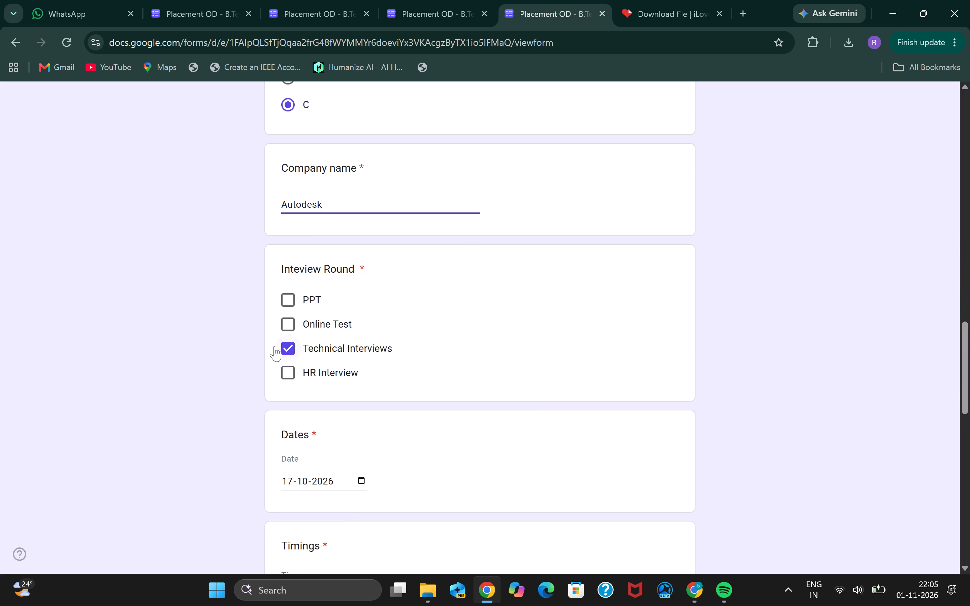
{"action": "left_click", "coordinate": [293, 349]}
{"action": "left_click", "coordinate": [287, 299]}
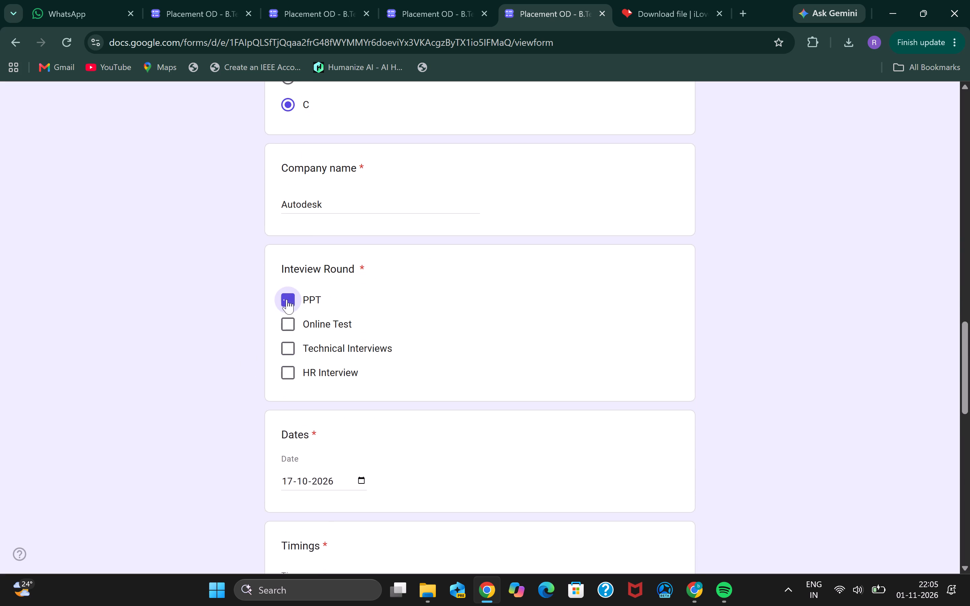
Set the Autodesk form's date to 9 October 2026 and check the OD hours below.
{"action": "scroll", "coordinate": [290, 438], "scroll_direction": "down", "scroll_amount": 1}
{"action": "left_click", "coordinate": [360, 380]}
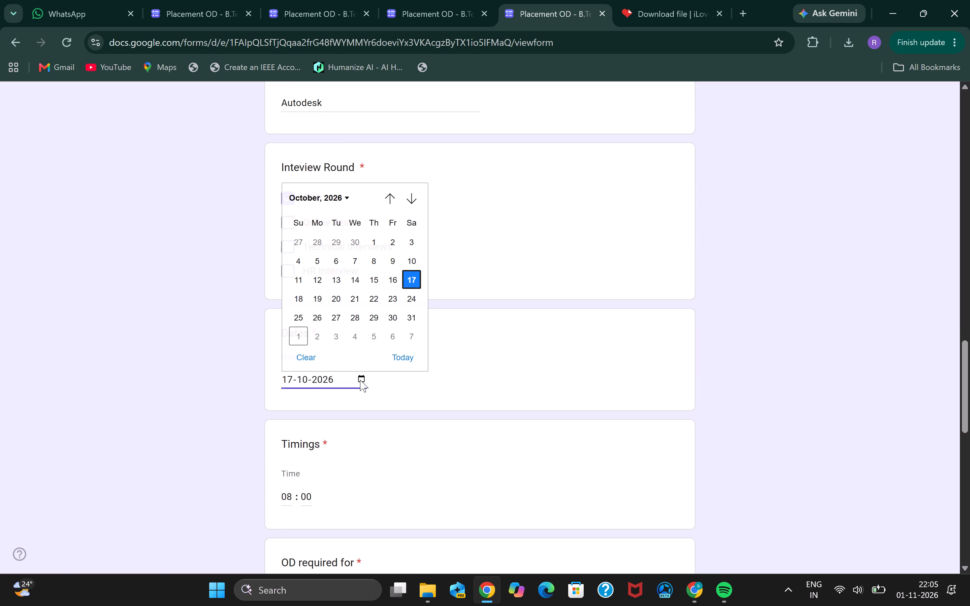
{"action": "left_click", "coordinate": [392, 267]}
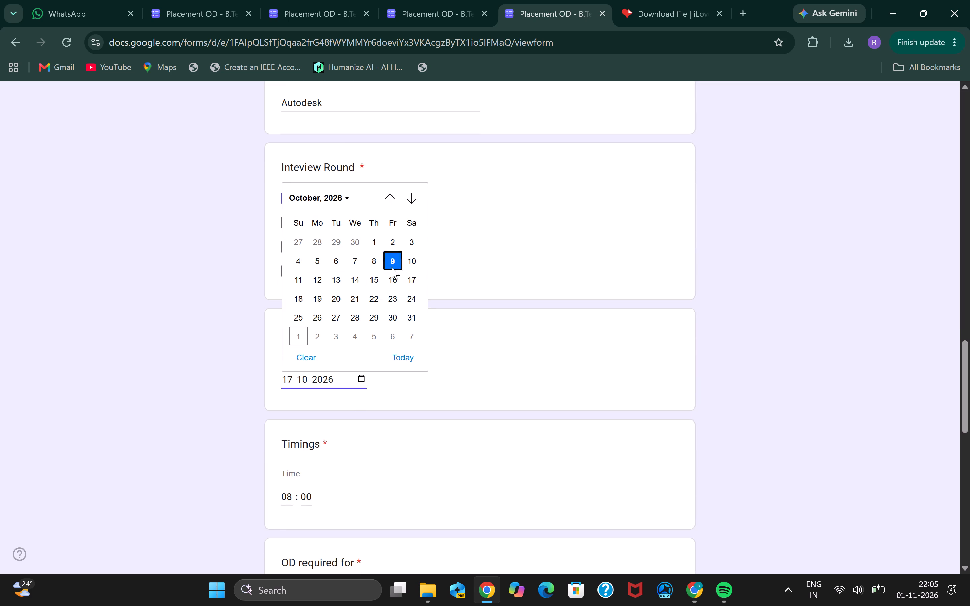
{"action": "scroll", "coordinate": [363, 342], "scroll_direction": "down", "scroll_amount": 2}
{"action": "scroll", "coordinate": [298, 356], "scroll_direction": "down", "scroll_amount": 3}
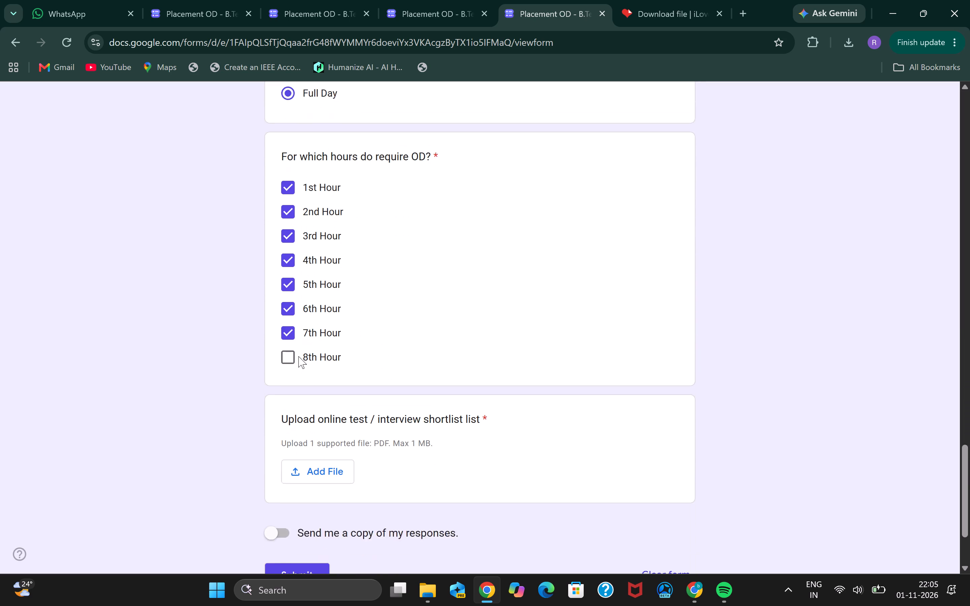
Open another copy of the Placement OD form in a new tab and place it before the iLovePDF tab.
{"action": "left_click", "coordinate": [650, 14]}
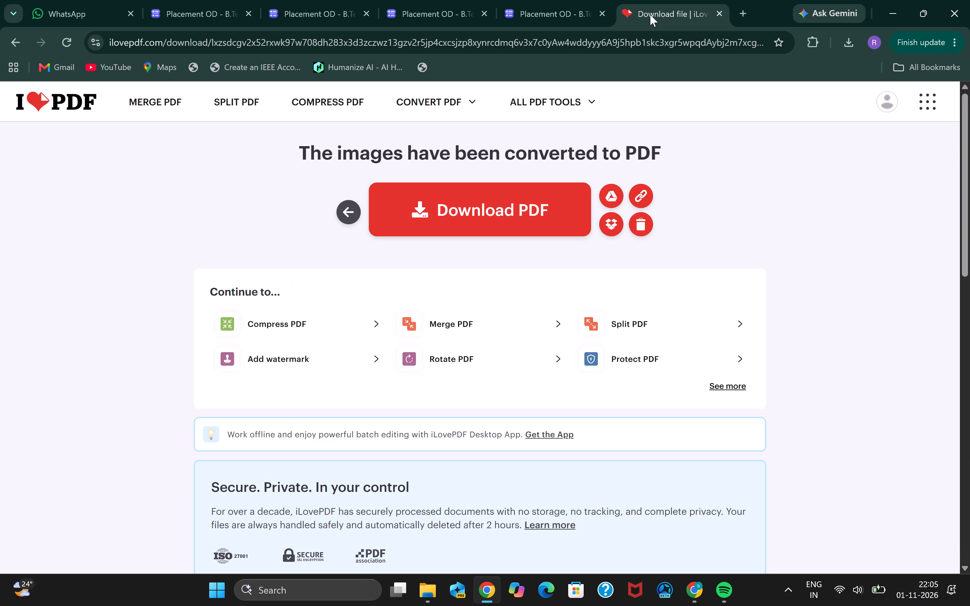
{"action": "left_click", "coordinate": [552, 47]}
{"action": "left_click", "coordinate": [550, 0]}
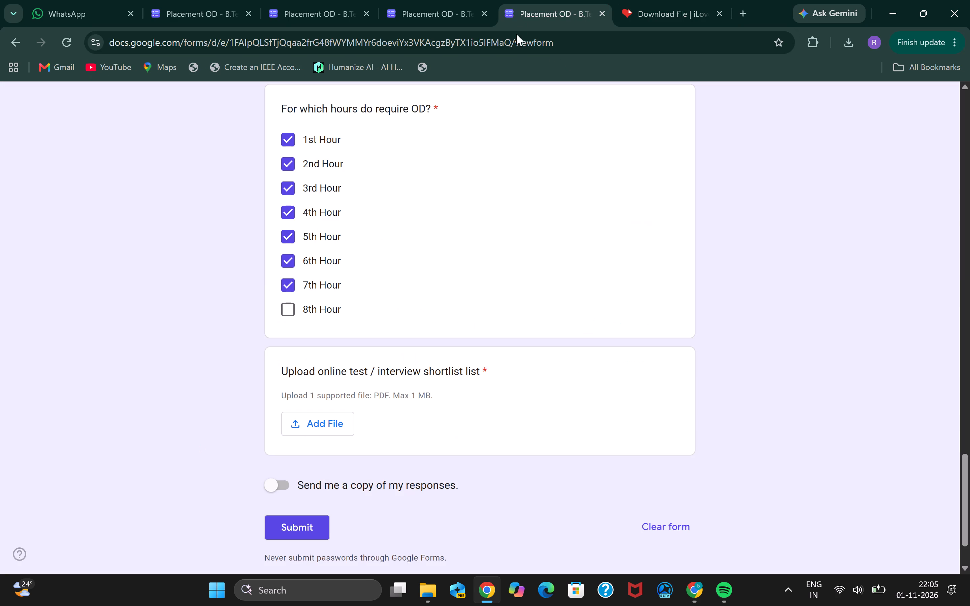
{"action": "left_click", "coordinate": [515, 40]}
{"action": "key", "text": "ctrl+c"}
{"action": "key", "text": "ctrl+c"}
{"action": "key", "text": "ctrl+c"}
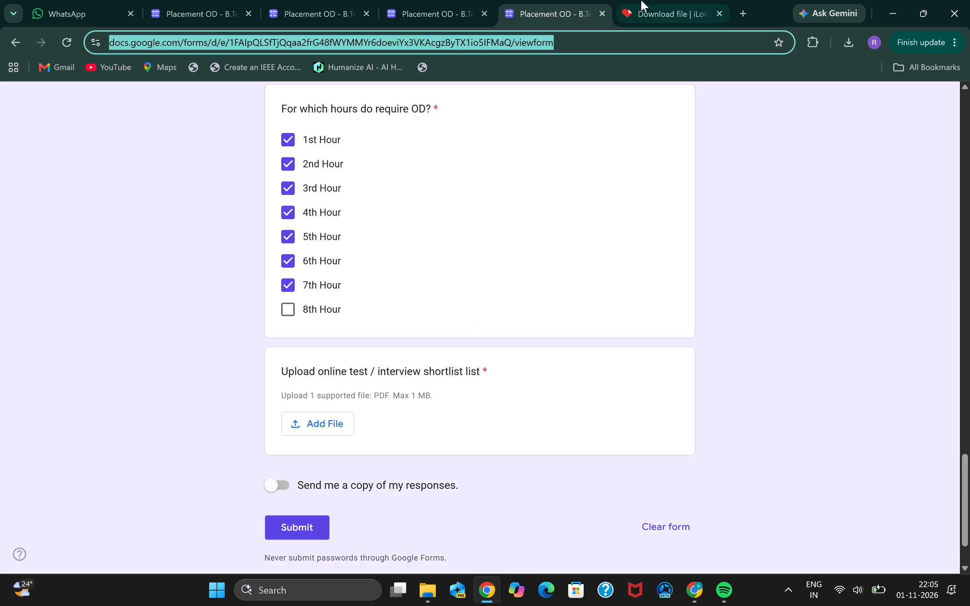
{"action": "left_click", "coordinate": [738, 14]}
{"action": "key", "text": "ctrl+v"}
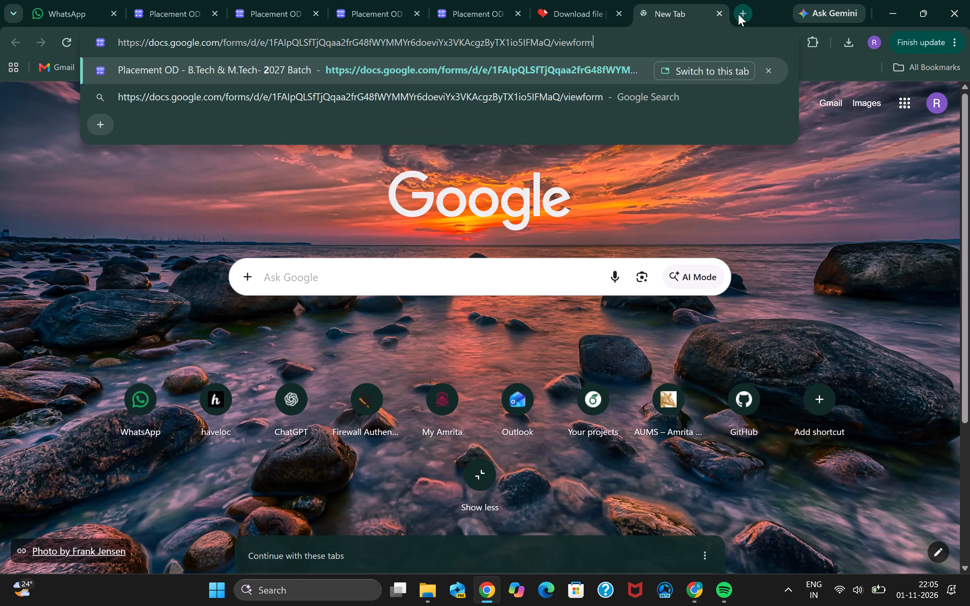
{"action": "key", "text": "Return"}
{"action": "left_click_drag", "start_coordinate": [660, 14], "coordinate": [573, 17]}
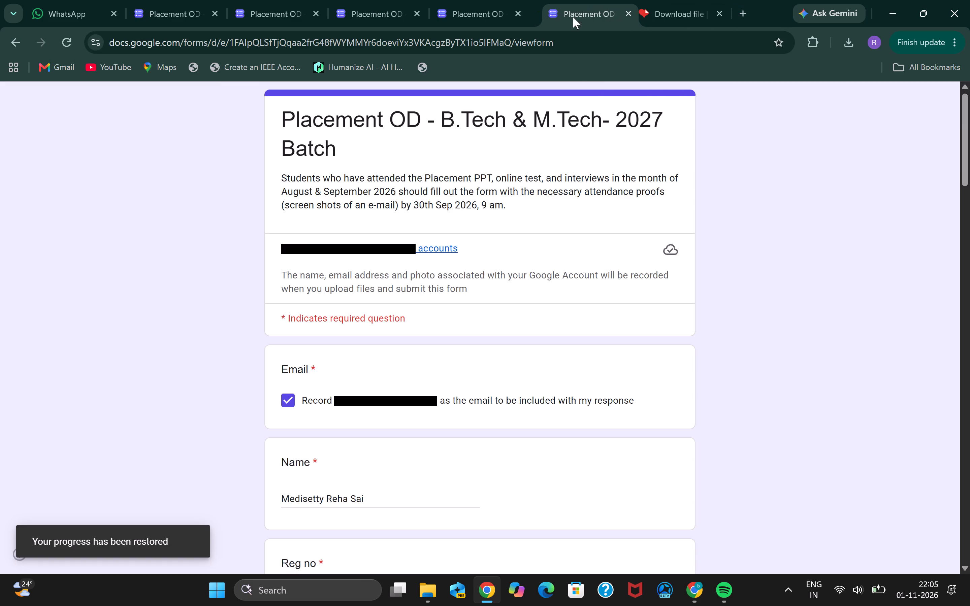
Change the interview round in the newest Autodesk form copy from PPT to Technical Interviews.
{"action": "scroll", "coordinate": [279, 361], "scroll_direction": "down", "scroll_amount": 6}
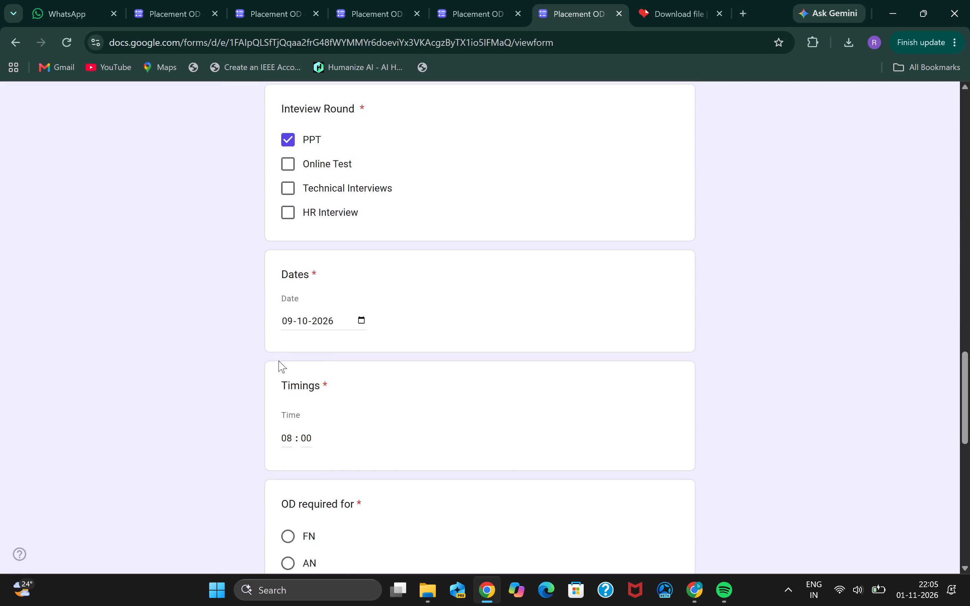
{"action": "scroll", "coordinate": [311, 236], "scroll_direction": "up", "scroll_amount": 1}
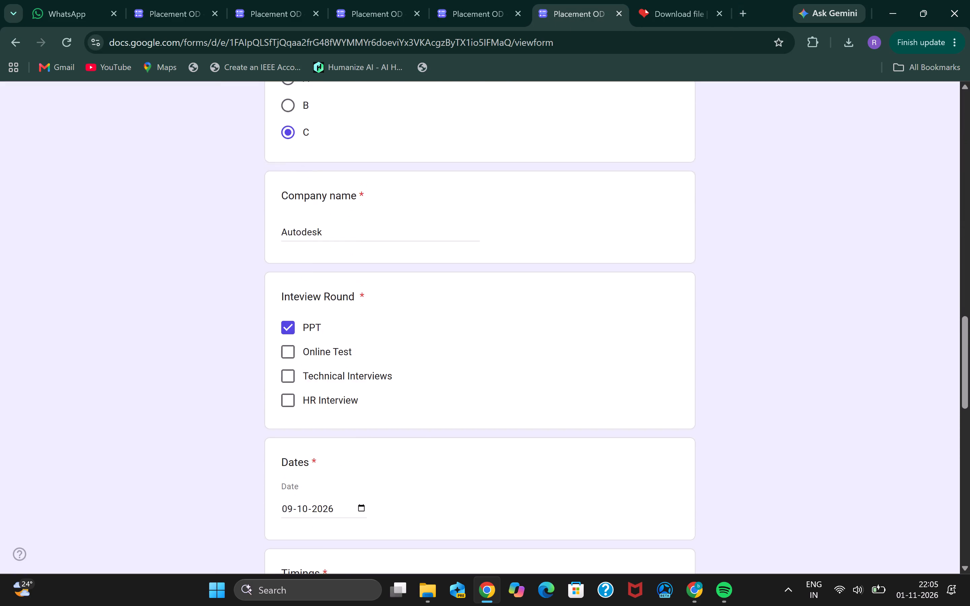
{"action": "scroll", "coordinate": [311, 236], "scroll_direction": "up", "scroll_amount": 1}
{"action": "scroll", "coordinate": [311, 236], "scroll_direction": "down", "scroll_amount": 1}
{"action": "left_click", "coordinate": [291, 295]}
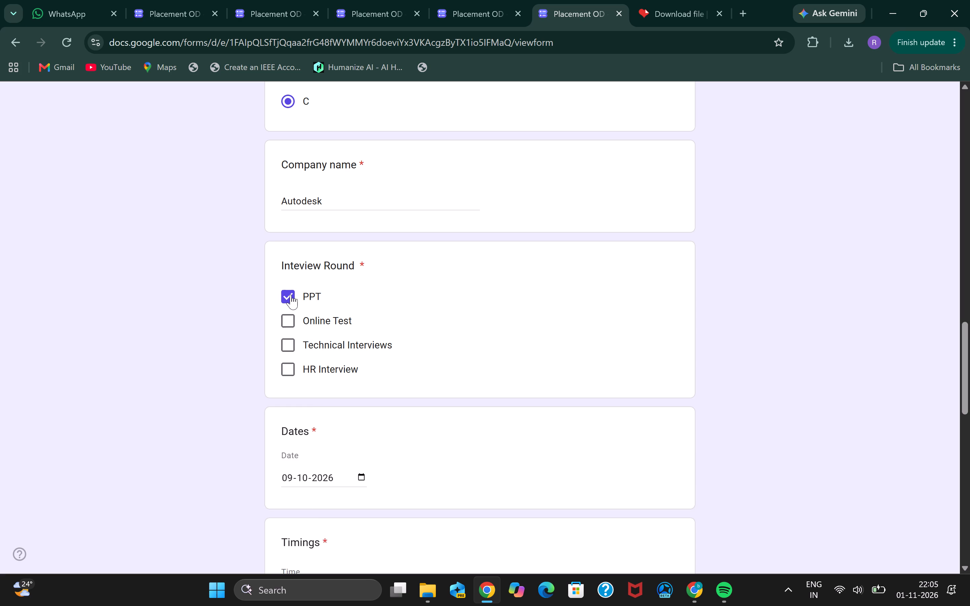
{"action": "left_click", "coordinate": [277, 349]}
{"action": "scroll", "coordinate": [295, 365], "scroll_direction": "down", "scroll_amount": 3}
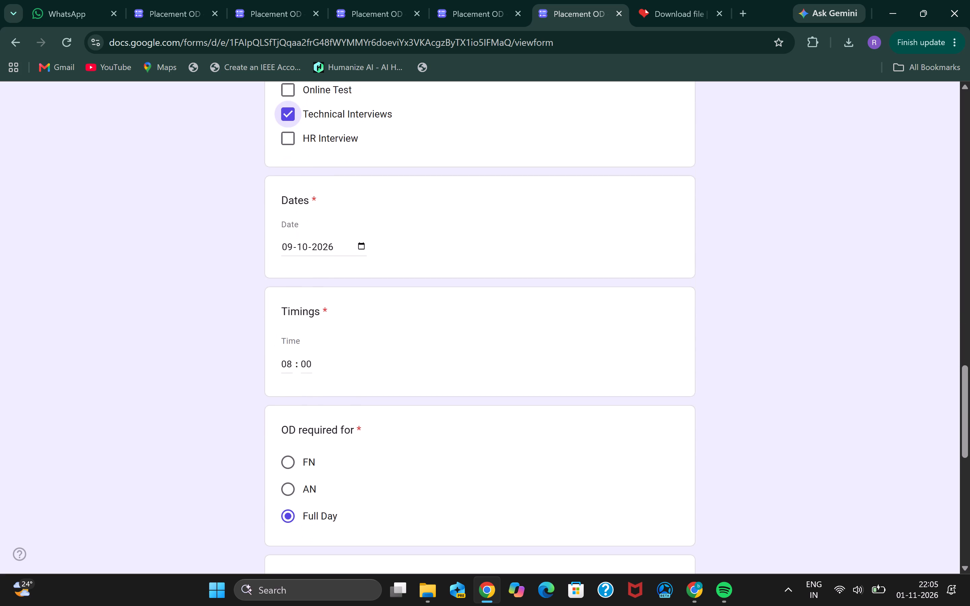
{"action": "scroll", "coordinate": [295, 365], "scroll_direction": "up", "scroll_amount": 1}
{"action": "left_click", "coordinate": [284, 181]}
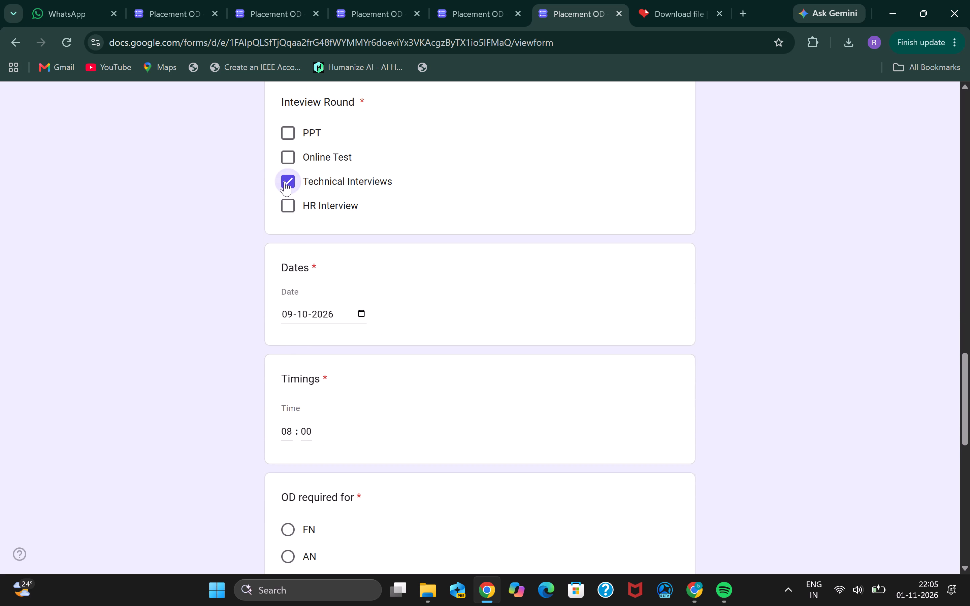
{"action": "left_click", "coordinate": [284, 181]}
Set the newest Autodesk form's date to 13 October 2026 and check the form's other answers.
{"action": "scroll", "coordinate": [302, 381], "scroll_direction": "down", "scroll_amount": 3}
{"action": "scroll", "coordinate": [302, 381], "scroll_direction": "up", "scroll_amount": 1}
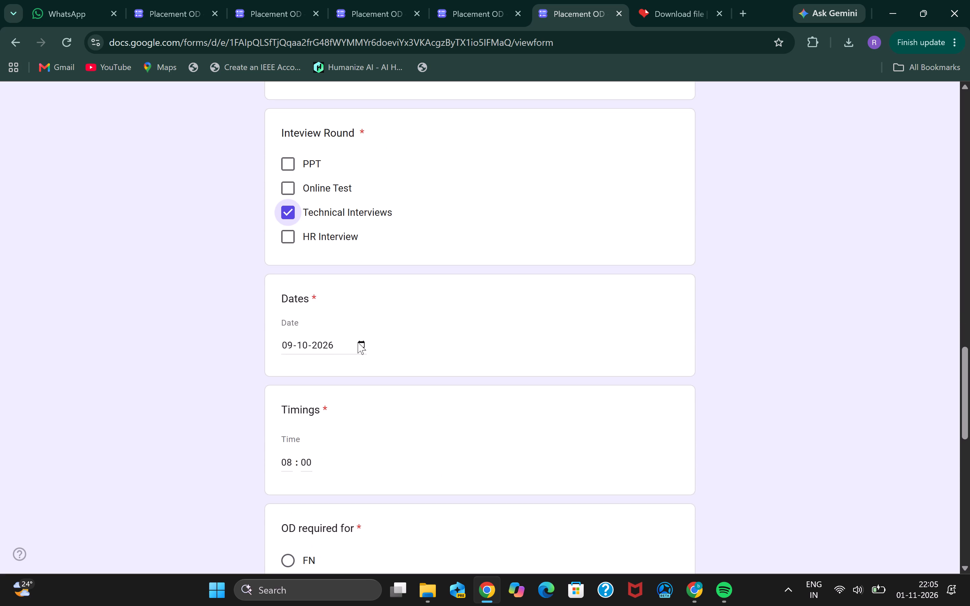
{"action": "left_click", "coordinate": [360, 347]}
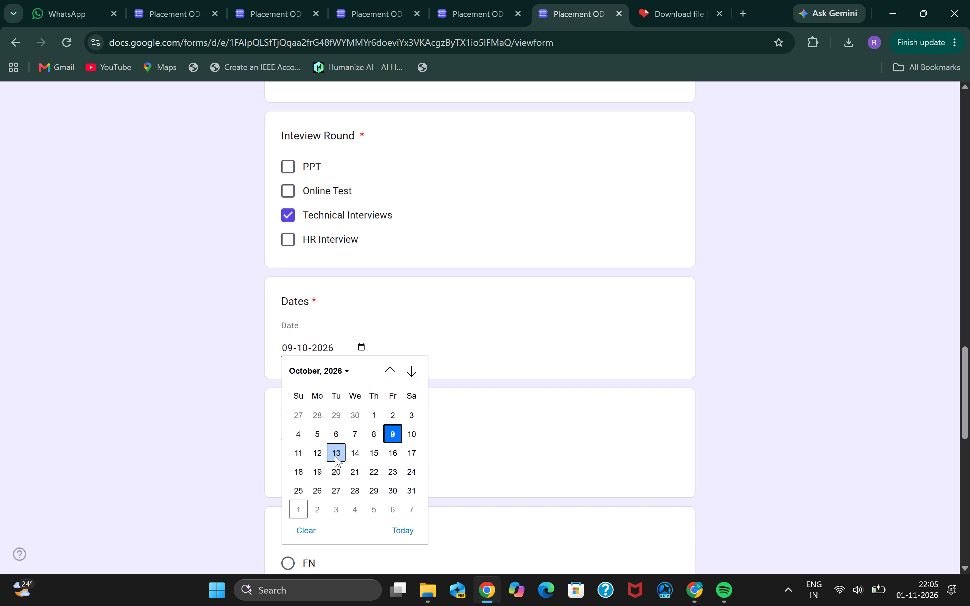
{"action": "left_click", "coordinate": [338, 456]}
{"action": "scroll", "coordinate": [338, 456], "scroll_direction": "down", "scroll_amount": 3}
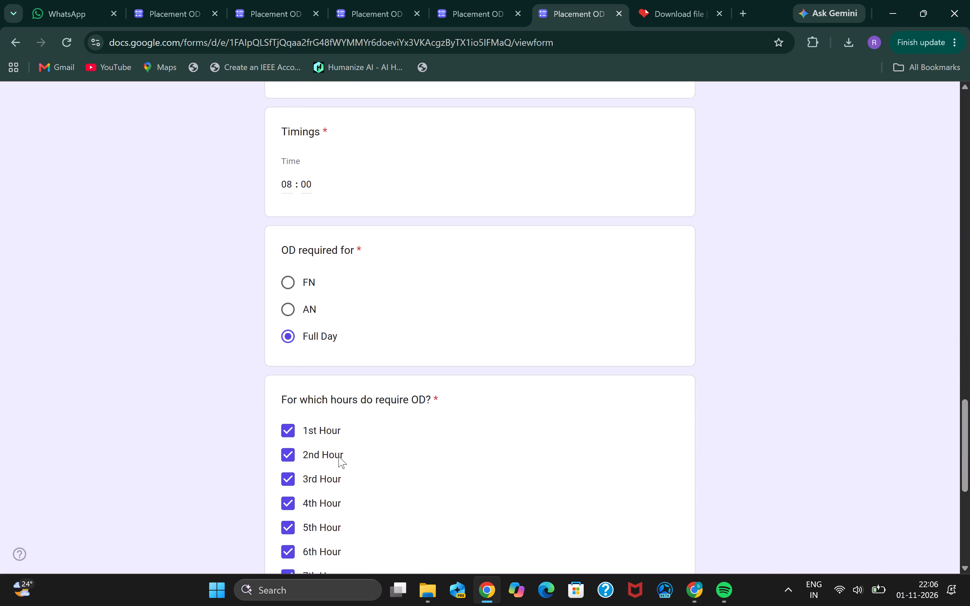
{"action": "scroll", "coordinate": [338, 456], "scroll_direction": "down", "scroll_amount": 4}
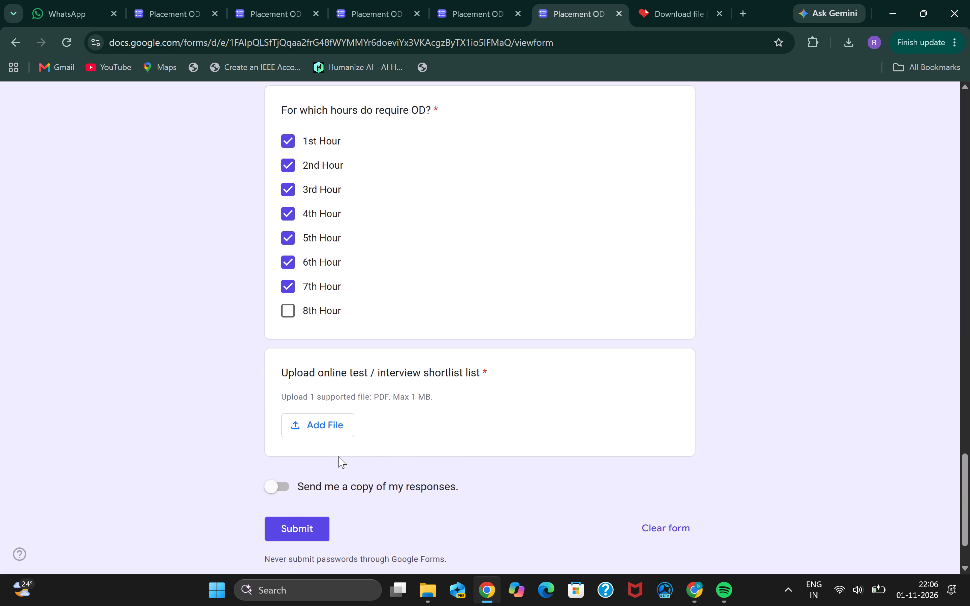
{"action": "scroll", "coordinate": [304, 402], "scroll_direction": "up", "scroll_amount": 9}
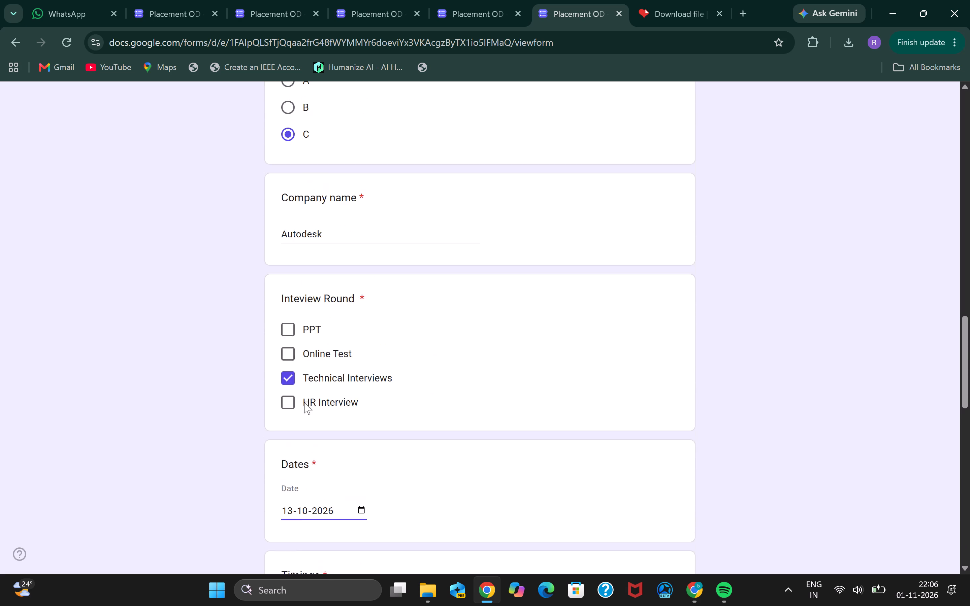
{"action": "scroll", "coordinate": [304, 402], "scroll_direction": "up", "scroll_amount": 6}
{"action": "scroll", "coordinate": [304, 402], "scroll_direction": "down", "scroll_amount": 9}
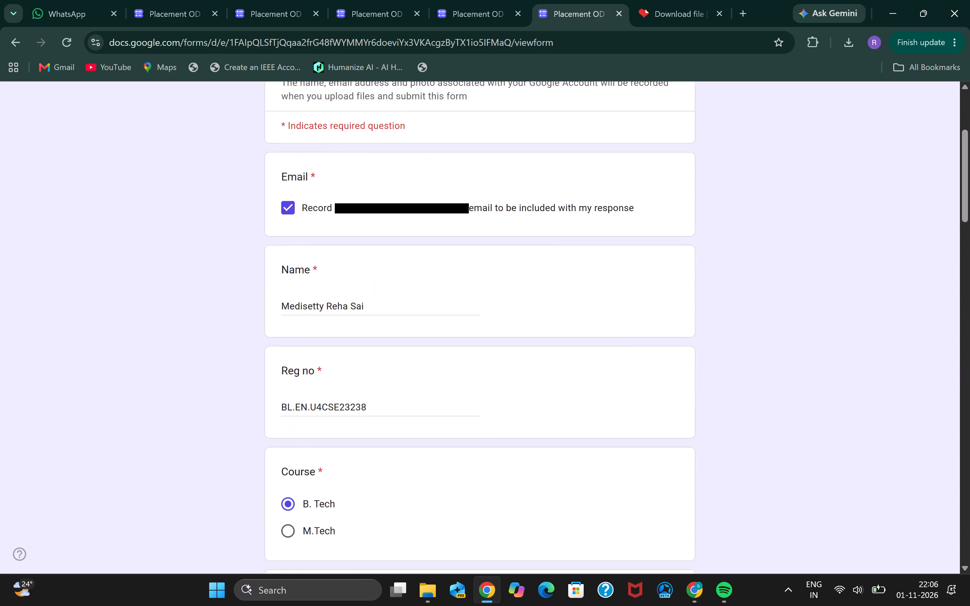
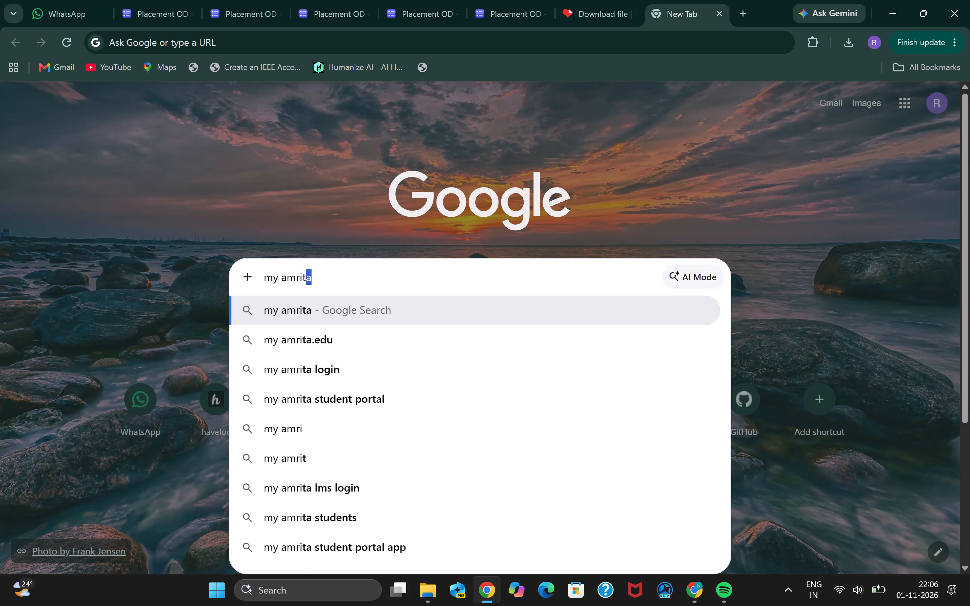
Search the web for "my amrita portal".
{"action": "key", "text": "Down"}
{"action": "key", "text": "Down"}
{"action": "key", "text": "Down"}
{"action": "key", "text": "Down"}
{"action": "key", "text": "Down"}
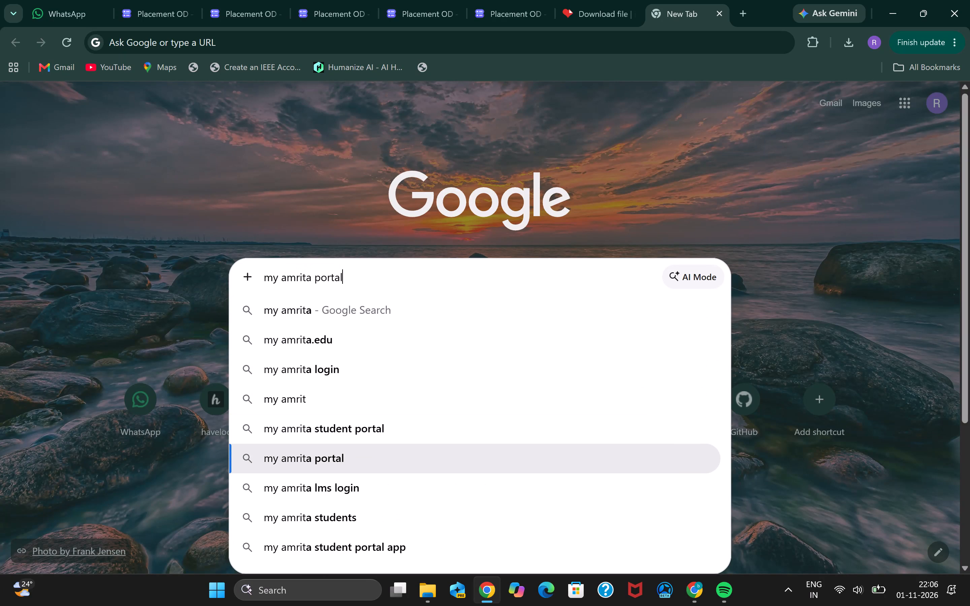
{"action": "key", "text": "Return"}
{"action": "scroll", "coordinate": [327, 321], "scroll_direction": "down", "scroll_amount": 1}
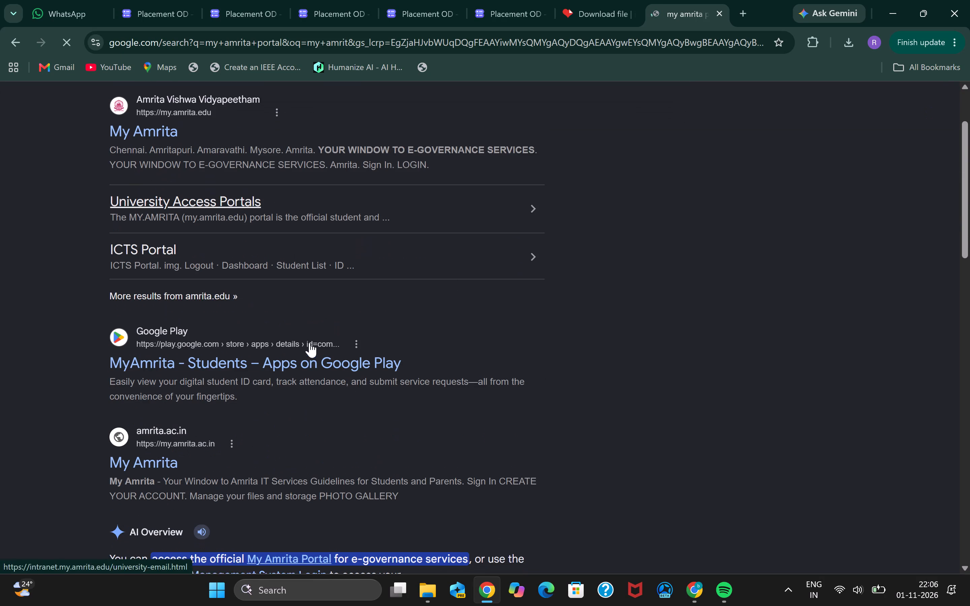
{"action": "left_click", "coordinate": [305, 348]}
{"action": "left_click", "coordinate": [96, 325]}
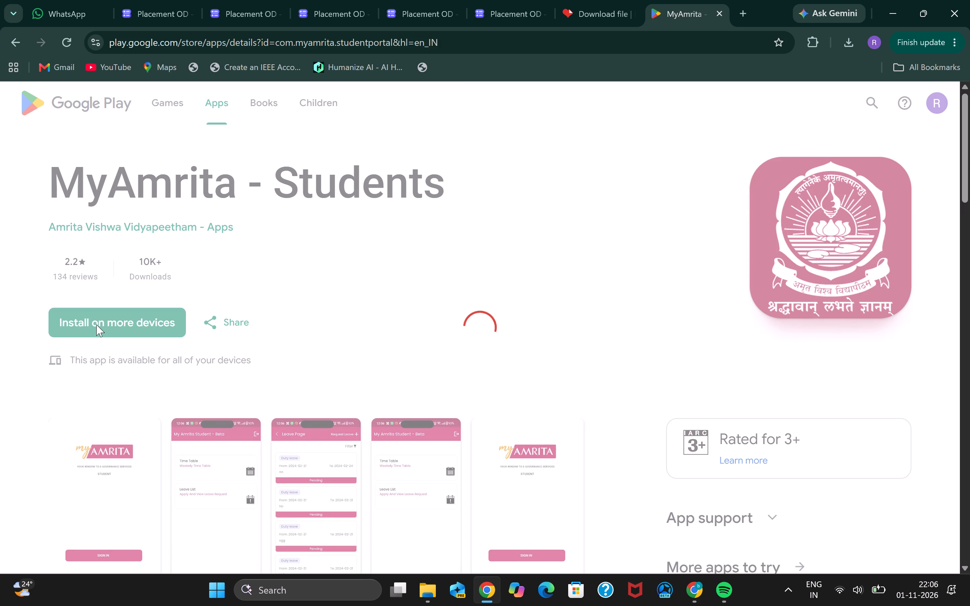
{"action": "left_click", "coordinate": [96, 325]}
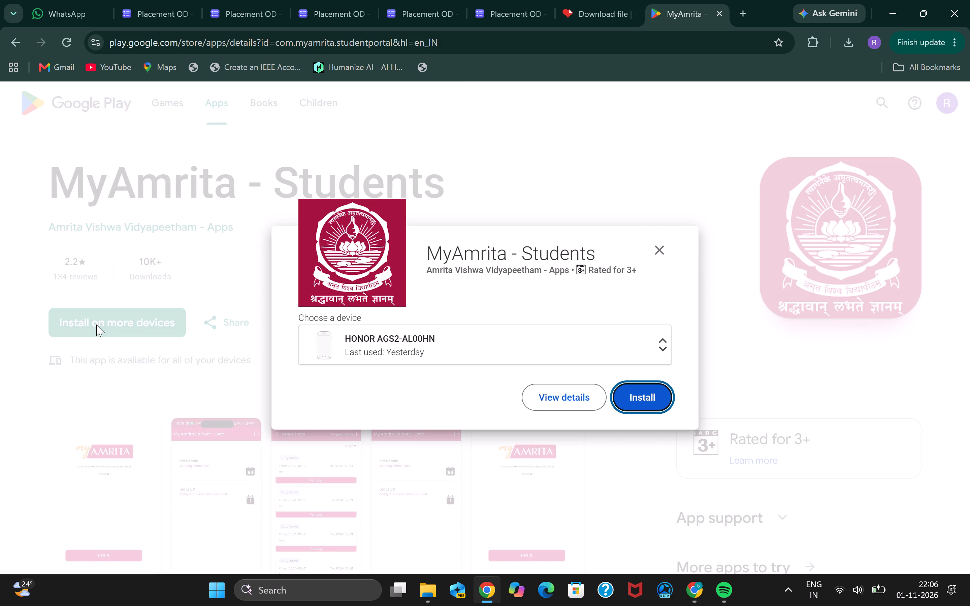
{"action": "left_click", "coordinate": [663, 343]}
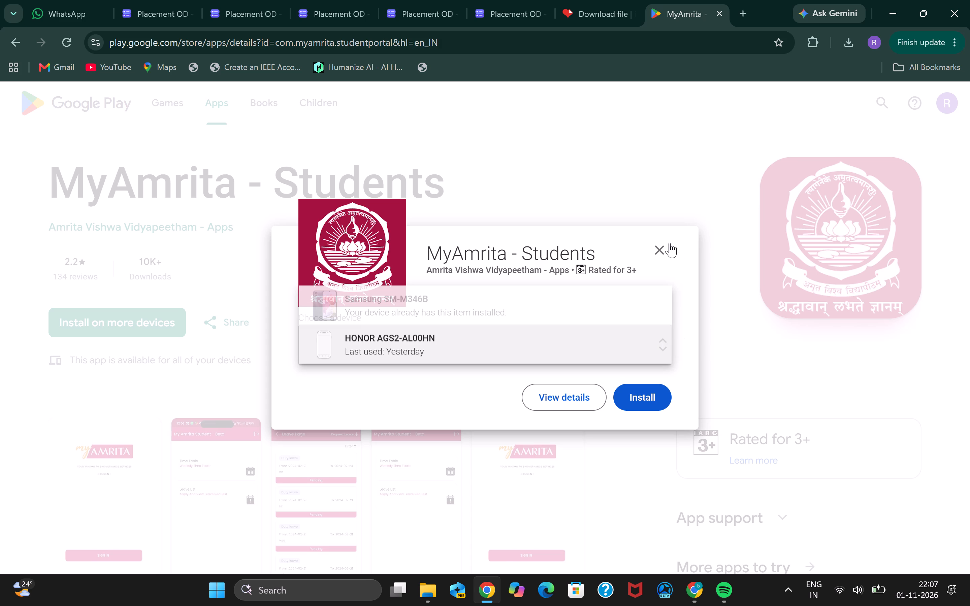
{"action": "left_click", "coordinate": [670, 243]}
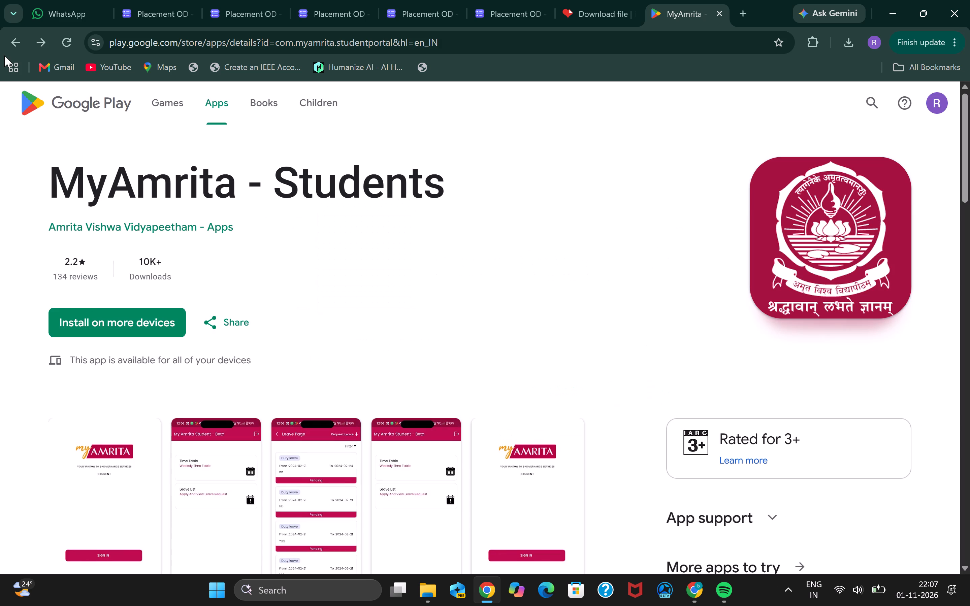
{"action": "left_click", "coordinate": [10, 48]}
Look through the search results, open the official My Amrita site at my.amrita.edu and enter the student portal.
{"action": "scroll", "coordinate": [92, 429], "scroll_direction": "down", "scroll_amount": 2}
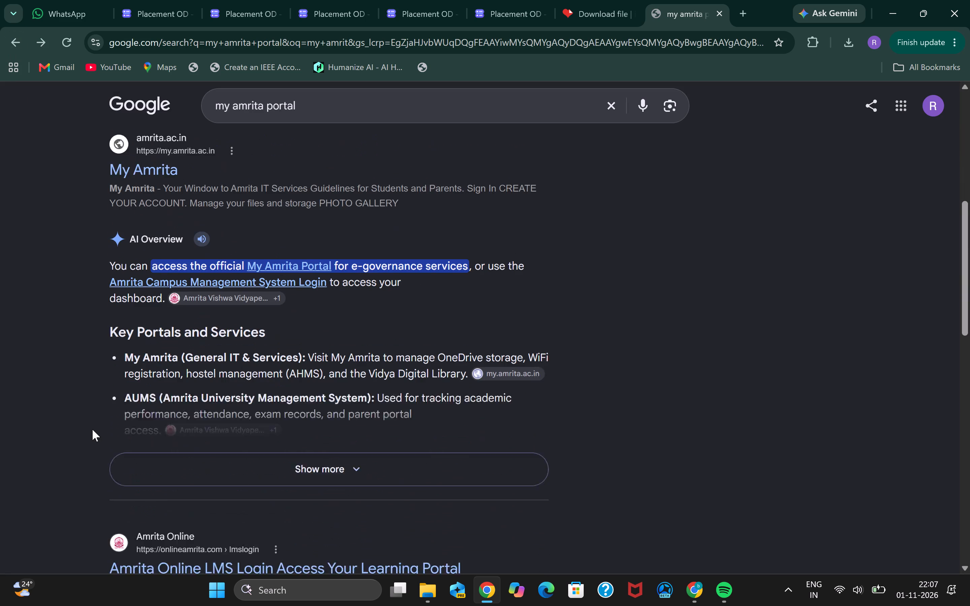
{"action": "scroll", "coordinate": [92, 429], "scroll_direction": "down", "scroll_amount": 3}
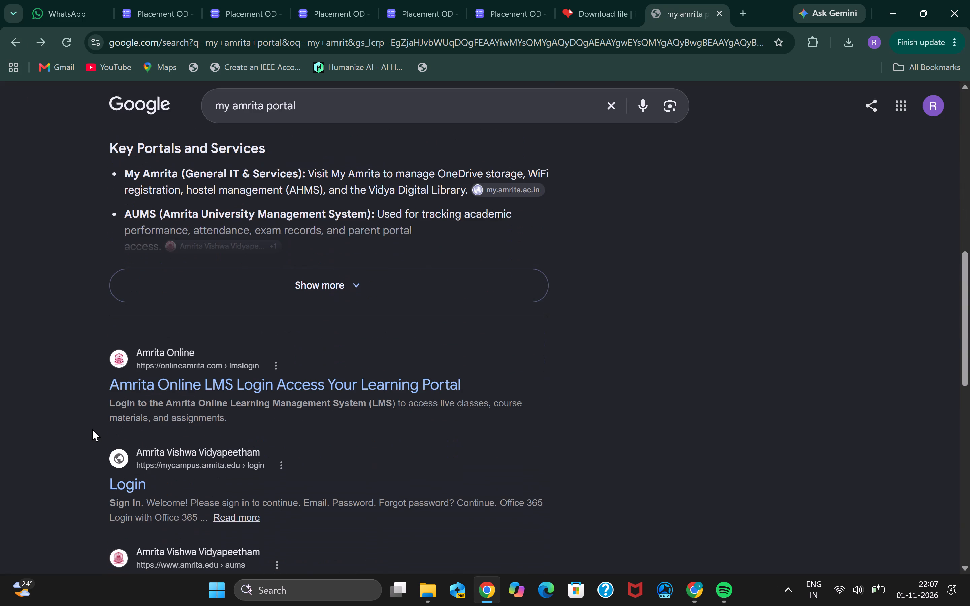
{"action": "scroll", "coordinate": [130, 375], "scroll_direction": "down", "scroll_amount": 3}
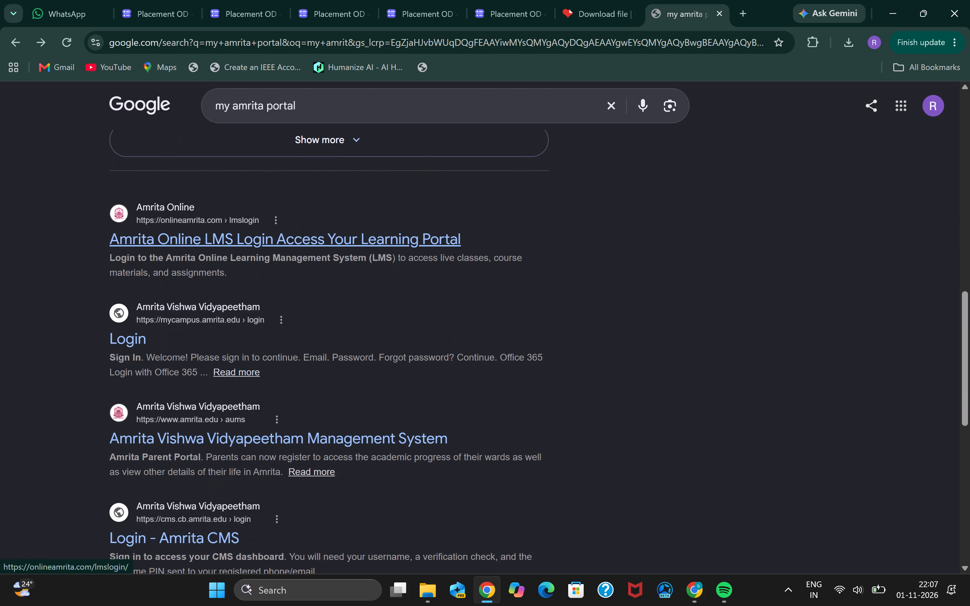
{"action": "scroll", "coordinate": [130, 375], "scroll_direction": "down", "scroll_amount": 1}
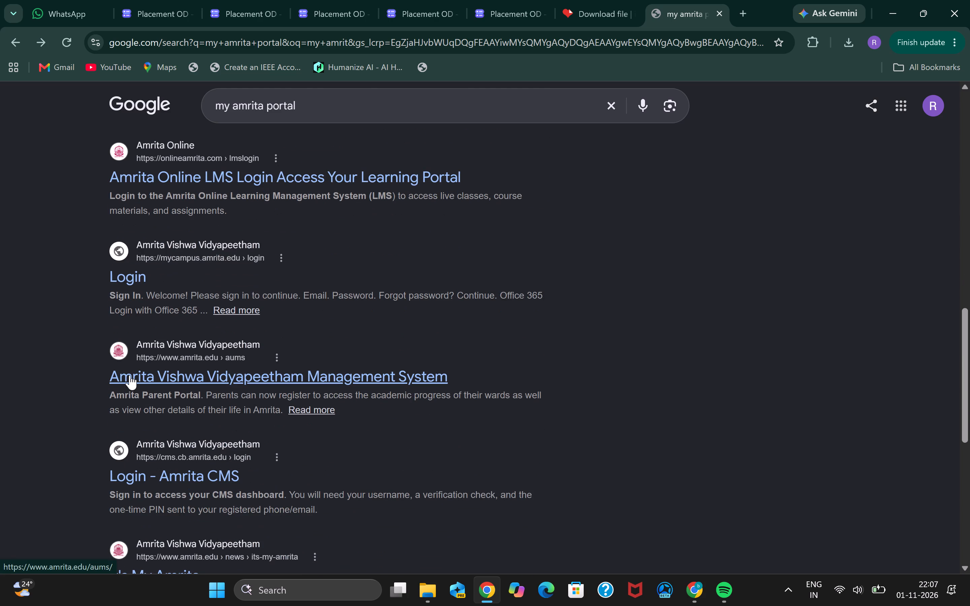
{"action": "scroll", "coordinate": [130, 375], "scroll_direction": "down", "scroll_amount": 3}
{"action": "scroll", "coordinate": [130, 375], "scroll_direction": "up", "scroll_amount": 3}
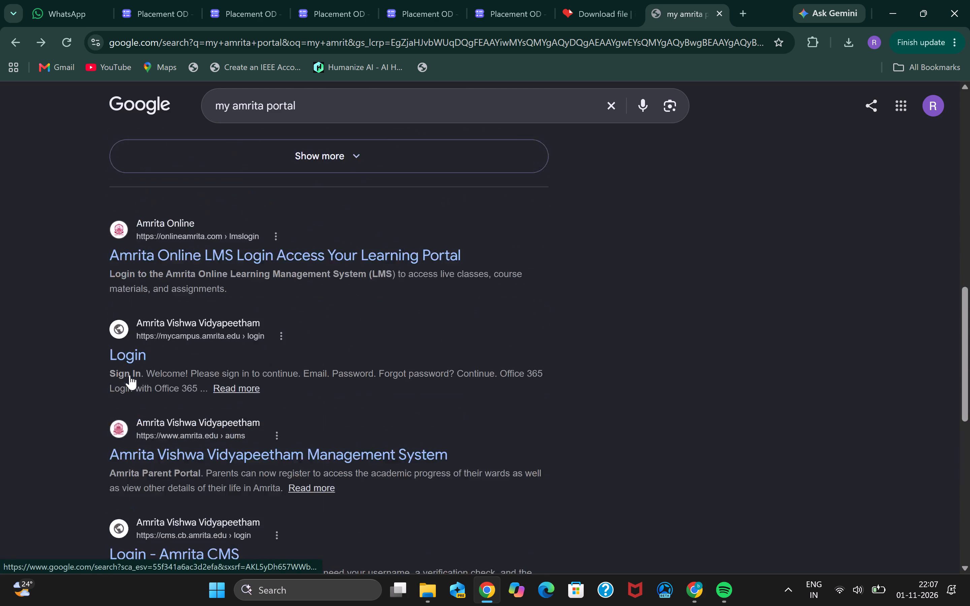
{"action": "scroll", "coordinate": [130, 375], "scroll_direction": "up", "scroll_amount": 13}
{"action": "left_click", "coordinate": [153, 226]}
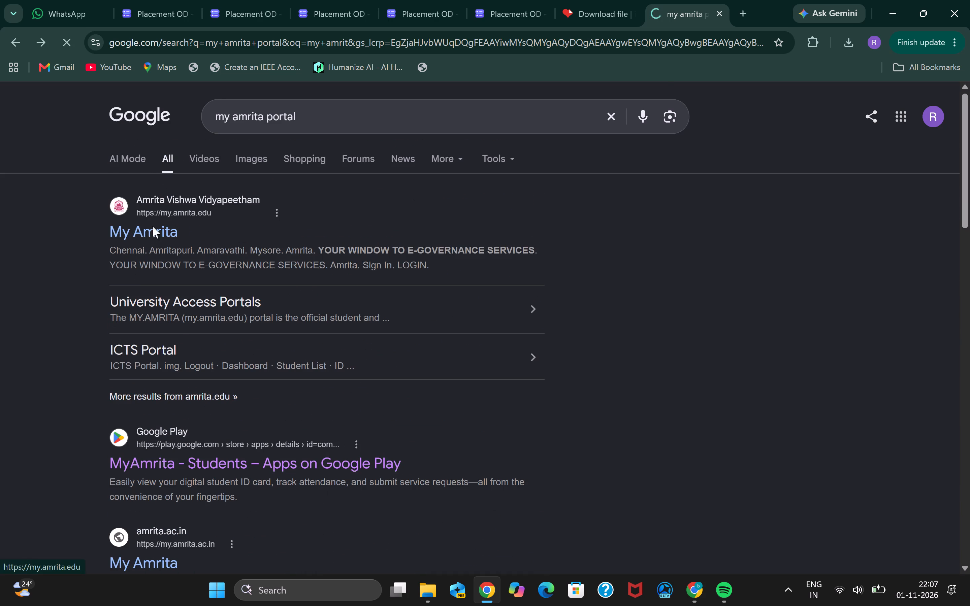
{"action": "left_click", "coordinate": [501, 401]}
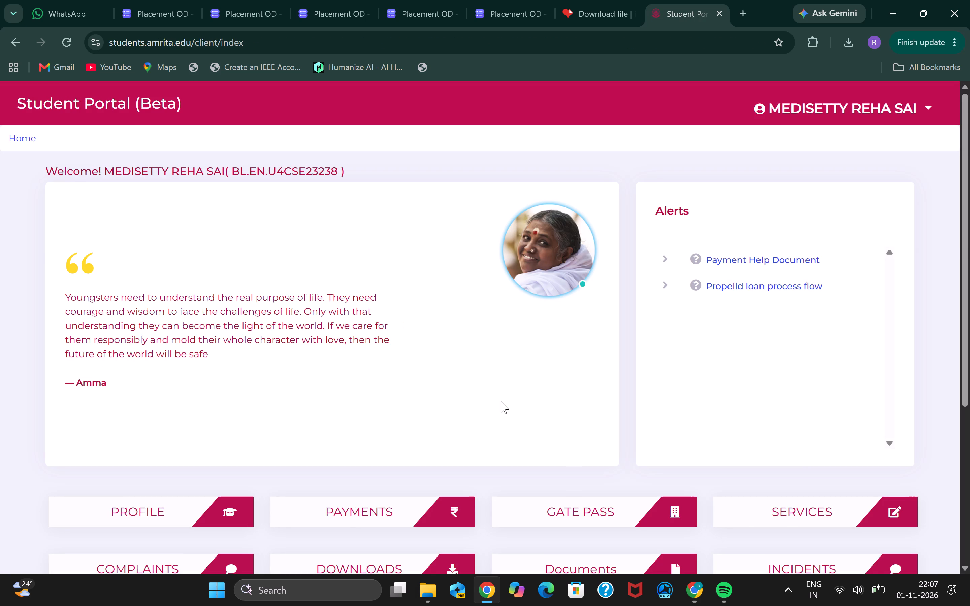
Open the class attendance report for the 2026-27 Odd Sem and examine each course's attendance and duty leave.
{"action": "scroll", "coordinate": [501, 401], "scroll_direction": "down", "scroll_amount": 3}
{"action": "left_click", "coordinate": [152, 453]}
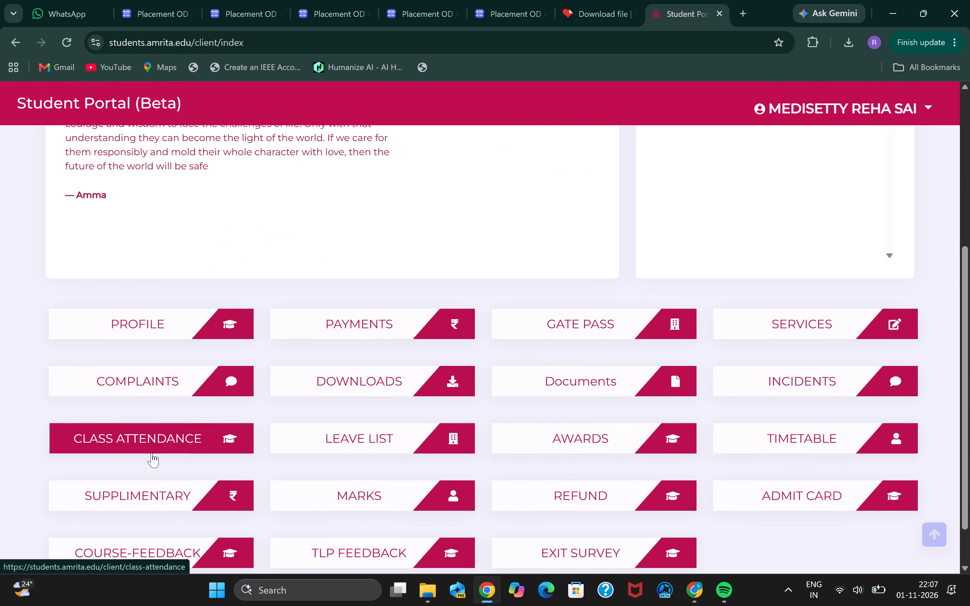
{"action": "left_click", "coordinate": [311, 297]}
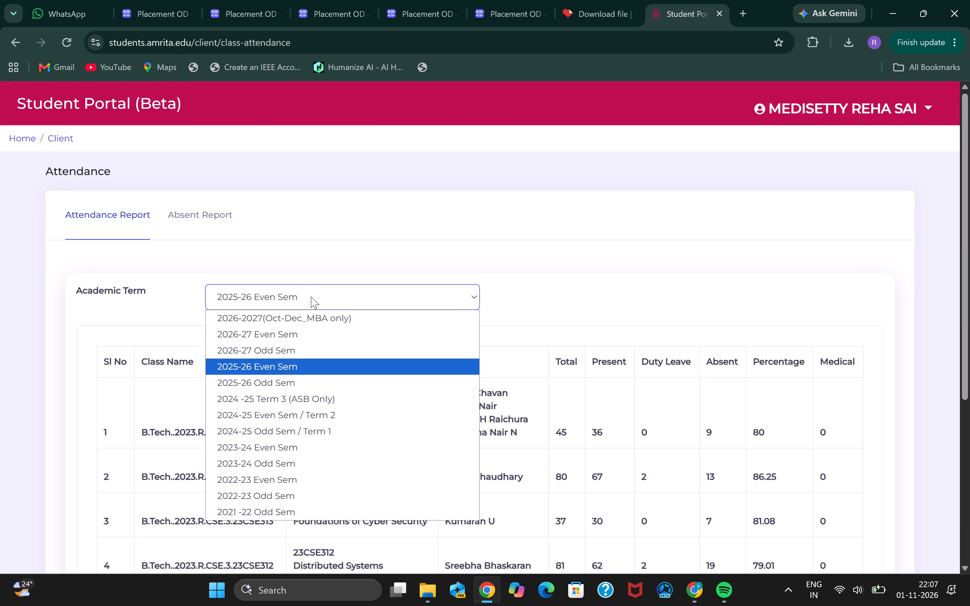
{"action": "left_click", "coordinate": [292, 343]}
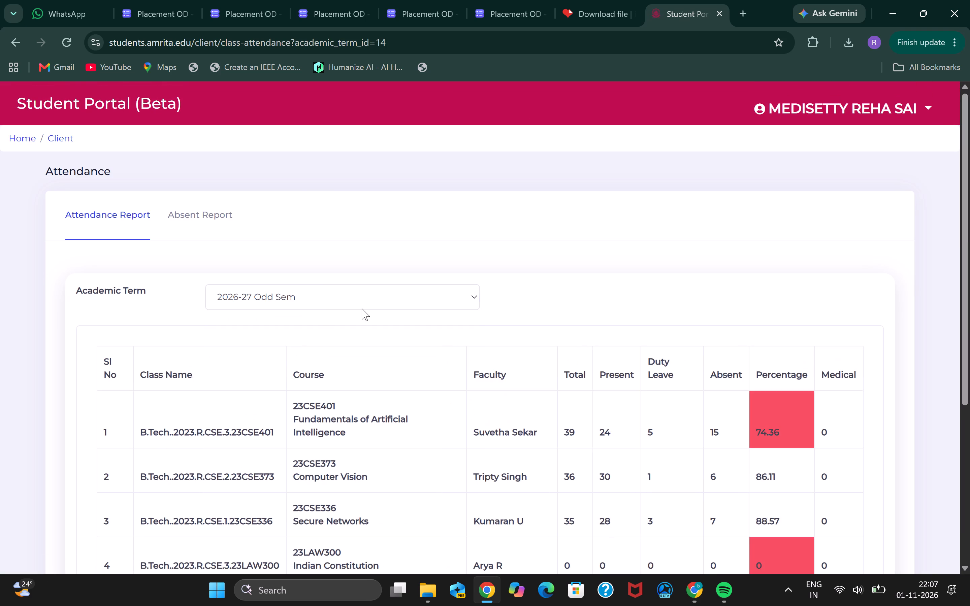
{"action": "scroll", "coordinate": [362, 308], "scroll_direction": "down", "scroll_amount": 3}
{"action": "scroll", "coordinate": [362, 308], "scroll_direction": "up", "scroll_amount": 1}
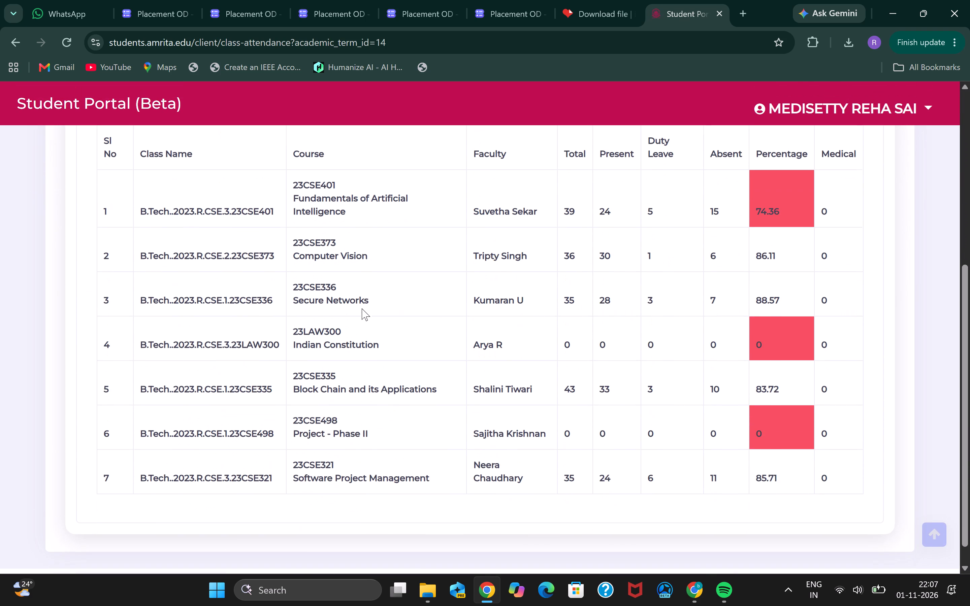
{"action": "scroll", "coordinate": [362, 308], "scroll_direction": "up", "scroll_amount": 1}
{"action": "scroll", "coordinate": [341, 269], "scroll_direction": "up", "scroll_amount": 2}
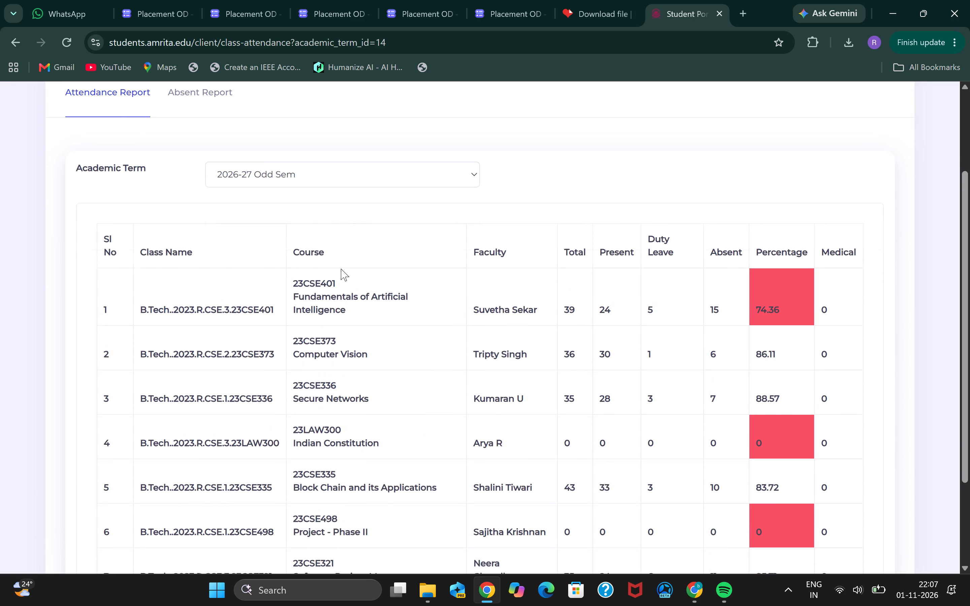
{"action": "scroll", "coordinate": [341, 269], "scroll_direction": "up", "scroll_amount": 1}
Open the Absent Report and set its academic term to 2026-27 Odd Sem.
{"action": "left_click", "coordinate": [211, 176]}
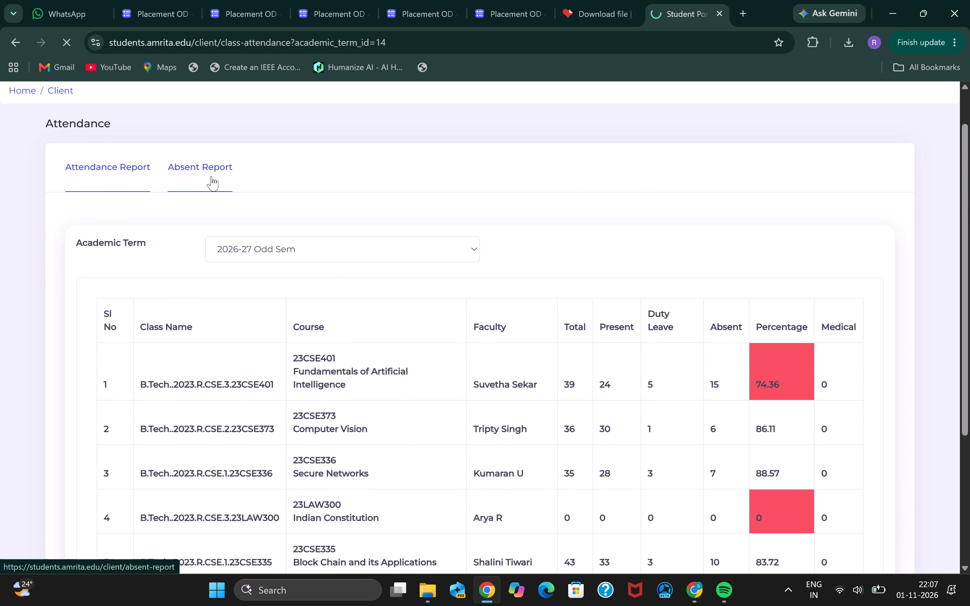
{"action": "left_click", "coordinate": [205, 176]}
{"action": "scroll", "coordinate": [233, 270], "scroll_direction": "down", "scroll_amount": 2}
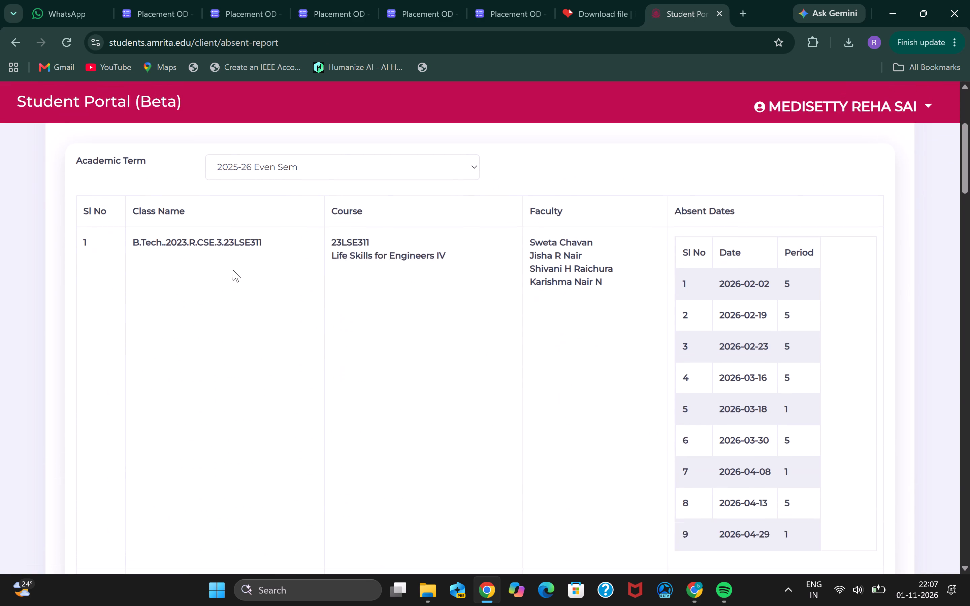
{"action": "scroll", "coordinate": [233, 270], "scroll_direction": "down", "scroll_amount": 5}
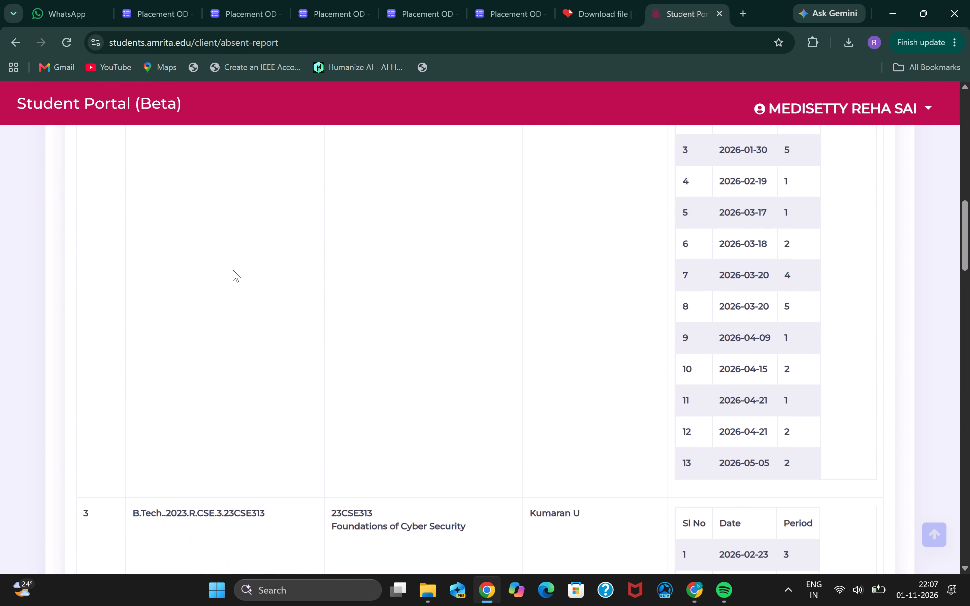
{"action": "scroll", "coordinate": [233, 270], "scroll_direction": "down", "scroll_amount": 6}
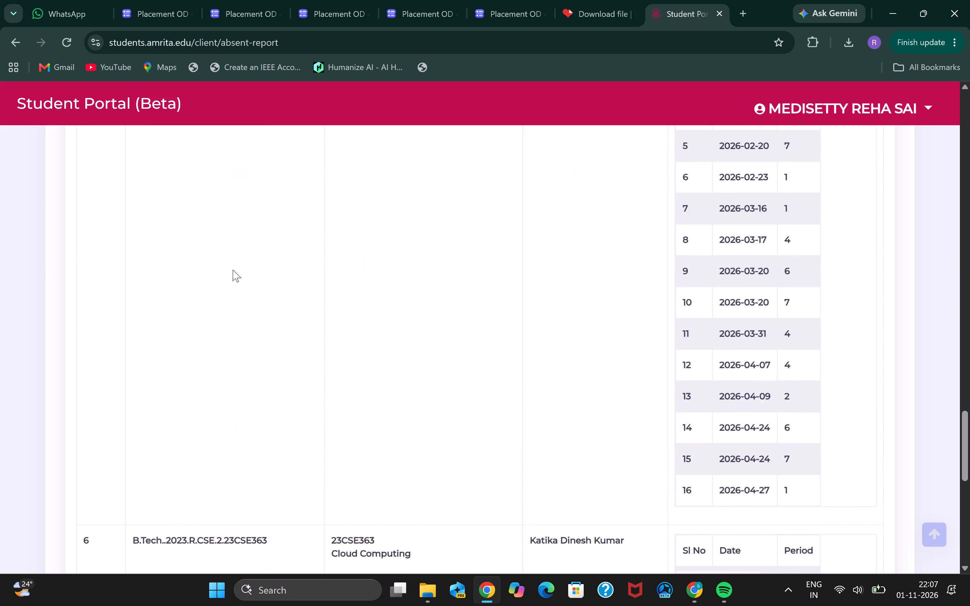
{"action": "scroll", "coordinate": [233, 270], "scroll_direction": "down", "scroll_amount": 8}
{"action": "scroll", "coordinate": [233, 270], "scroll_direction": "up", "scroll_amount": 15}
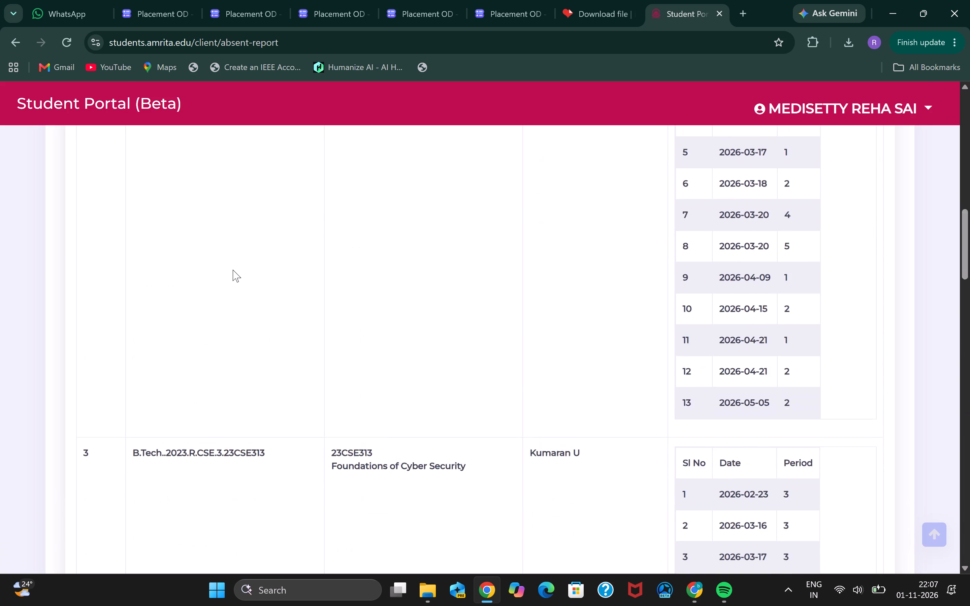
{"action": "scroll", "coordinate": [233, 270], "scroll_direction": "up", "scroll_amount": 2}
{"action": "scroll", "coordinate": [233, 270], "scroll_direction": "down", "scroll_amount": 2}
{"action": "scroll", "coordinate": [233, 270], "scroll_direction": "up", "scroll_amount": 1}
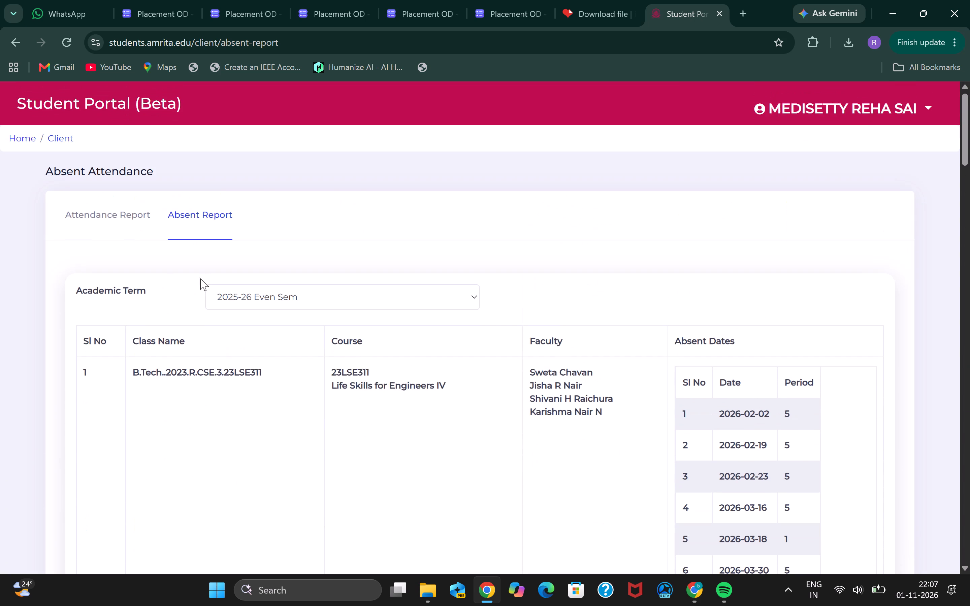
{"action": "left_click", "coordinate": [239, 289]}
{"action": "left_click", "coordinate": [237, 350]}
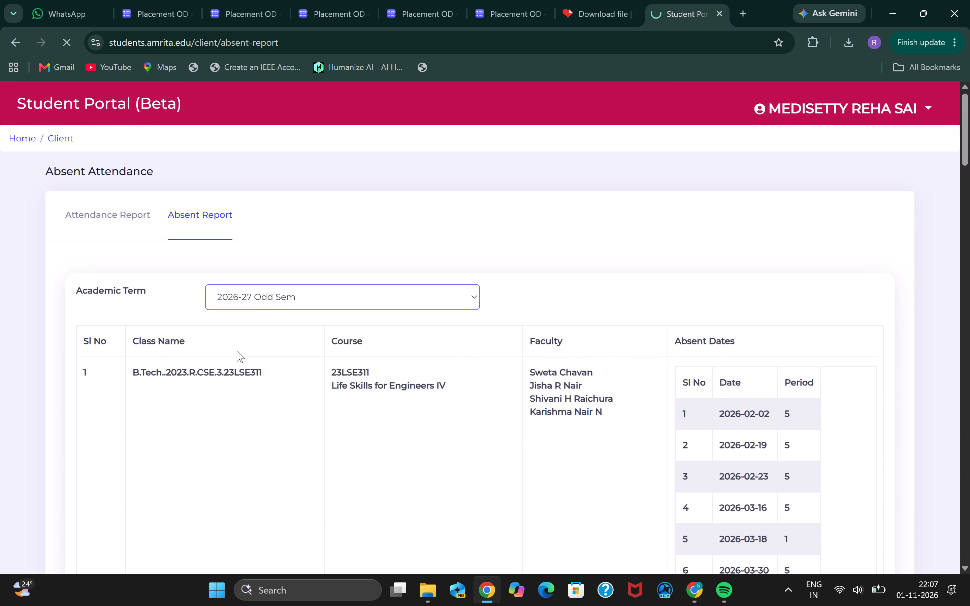
Examine the absent dates and periods listed per course, especially the October entries for Fundamentals of Artificial Intelligence.
{"action": "scroll", "coordinate": [237, 350], "scroll_direction": "down", "scroll_amount": 8}
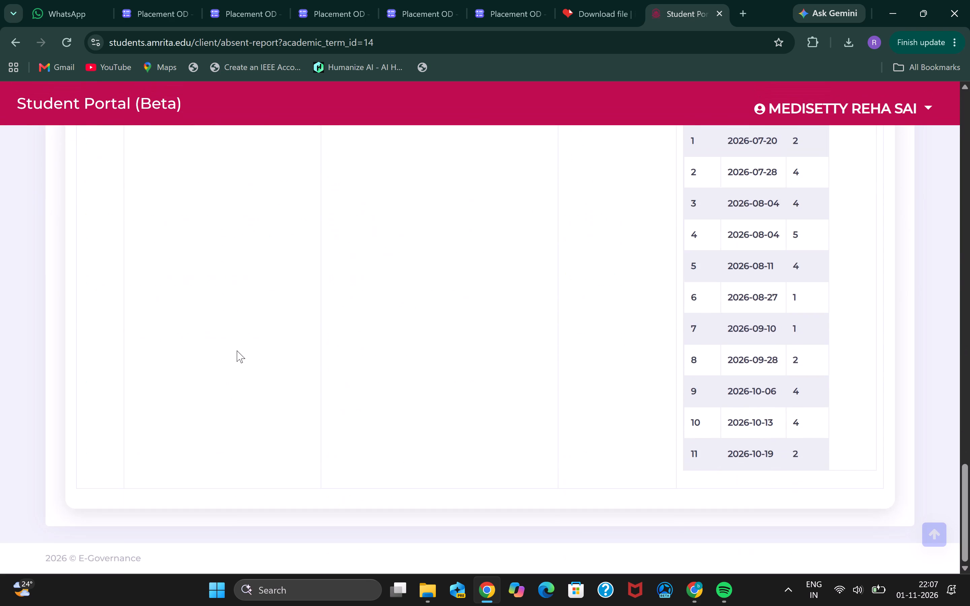
{"action": "scroll", "coordinate": [237, 350], "scroll_direction": "down", "scroll_amount": 1}
{"action": "scroll", "coordinate": [237, 350], "scroll_direction": "up", "scroll_amount": 9}
{"action": "scroll", "coordinate": [237, 350], "scroll_direction": "down", "scroll_amount": 1}
{"action": "scroll", "coordinate": [237, 350], "scroll_direction": "up", "scroll_amount": 2}
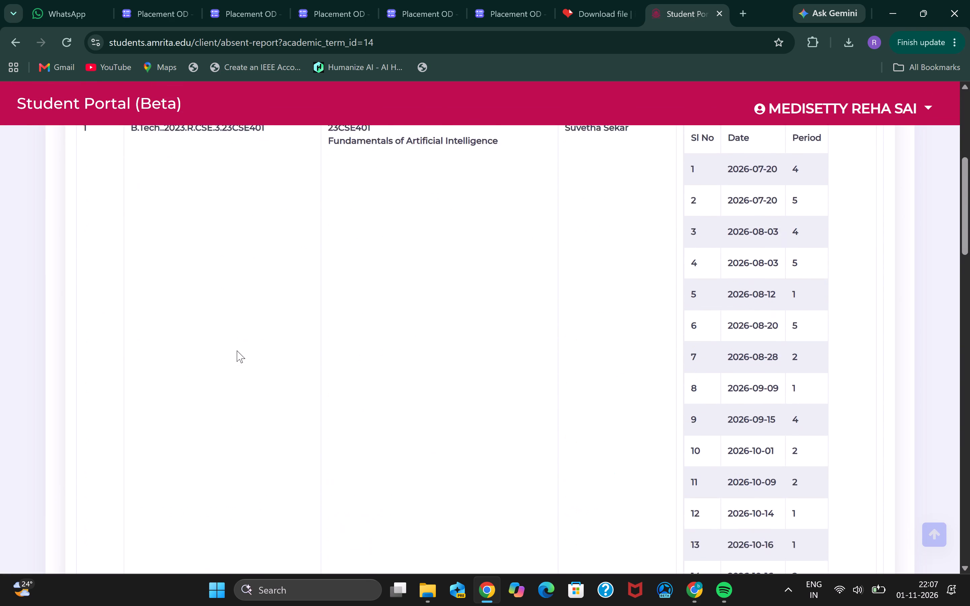
{"action": "scroll", "coordinate": [237, 350], "scroll_direction": "up", "scroll_amount": 1}
{"action": "scroll", "coordinate": [237, 350], "scroll_direction": "down", "scroll_amount": 2}
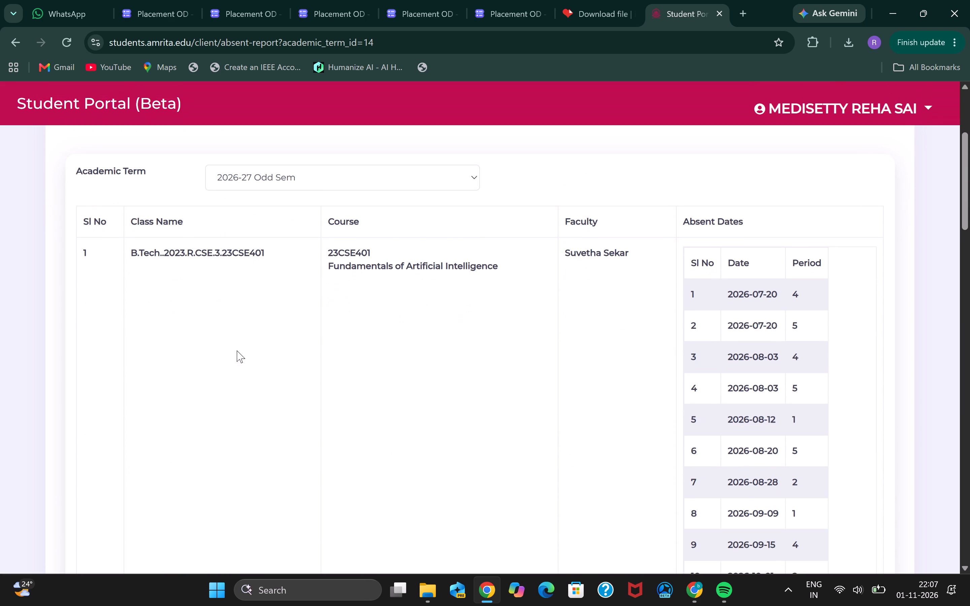
{"action": "scroll", "coordinate": [237, 350], "scroll_direction": "down", "scroll_amount": 3}
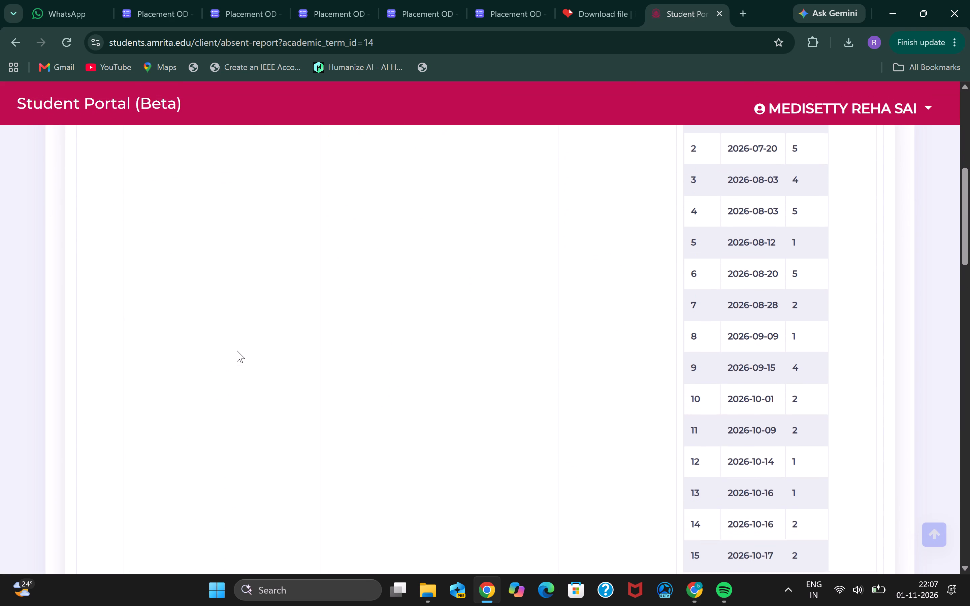
{"action": "scroll", "coordinate": [237, 350], "scroll_direction": "down", "scroll_amount": 1}
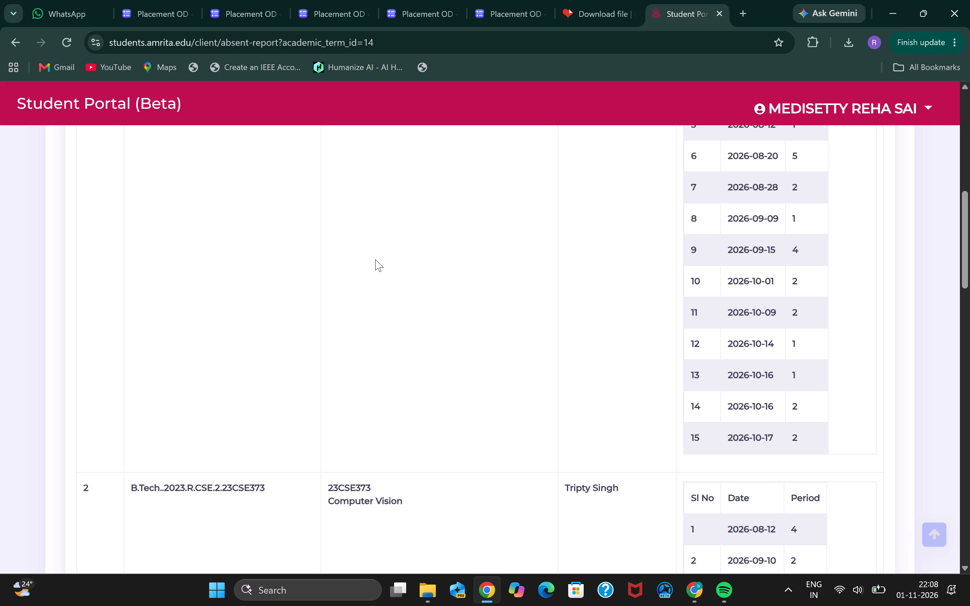
{"action": "scroll", "coordinate": [375, 259], "scroll_direction": "up", "scroll_amount": 2}
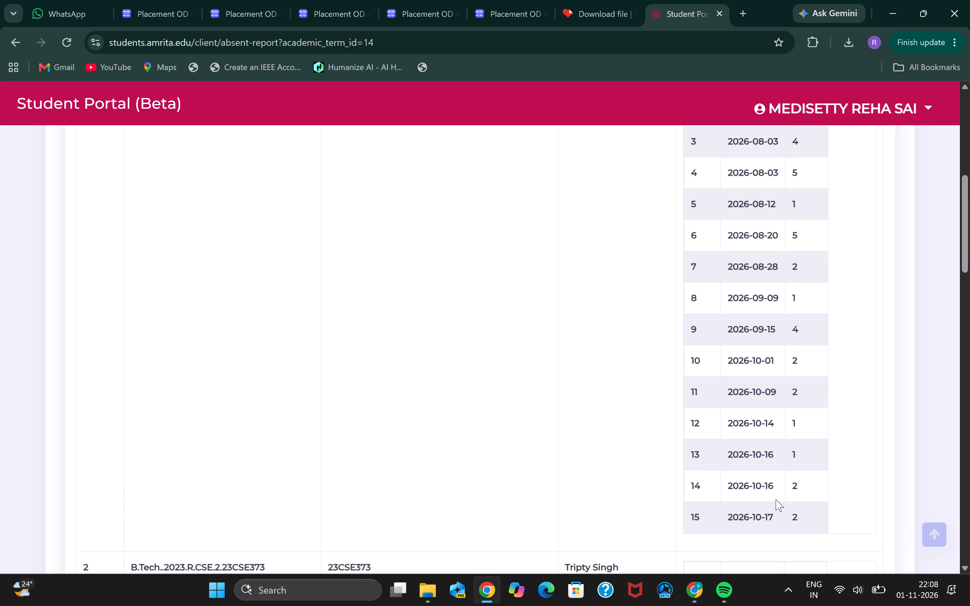
Check the August and September 2026 dates in the system calendar against the absent dates, then close the calendar.
{"action": "left_click", "coordinate": [914, 592]}
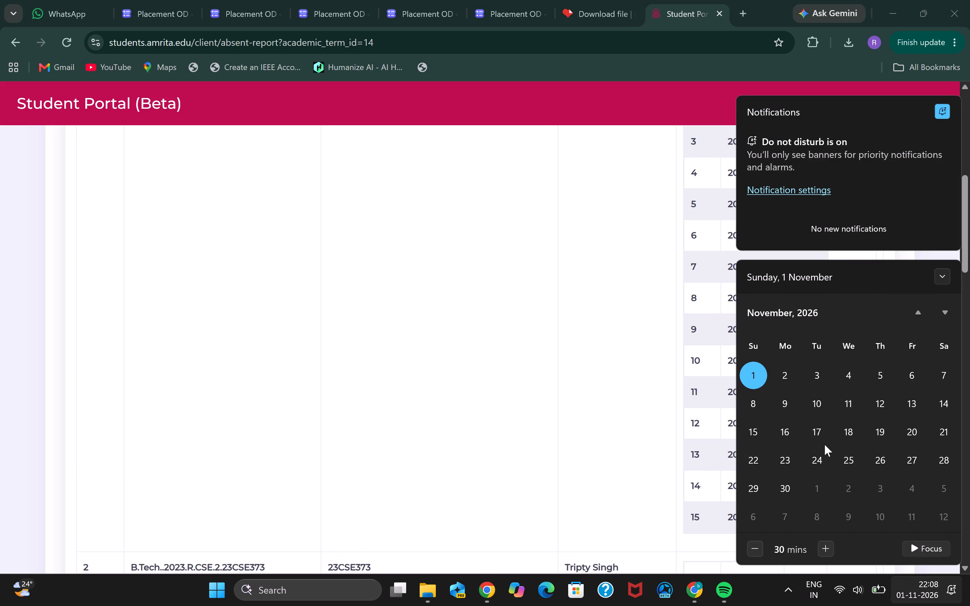
{"action": "scroll", "coordinate": [825, 444], "scroll_direction": "up", "scroll_amount": 2}
{"action": "scroll", "coordinate": [835, 401], "scroll_direction": "up", "scroll_amount": 3}
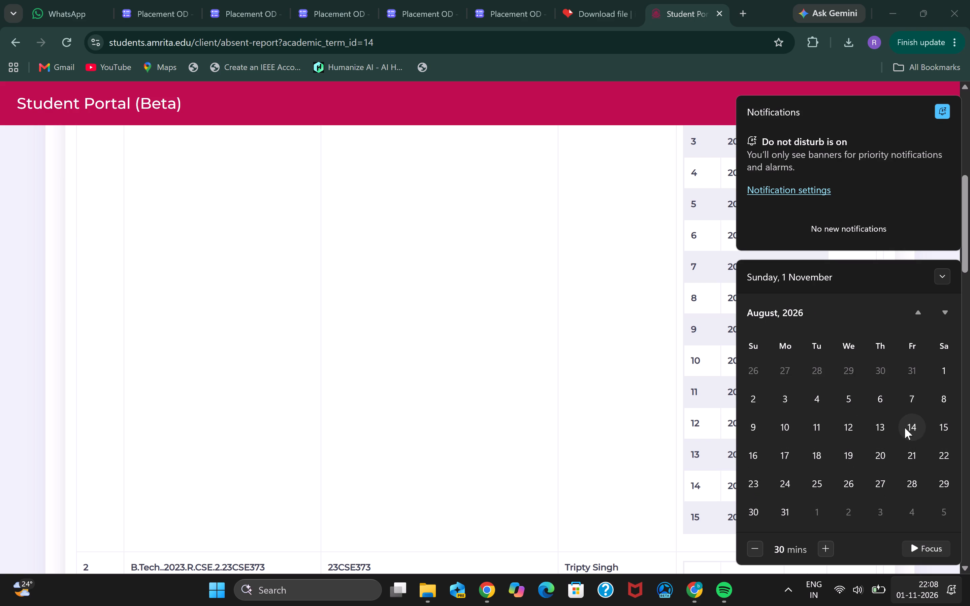
{"action": "scroll", "coordinate": [841, 439], "scroll_direction": "down", "scroll_amount": 1}
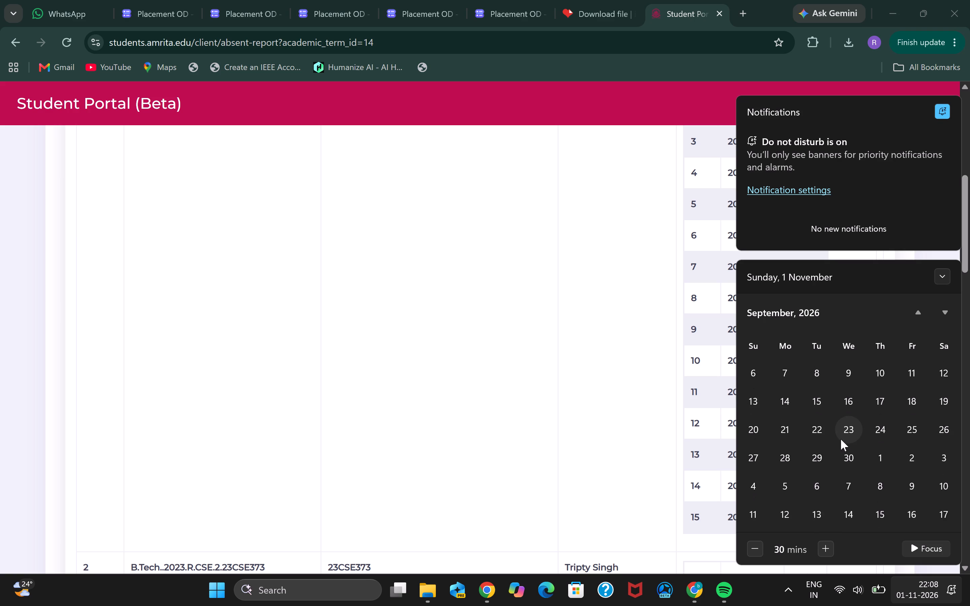
{"action": "scroll", "coordinate": [841, 439], "scroll_direction": "down", "scroll_amount": 1}
{"action": "scroll", "coordinate": [847, 415], "scroll_direction": "up", "scroll_amount": 1}
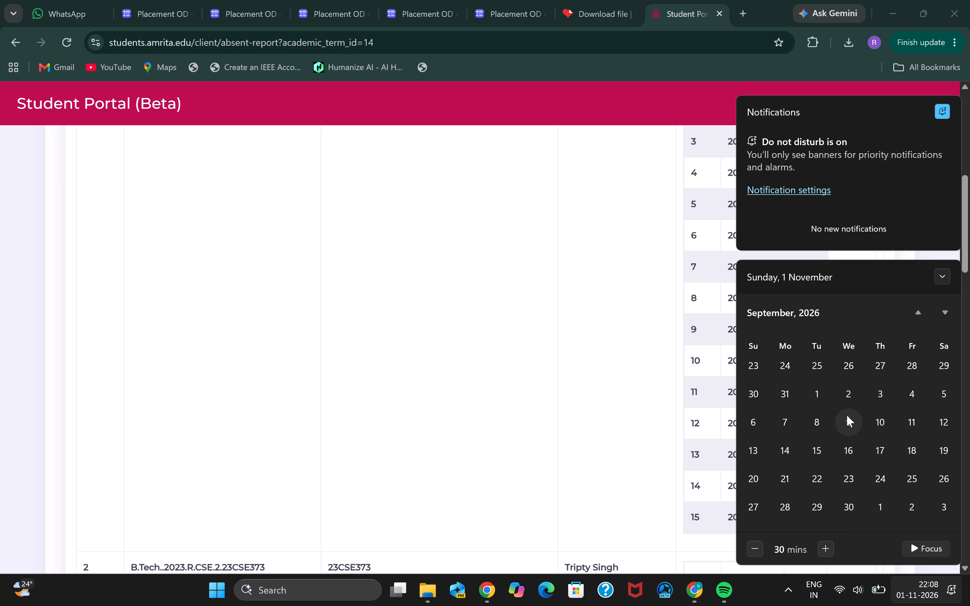
{"action": "scroll", "coordinate": [847, 415], "scroll_direction": "up", "scroll_amount": 1}
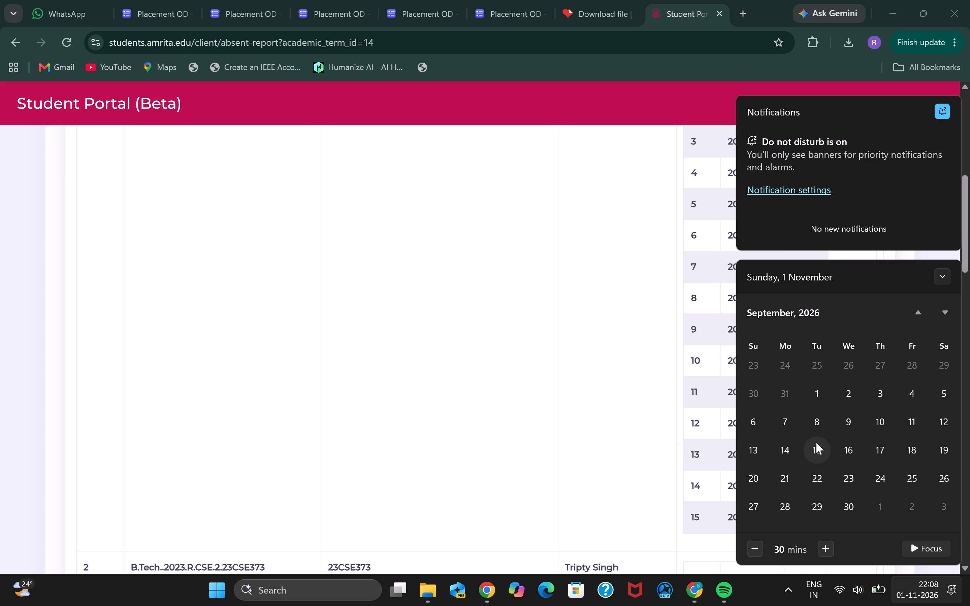
{"action": "left_click", "coordinate": [578, 411]}
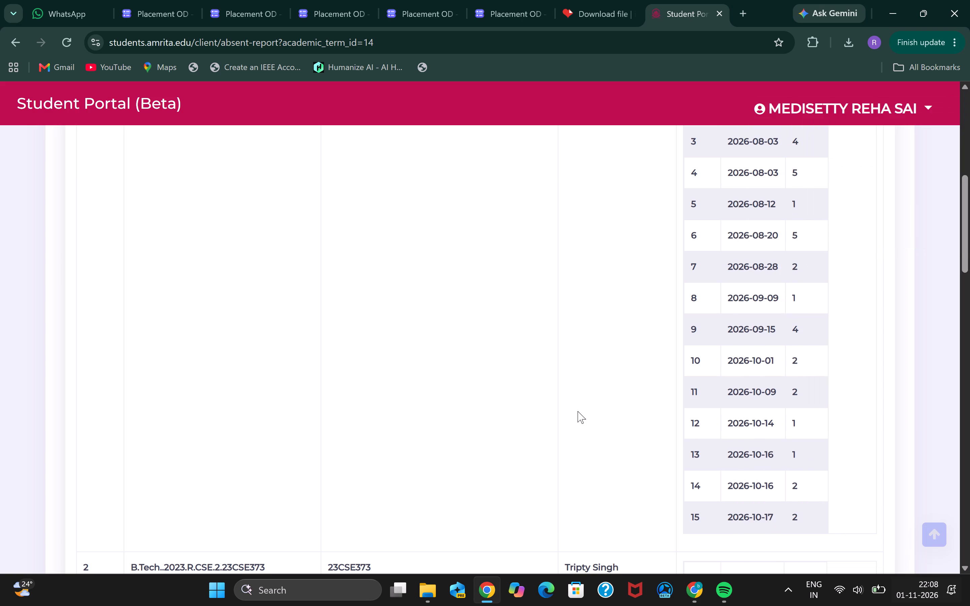
Open another copy of the Placement OD form in a new browser tab using the last open form's address.
{"action": "left_click", "coordinate": [497, 20]}
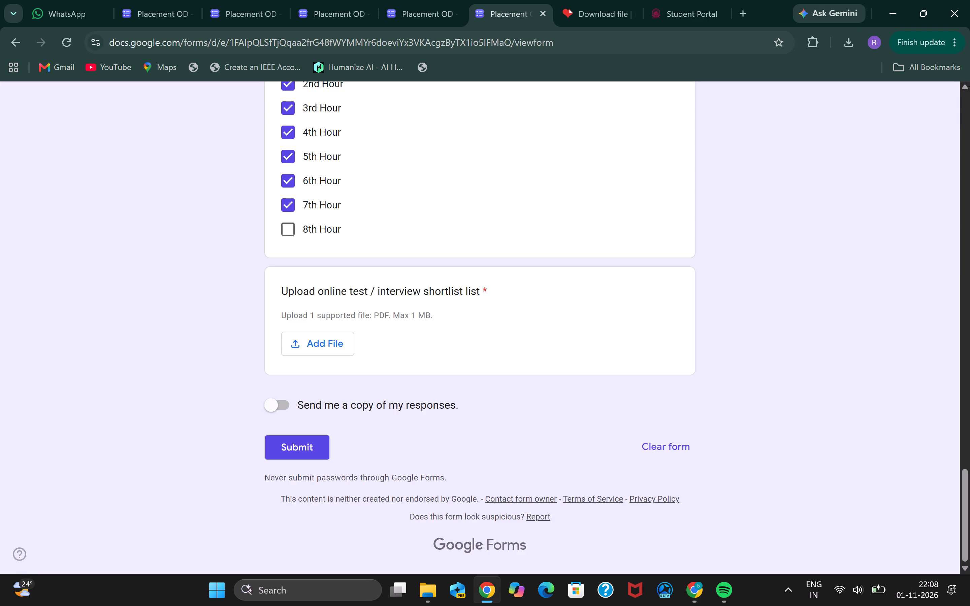
{"action": "left_click", "coordinate": [459, 50]}
{"action": "key", "text": "ctrl+c"}
{"action": "key", "text": "ctrl+c"}
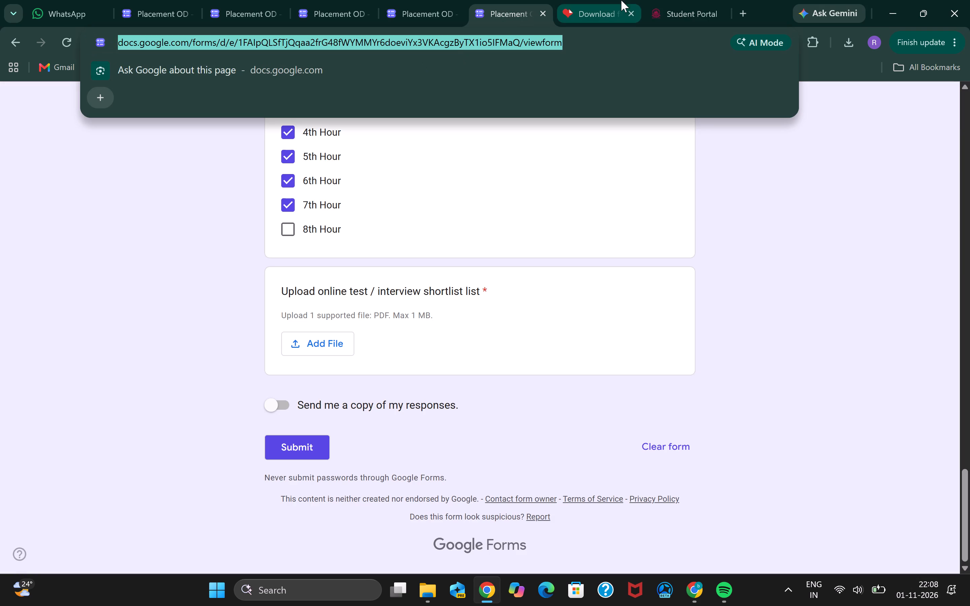
{"action": "left_click", "coordinate": [740, 14]}
{"action": "key", "text": "ctrl+v"}
{"action": "key", "text": "Return"}
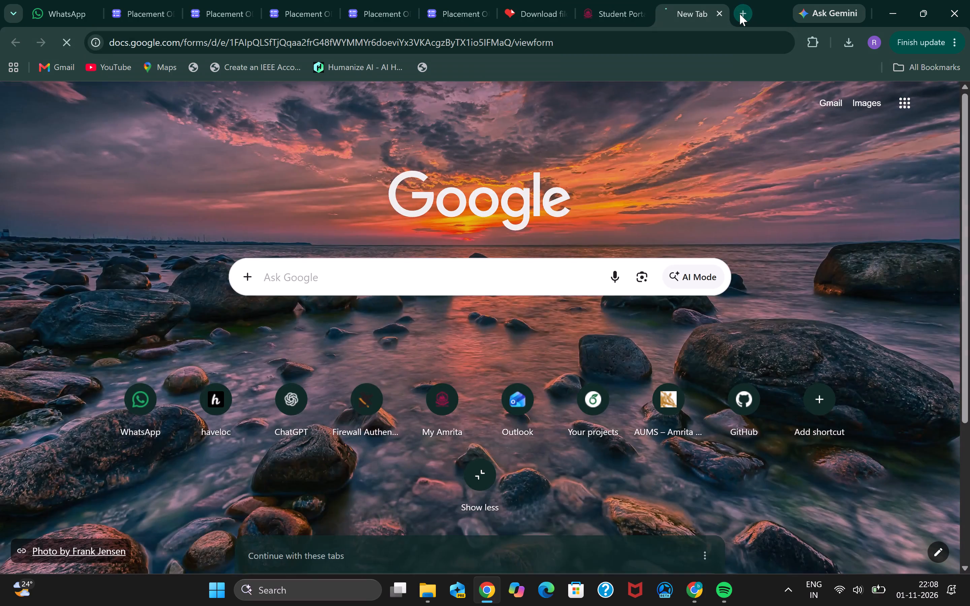
{"action": "scroll", "coordinate": [595, 263], "scroll_direction": "down", "scroll_amount": 4}
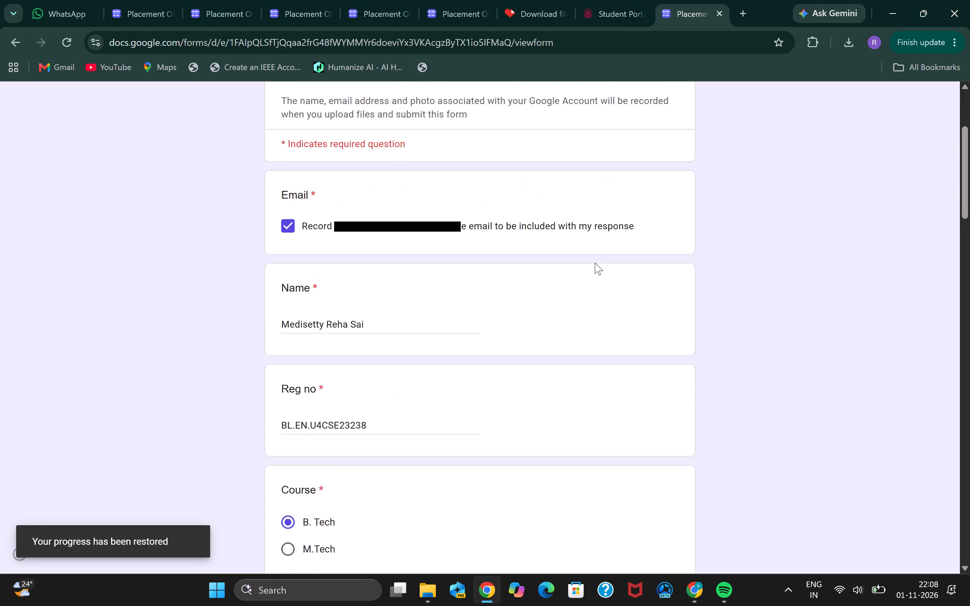
Change the Autodesk form's interview round from Technical Interviews to Online Test.
{"action": "scroll", "coordinate": [372, 338], "scroll_direction": "down", "scroll_amount": 5}
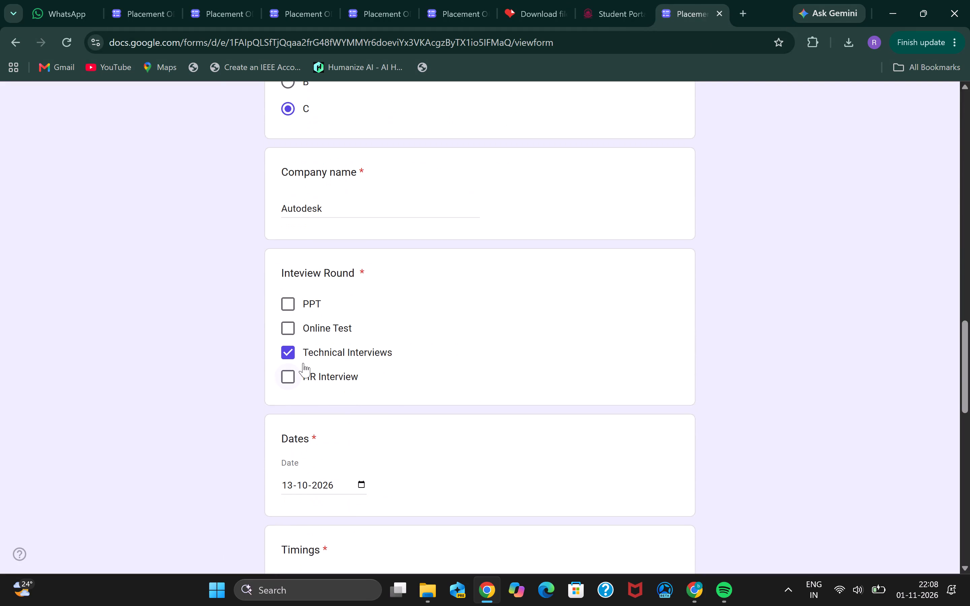
{"action": "left_click", "coordinate": [288, 354]}
{"action": "left_click", "coordinate": [288, 322]}
Set the date in the Dates question to 15-09-2026.
{"action": "scroll", "coordinate": [288, 322], "scroll_direction": "down", "scroll_amount": 1}
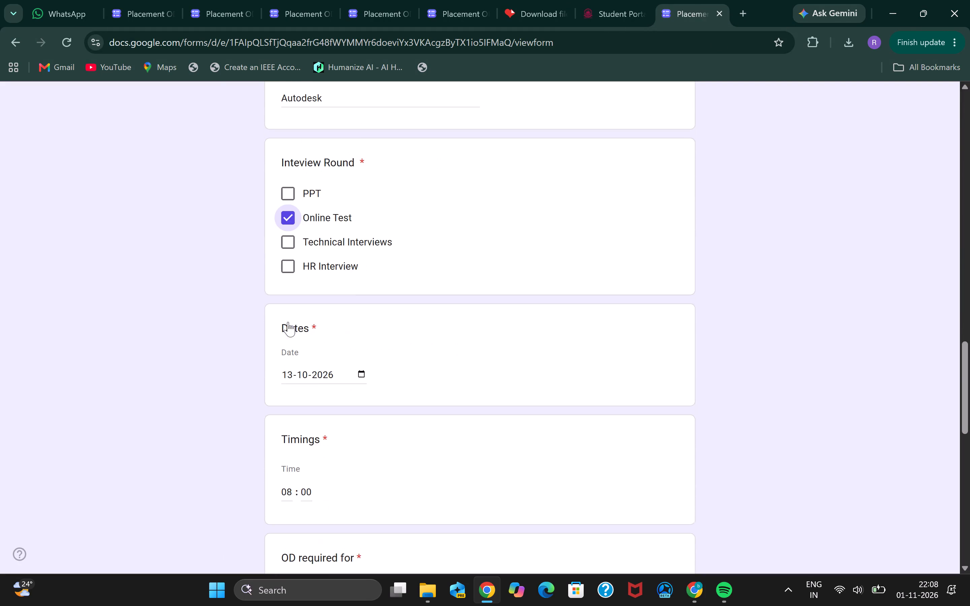
{"action": "scroll", "coordinate": [288, 322], "scroll_direction": "down", "scroll_amount": 1}
{"action": "left_click", "coordinate": [358, 368]}
{"action": "left_click", "coordinate": [344, 395]}
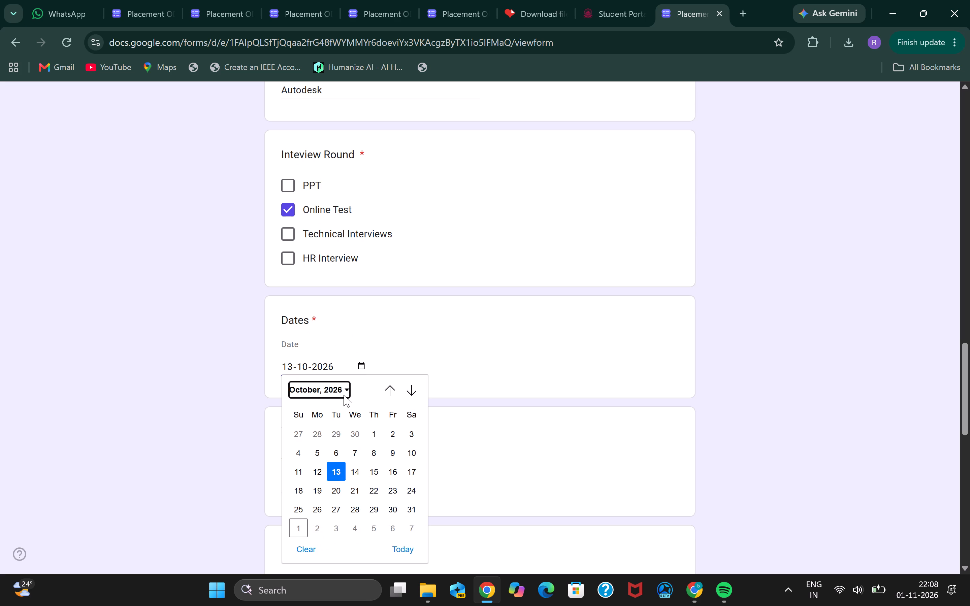
{"action": "left_click", "coordinate": [313, 476]}
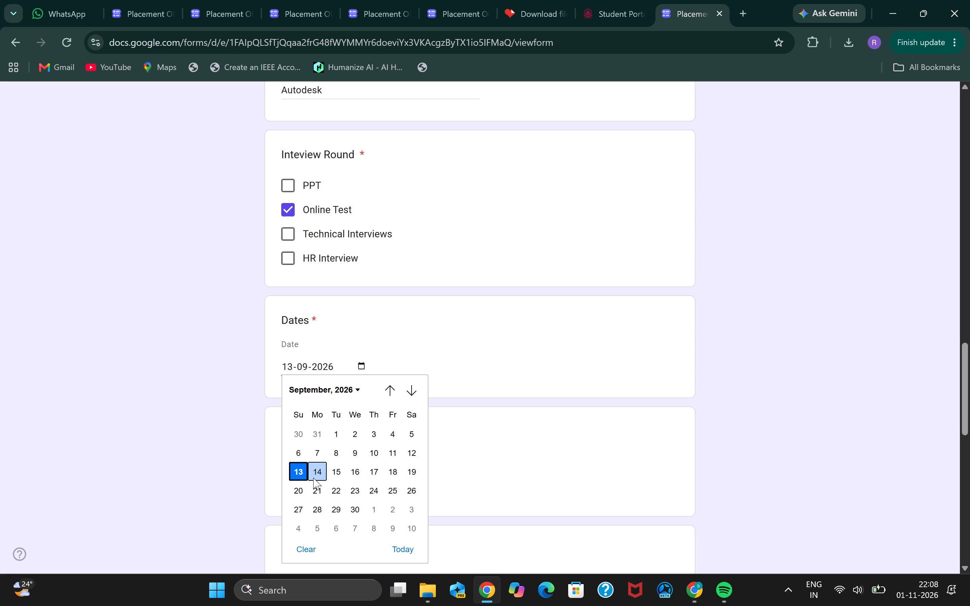
{"action": "left_click", "coordinate": [338, 477]}
Review the form's company name, interview round, date, timings and OD duration answers.
{"action": "scroll", "coordinate": [338, 477], "scroll_direction": "down", "scroll_amount": 1}
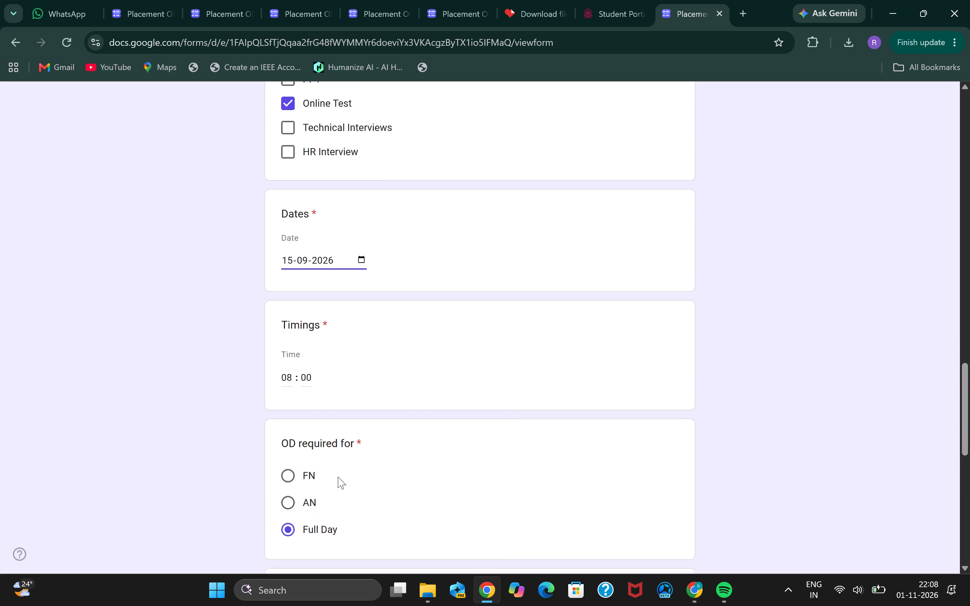
{"action": "scroll", "coordinate": [338, 477], "scroll_direction": "down", "scroll_amount": 1}
{"action": "scroll", "coordinate": [338, 477], "scroll_direction": "up", "scroll_amount": 6}
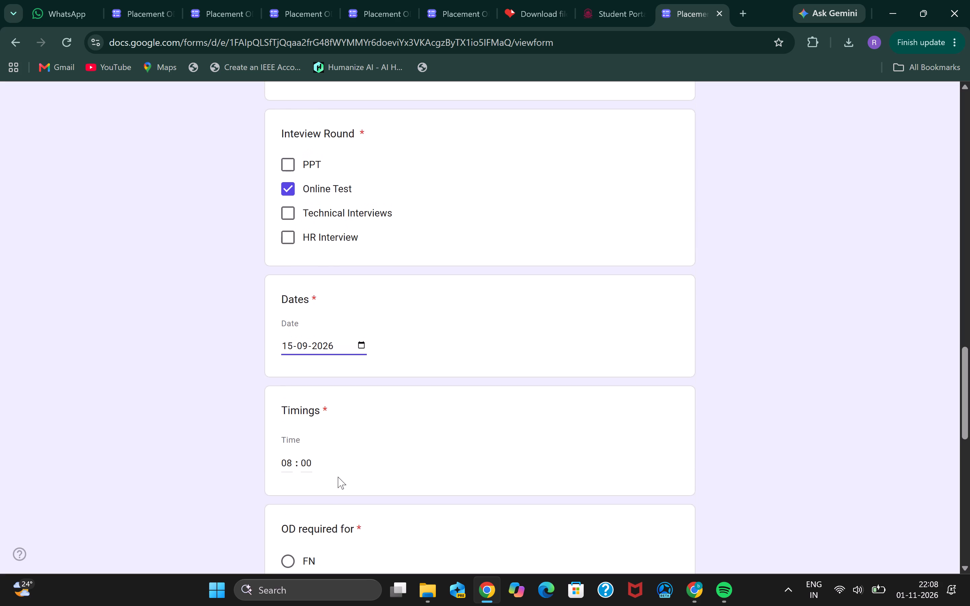
{"action": "scroll", "coordinate": [338, 477], "scroll_direction": "up", "scroll_amount": 1}
{"action": "scroll", "coordinate": [338, 477], "scroll_direction": "down", "scroll_amount": 7}
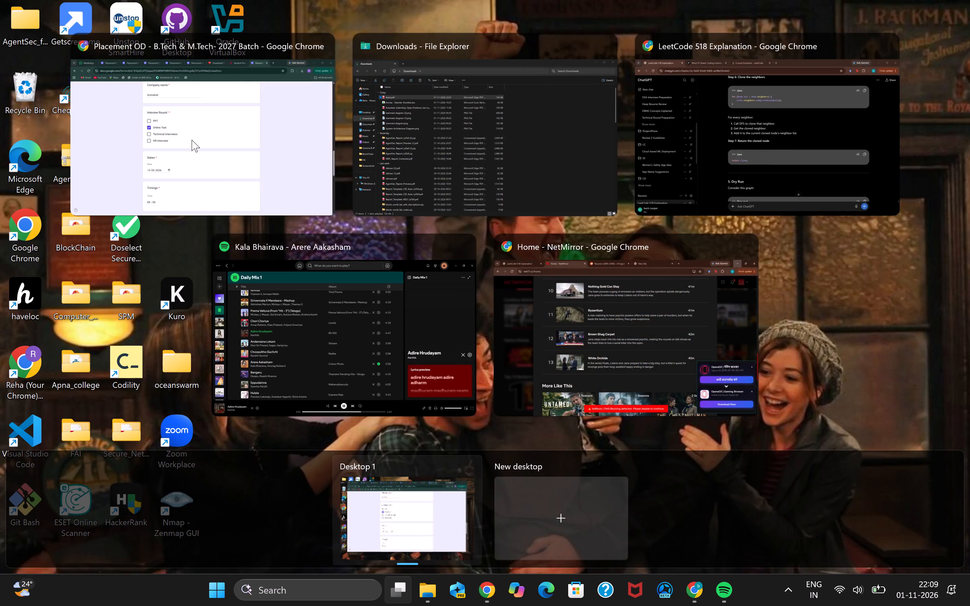
{"action": "left_click", "coordinate": [192, 140]}
{"action": "scroll", "coordinate": [433, 27], "scroll_direction": "down", "scroll_amount": 1}
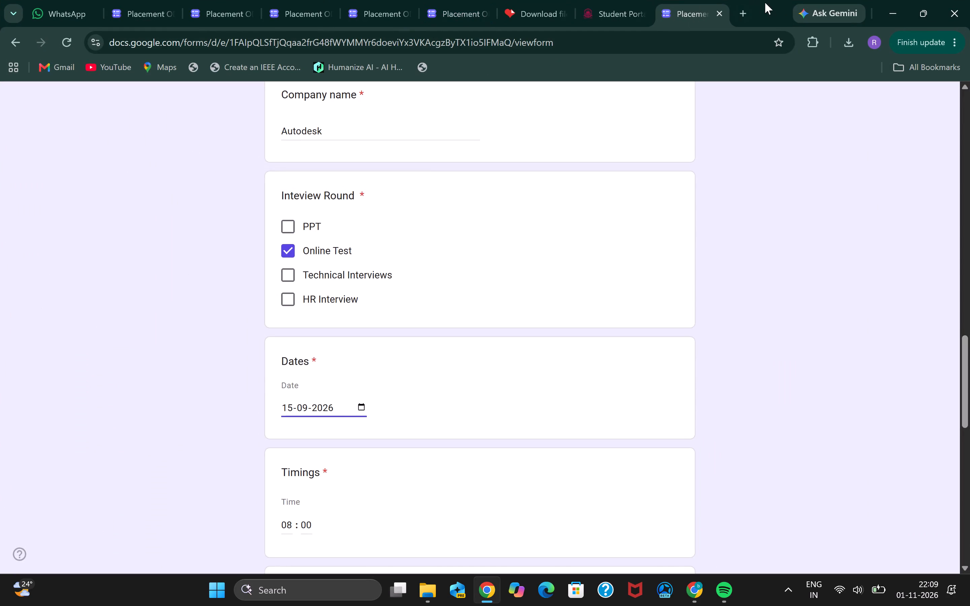
Open a new blank browser tab.
{"action": "left_click", "coordinate": [740, 14]}
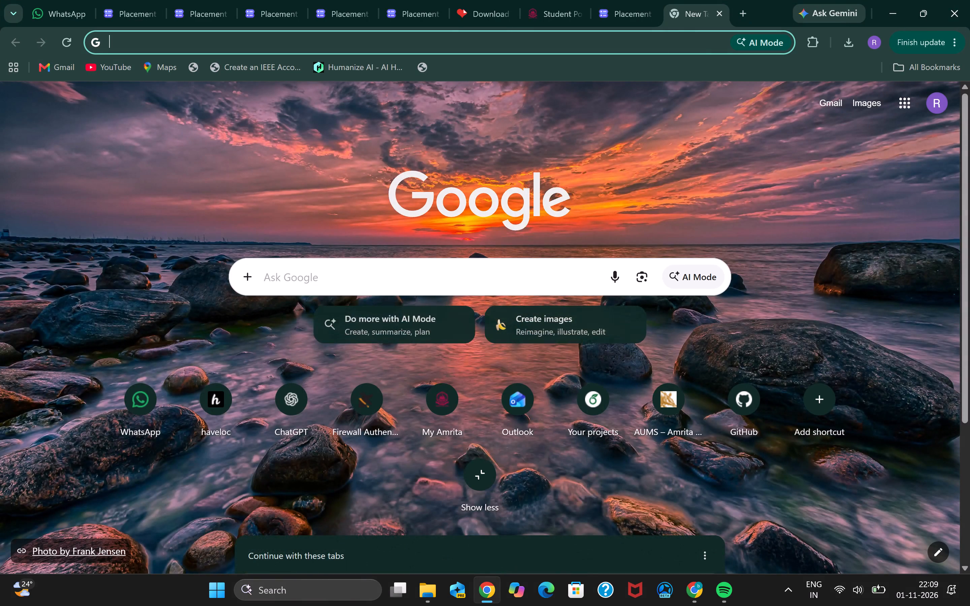
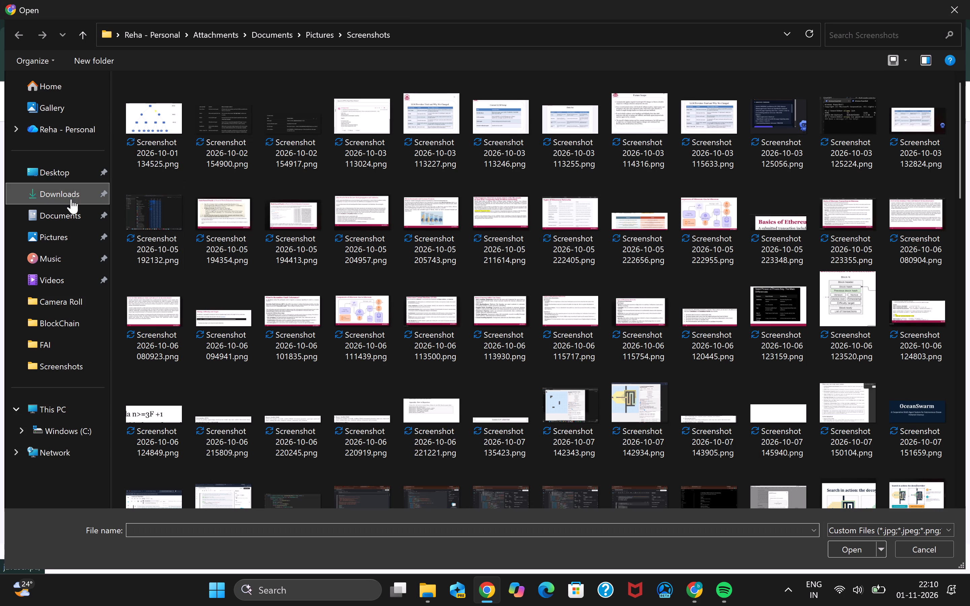
Convert the image Screenshot 2026-11-01 221019.png from the Screenshots folder to PDF and download the result.
{"action": "left_click", "coordinate": [71, 174]}
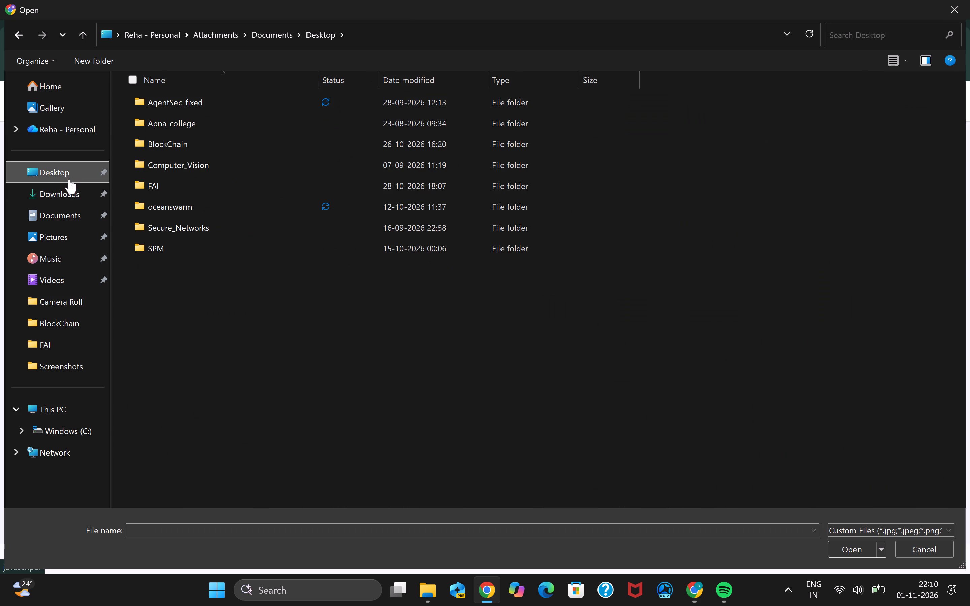
{"action": "left_click", "coordinate": [71, 213]}
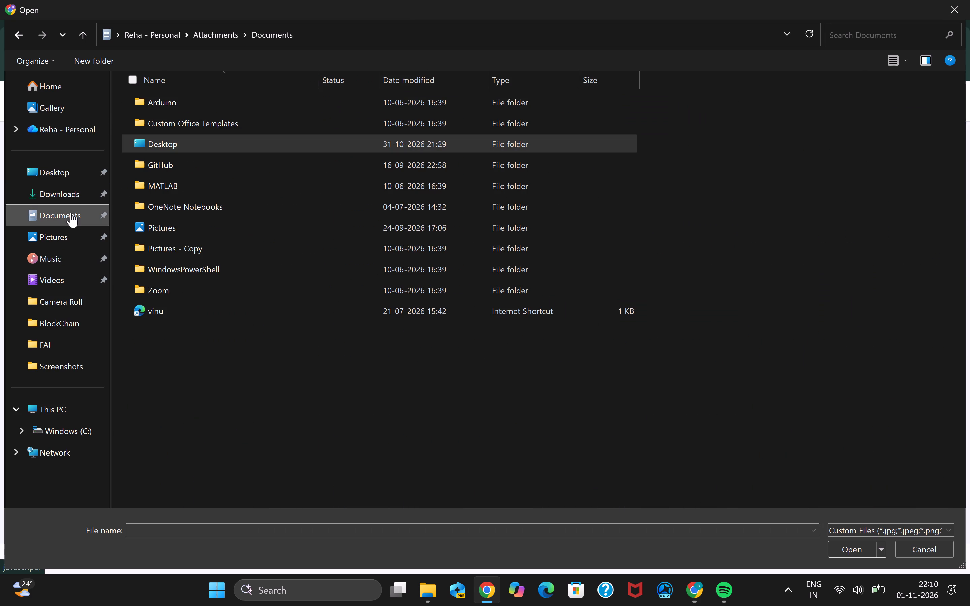
{"action": "left_click", "coordinate": [66, 237]}
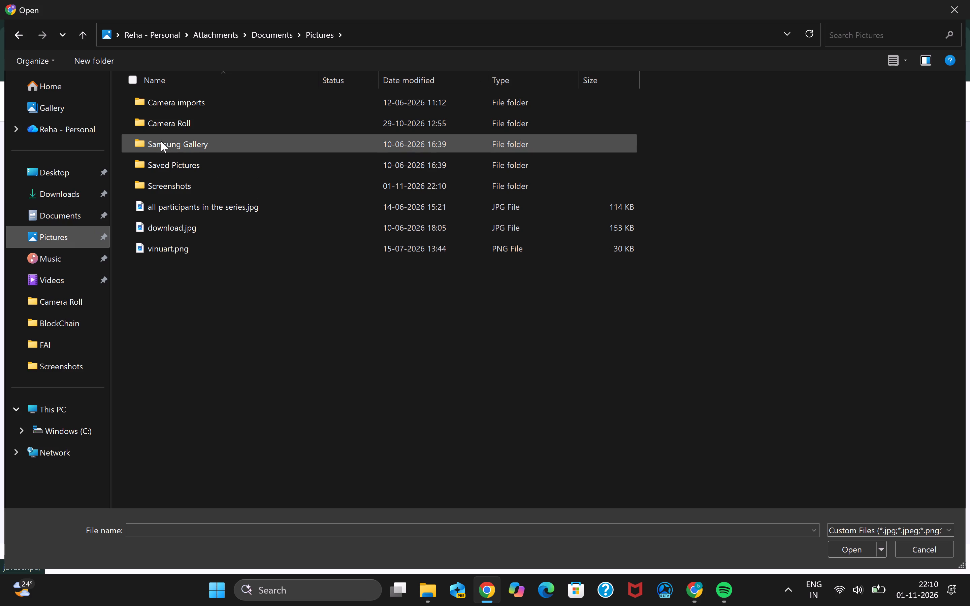
{"action": "double_click", "coordinate": [167, 182]}
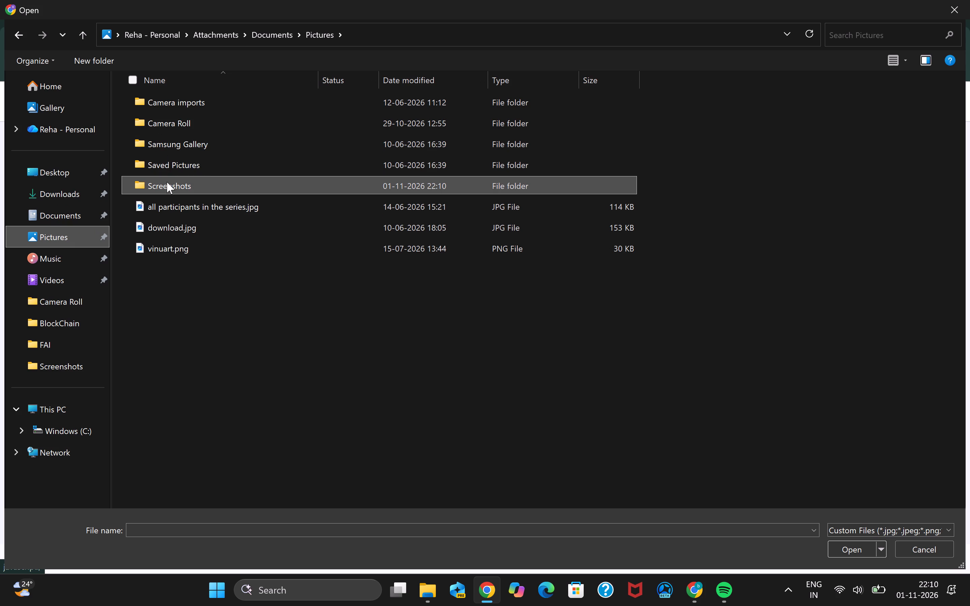
{"action": "scroll", "coordinate": [325, 395], "scroll_direction": "down", "scroll_amount": 20}
{"action": "scroll", "coordinate": [325, 395], "scroll_direction": "down", "scroll_amount": 2}
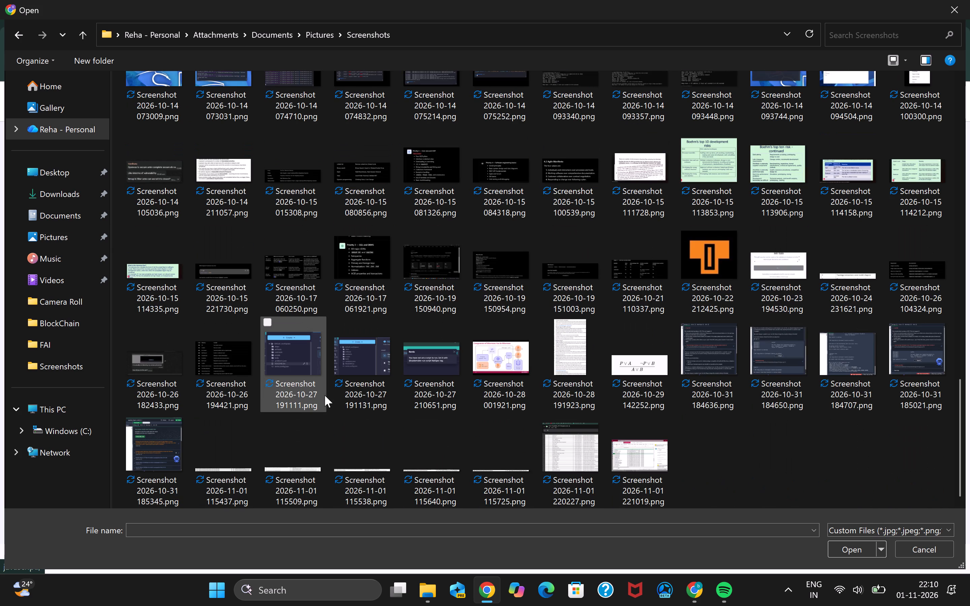
{"action": "left_click", "coordinate": [653, 474]}
{"action": "key", "text": "Return"}
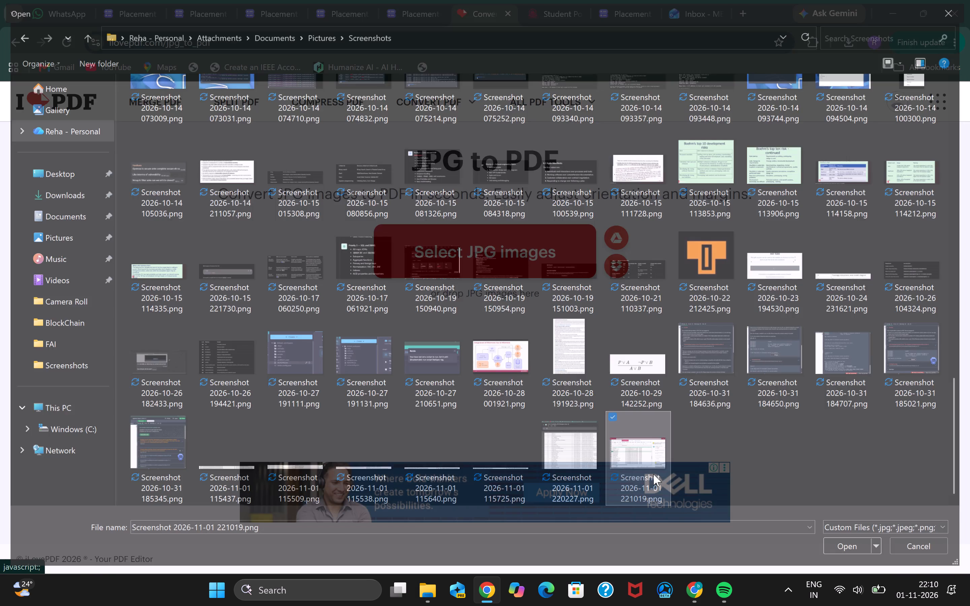
{"action": "left_click", "coordinate": [913, 527]}
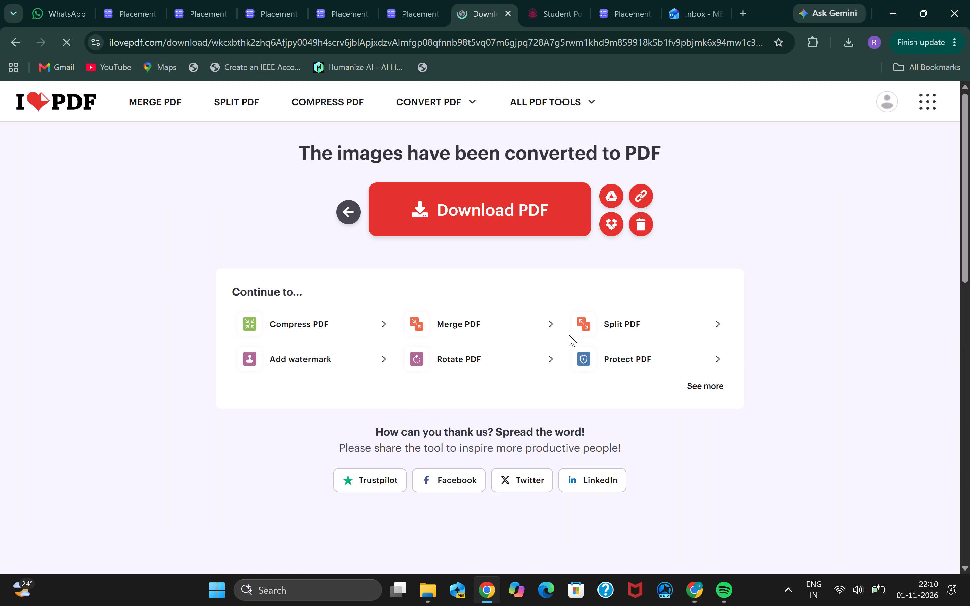
{"action": "left_click", "coordinate": [526, 199]}
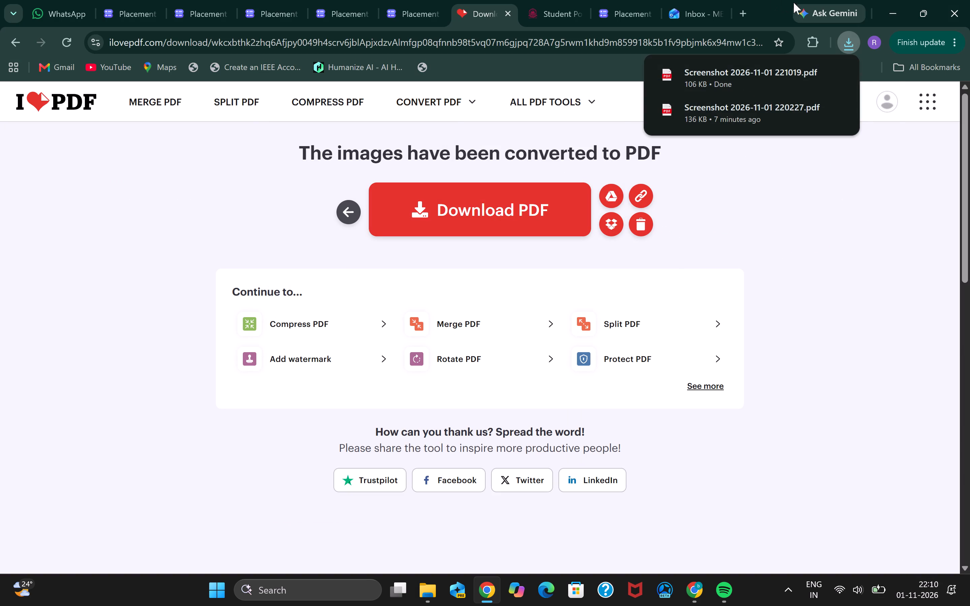
{"action": "left_click", "coordinate": [434, 595]}
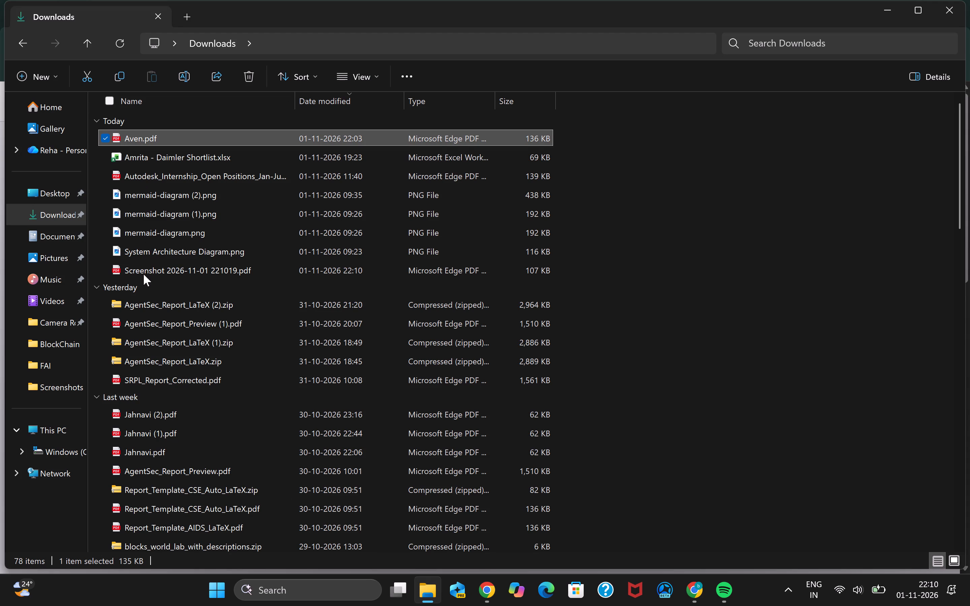
{"action": "left_click", "coordinate": [143, 274]}
{"action": "left_click", "coordinate": [189, 77]}
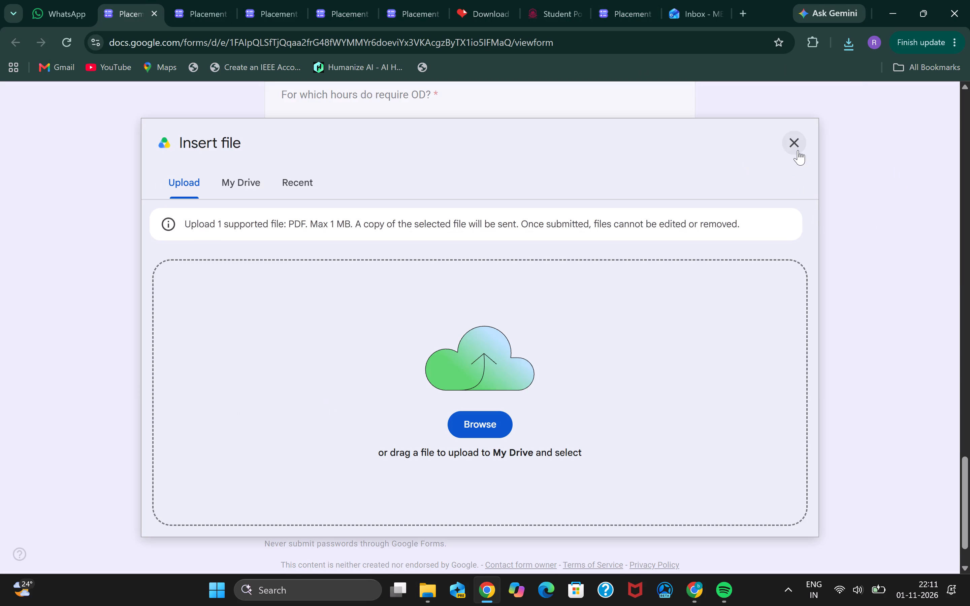
{"action": "left_click", "coordinate": [805, 154]}
{"action": "scroll", "coordinate": [706, 198], "scroll_direction": "up", "scroll_amount": 14}
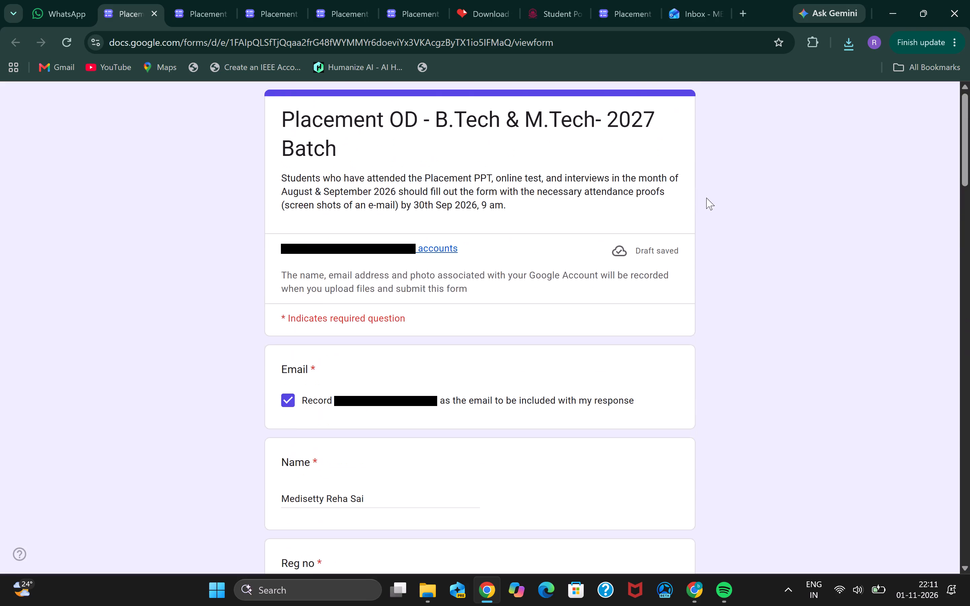
{"action": "scroll", "coordinate": [706, 198], "scroll_direction": "down", "scroll_amount": 13}
{"action": "scroll", "coordinate": [706, 198], "scroll_direction": "up", "scroll_amount": 1}
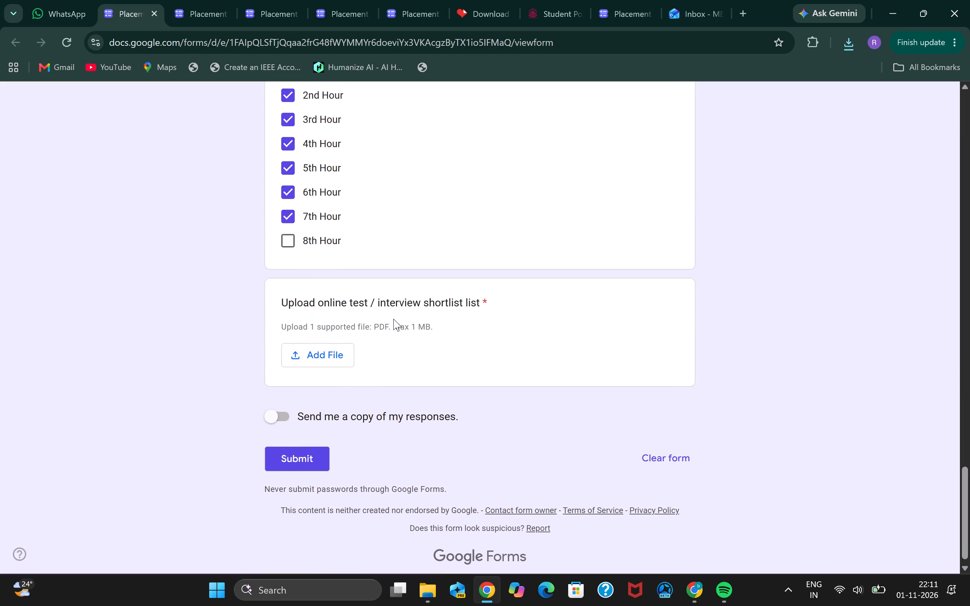
{"action": "scroll", "coordinate": [393, 319], "scroll_direction": "up", "scroll_amount": 14}
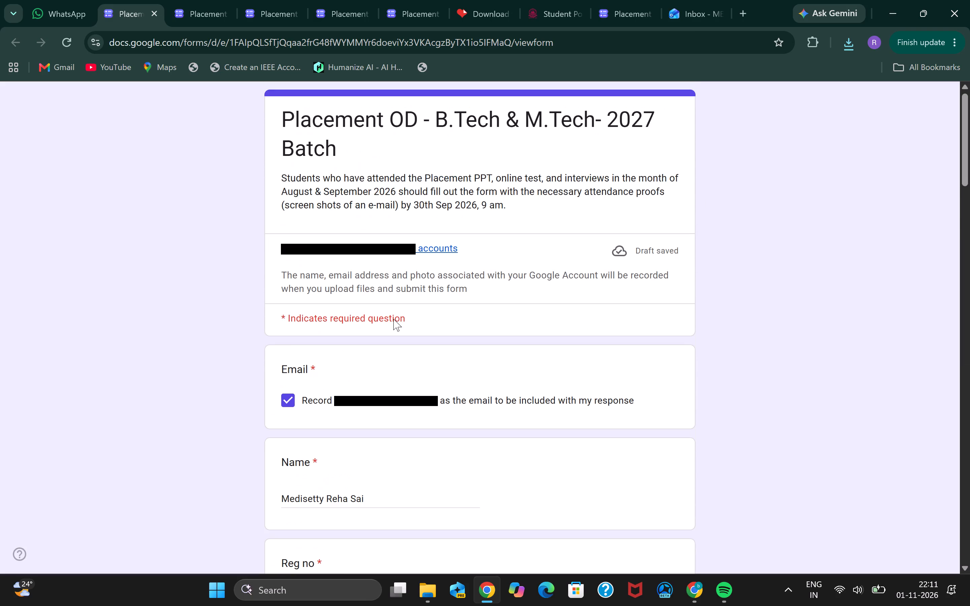
{"action": "scroll", "coordinate": [393, 319], "scroll_direction": "up", "scroll_amount": 1}
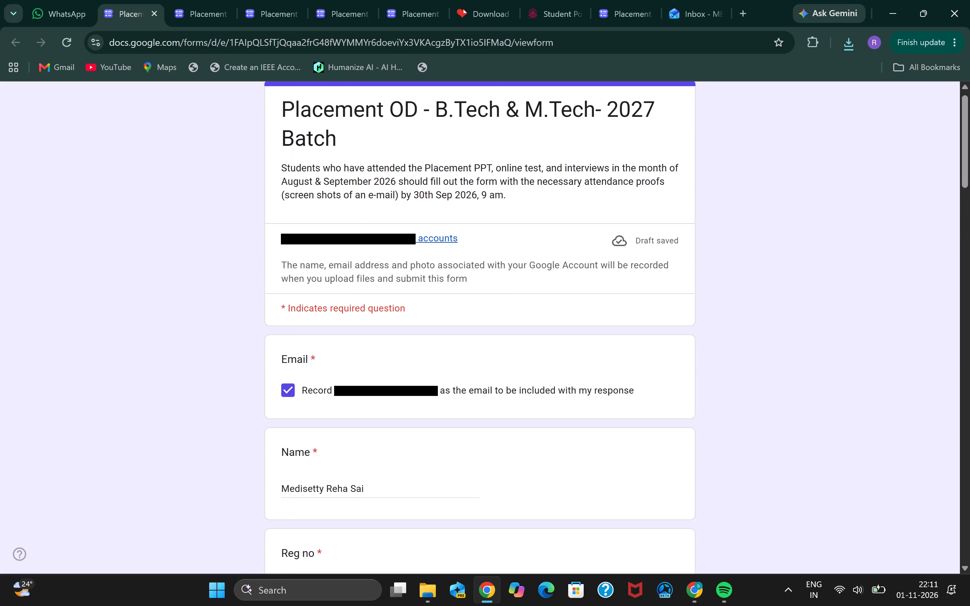
{"action": "scroll", "coordinate": [393, 319], "scroll_direction": "up", "scroll_amount": 2}
{"action": "scroll", "coordinate": [393, 319], "scroll_direction": "down", "scroll_amount": 7}
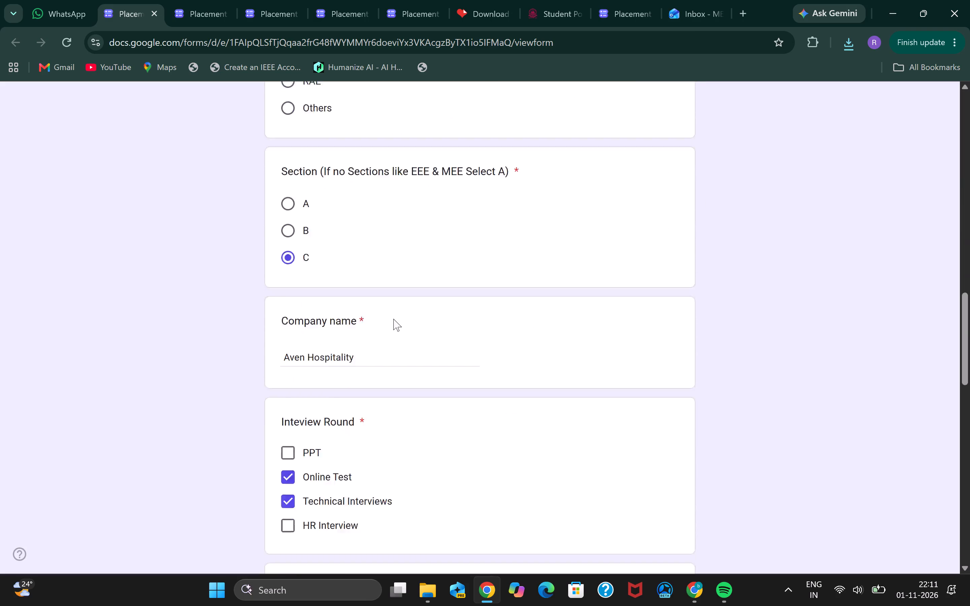
{"action": "scroll", "coordinate": [393, 319], "scroll_direction": "down", "scroll_amount": 10}
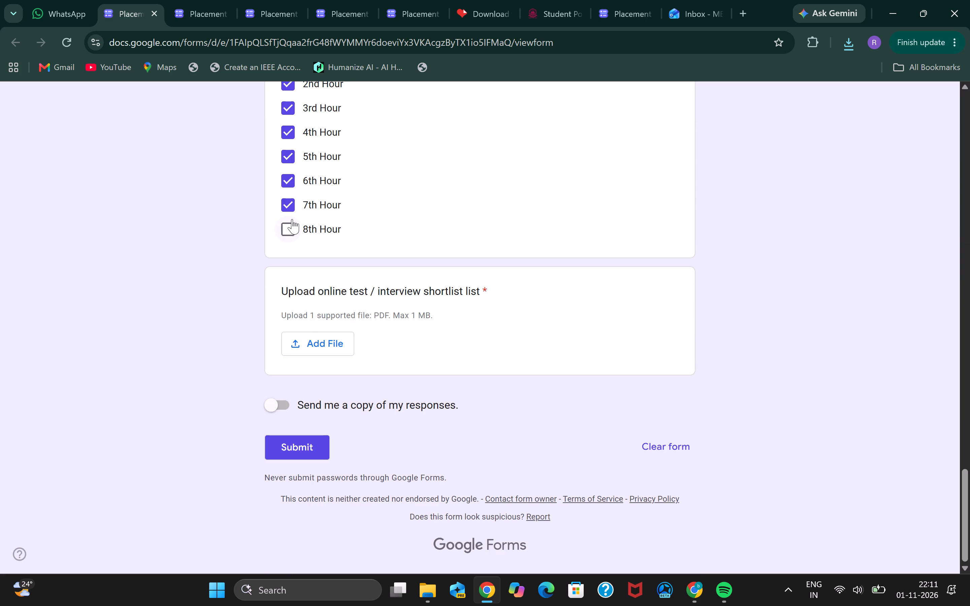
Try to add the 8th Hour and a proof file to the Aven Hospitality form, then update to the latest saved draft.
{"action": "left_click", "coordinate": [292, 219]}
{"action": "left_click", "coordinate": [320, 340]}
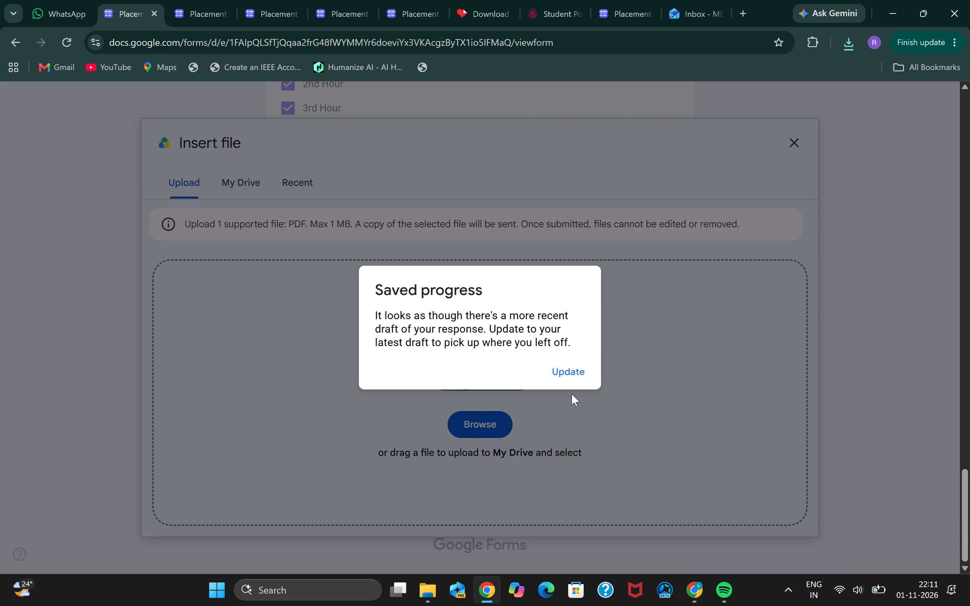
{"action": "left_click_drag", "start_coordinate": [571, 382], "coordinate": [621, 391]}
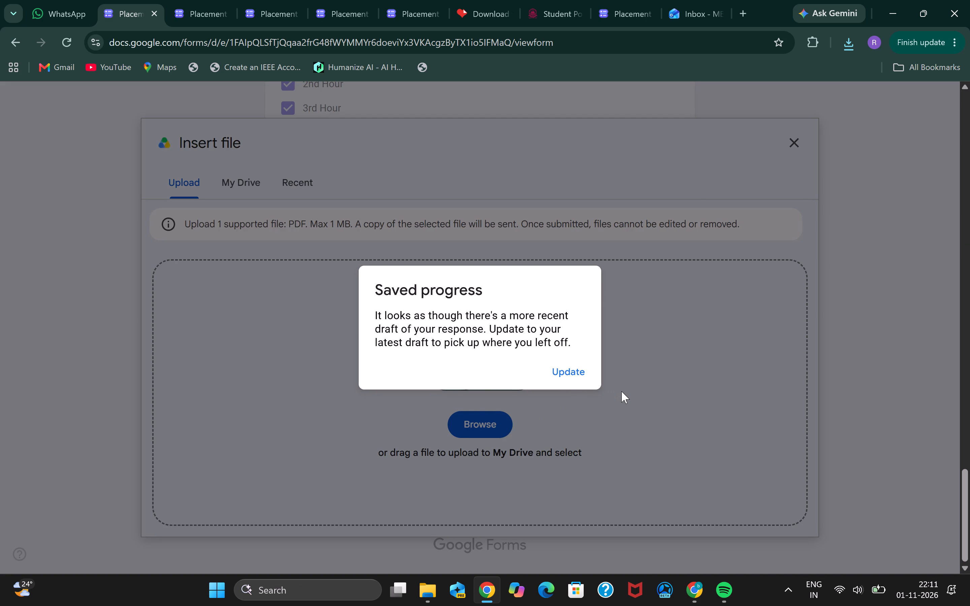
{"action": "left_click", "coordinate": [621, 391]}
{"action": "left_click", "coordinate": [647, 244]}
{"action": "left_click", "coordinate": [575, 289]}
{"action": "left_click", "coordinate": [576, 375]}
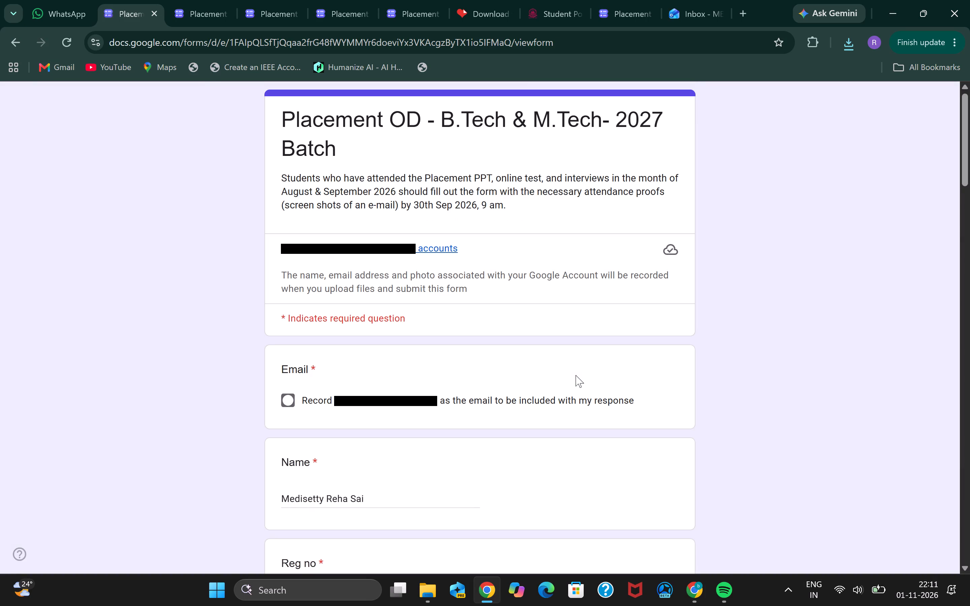
Check the first form's restored draft for its company name, interview round, hours and proof upload.
{"action": "scroll", "coordinate": [462, 380], "scroll_direction": "down", "scroll_amount": 6}
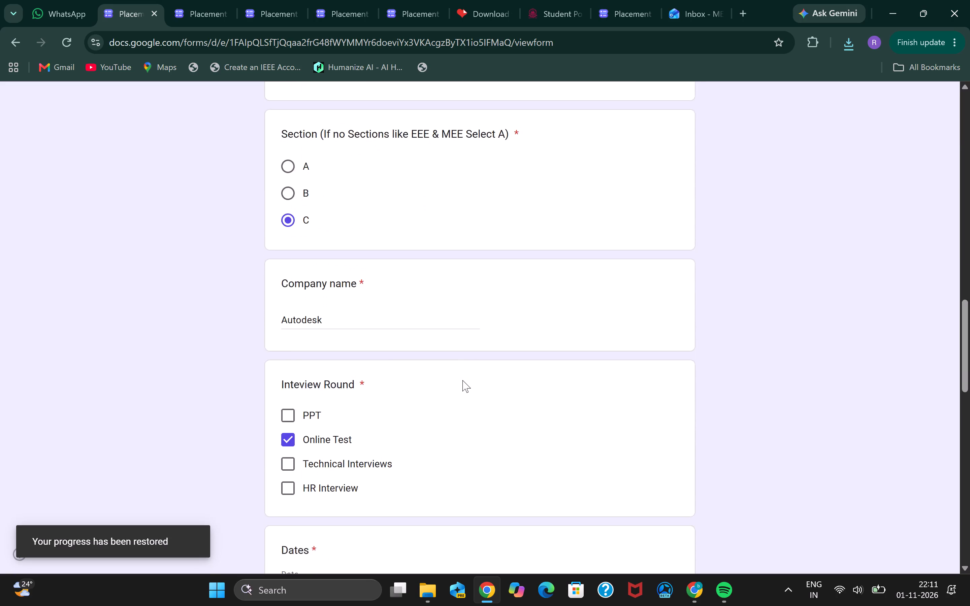
{"action": "scroll", "coordinate": [462, 380], "scroll_direction": "down", "scroll_amount": 4}
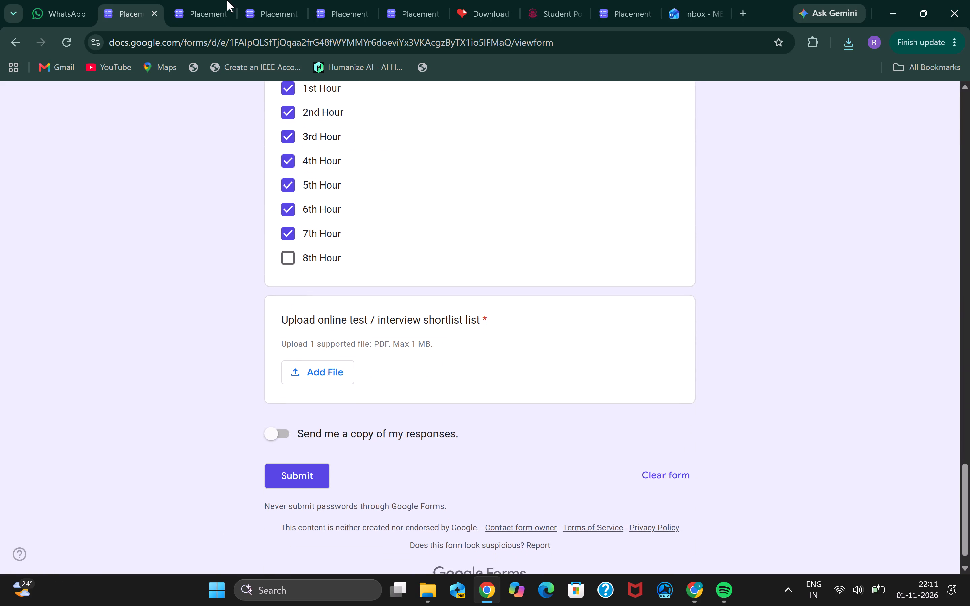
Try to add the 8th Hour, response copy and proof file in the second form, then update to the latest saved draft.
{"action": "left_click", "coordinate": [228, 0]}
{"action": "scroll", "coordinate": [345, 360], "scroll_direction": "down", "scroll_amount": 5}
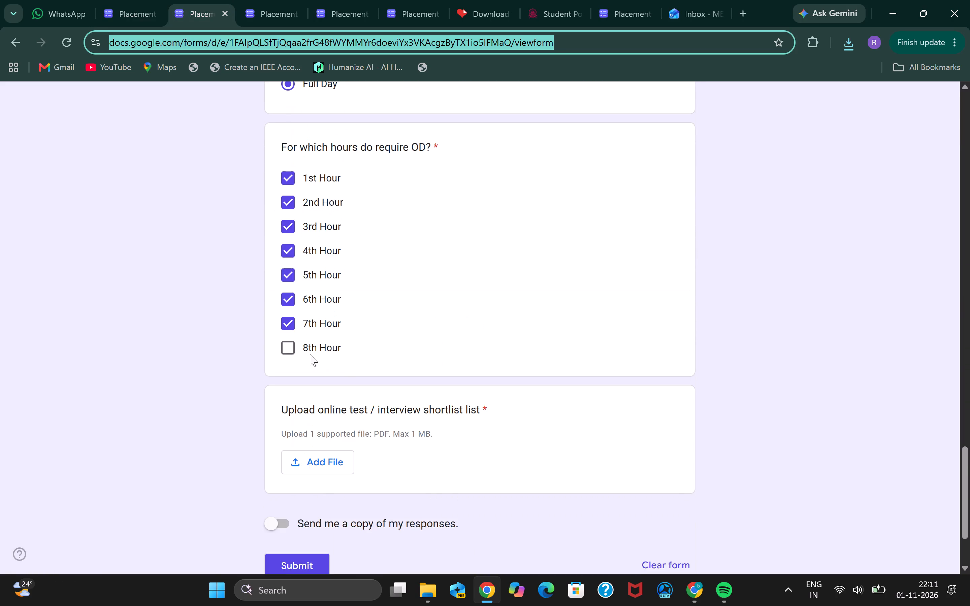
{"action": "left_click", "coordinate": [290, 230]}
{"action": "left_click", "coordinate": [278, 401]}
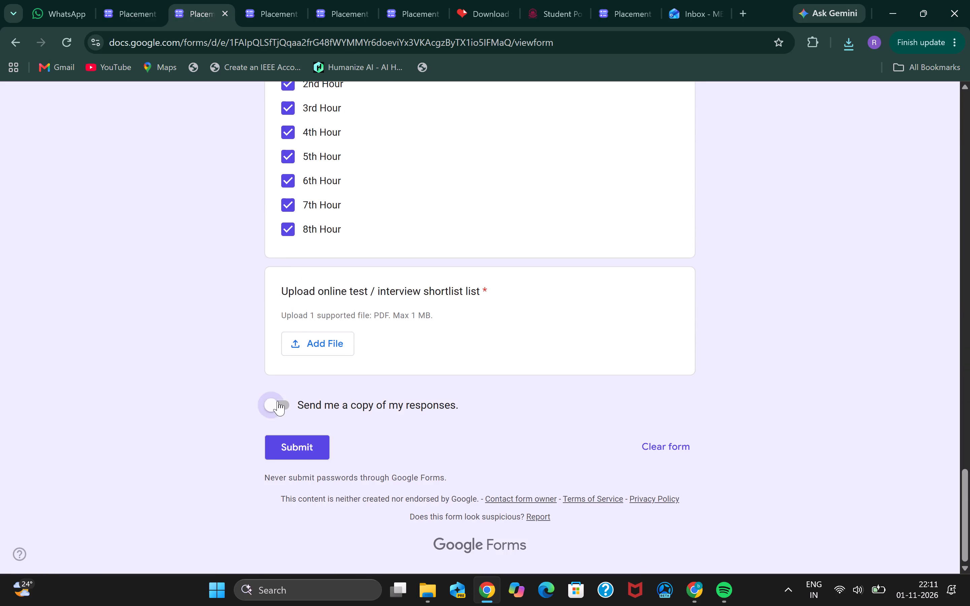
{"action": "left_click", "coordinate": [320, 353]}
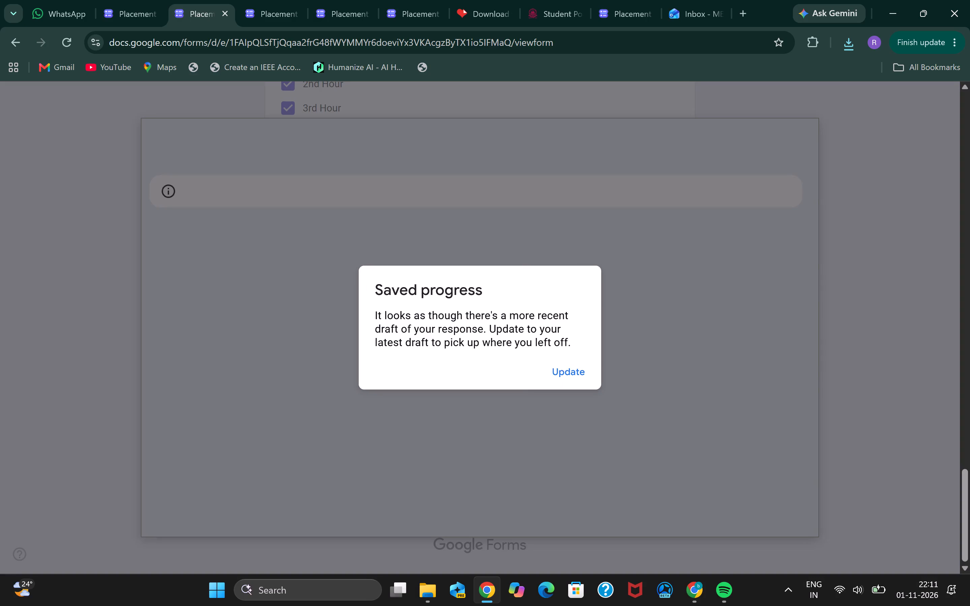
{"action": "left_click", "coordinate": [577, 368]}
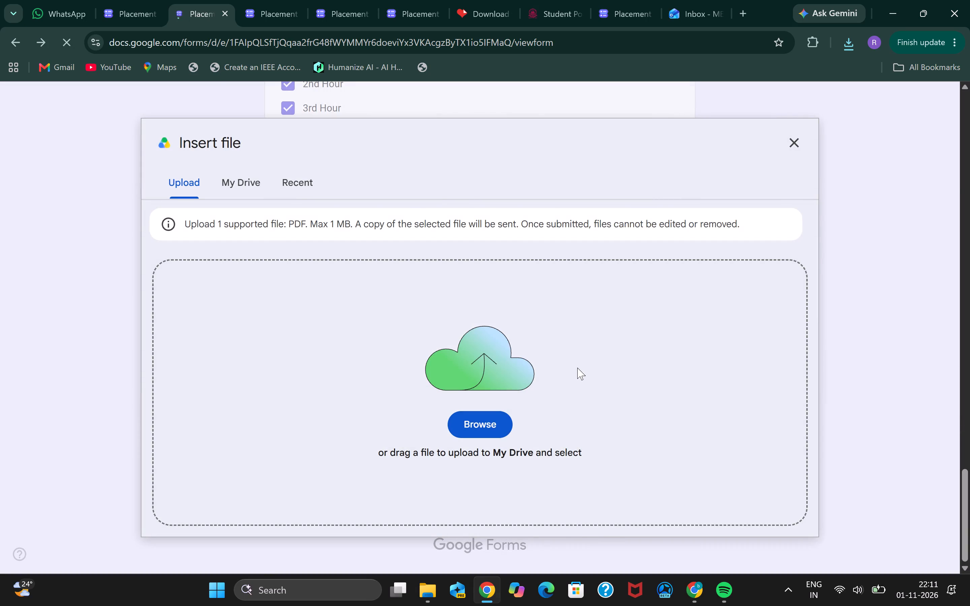
Attach SLB.pdf from Downloads as the shortlist proof in the third open Placement OD form.
{"action": "left_click", "coordinate": [259, 0]}
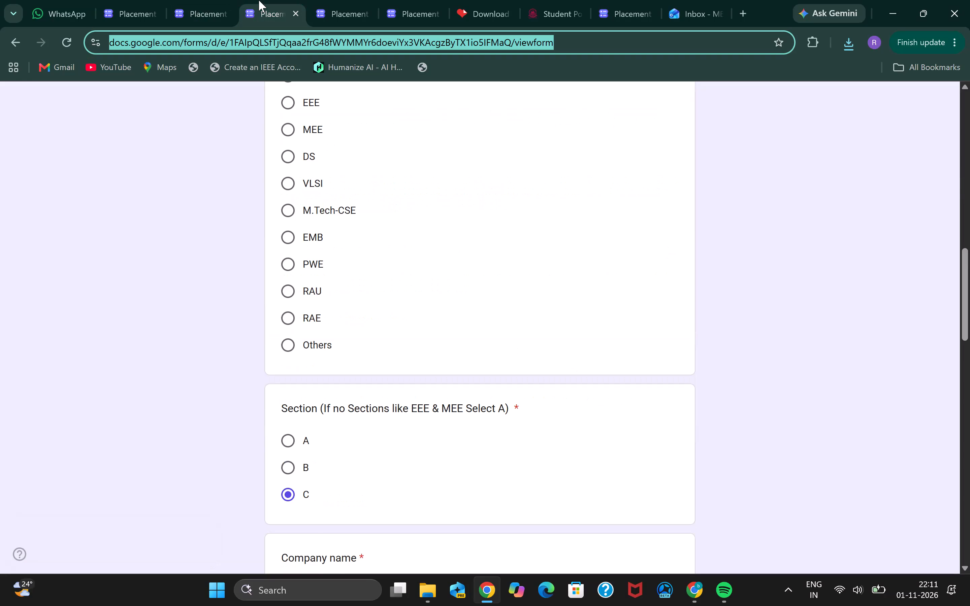
{"action": "scroll", "coordinate": [339, 281], "scroll_direction": "down", "scroll_amount": 8}
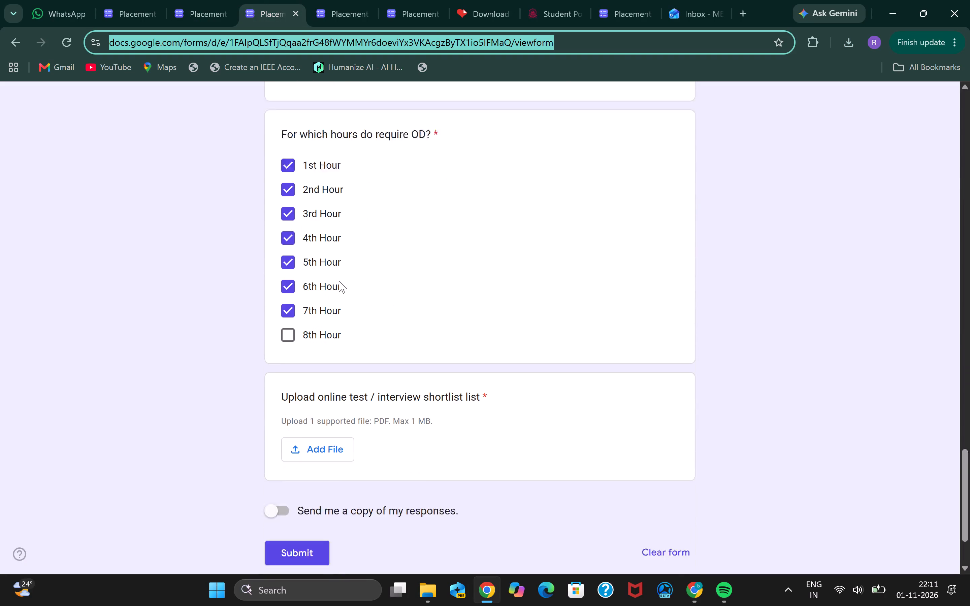
{"action": "left_click", "coordinate": [291, 355]}
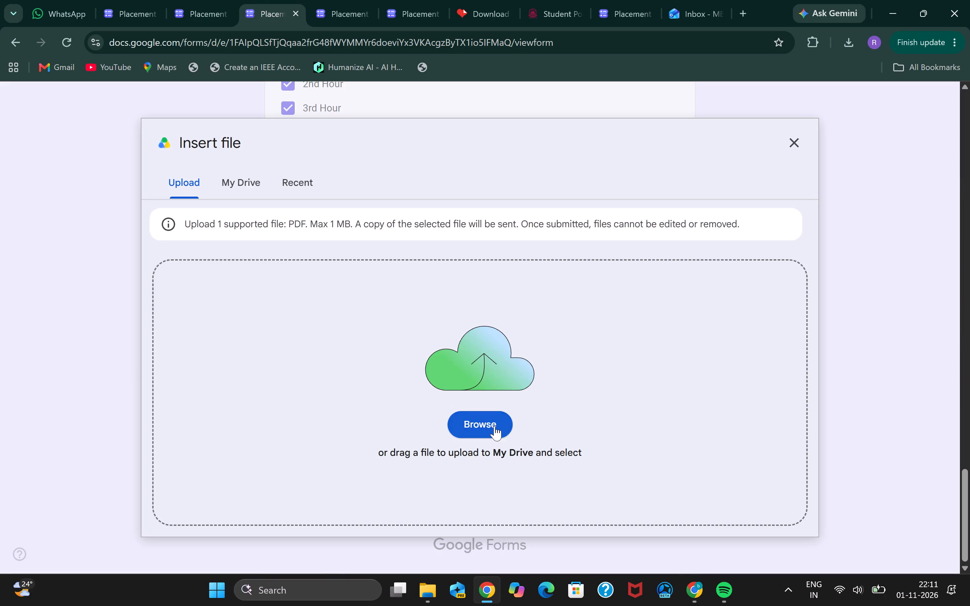
{"action": "left_click", "coordinate": [494, 426]}
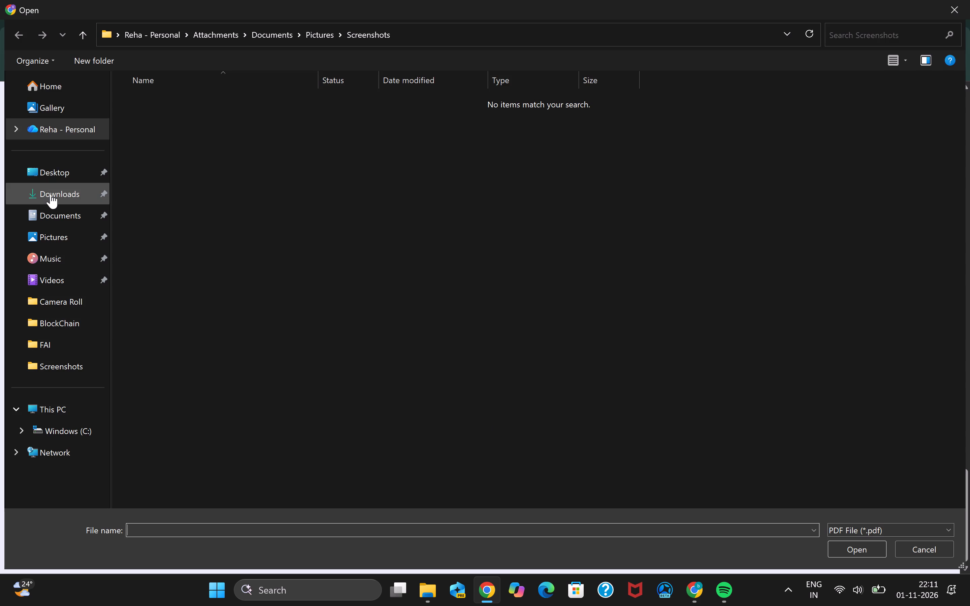
{"action": "left_click", "coordinate": [51, 194]}
{"action": "left_click", "coordinate": [143, 121]}
{"action": "key", "text": "Return"}
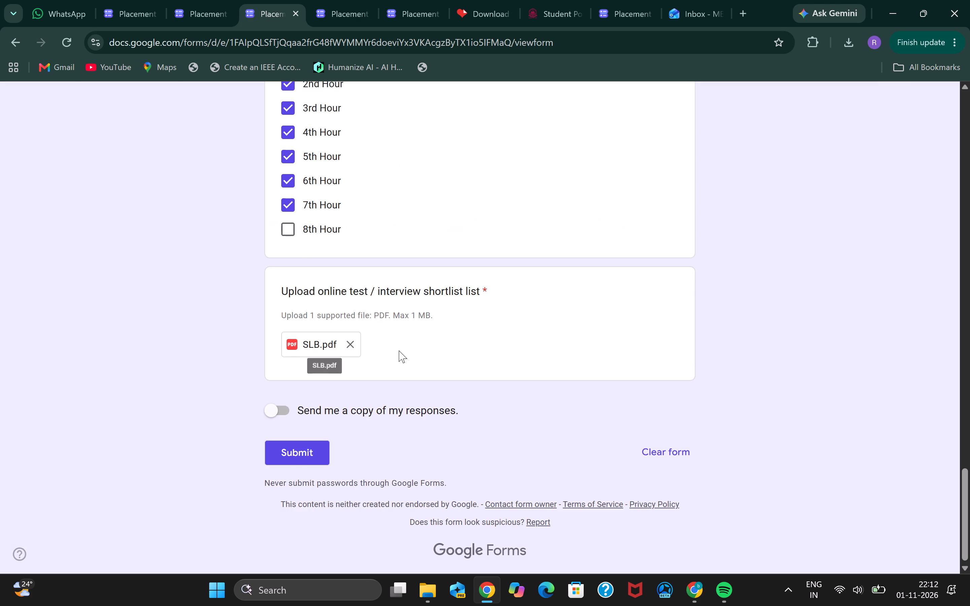
Add the 8th Hour to the OD hours and turn on sending a copy of the responses.
{"action": "left_click", "coordinate": [294, 240]}
{"action": "left_click", "coordinate": [278, 407]}
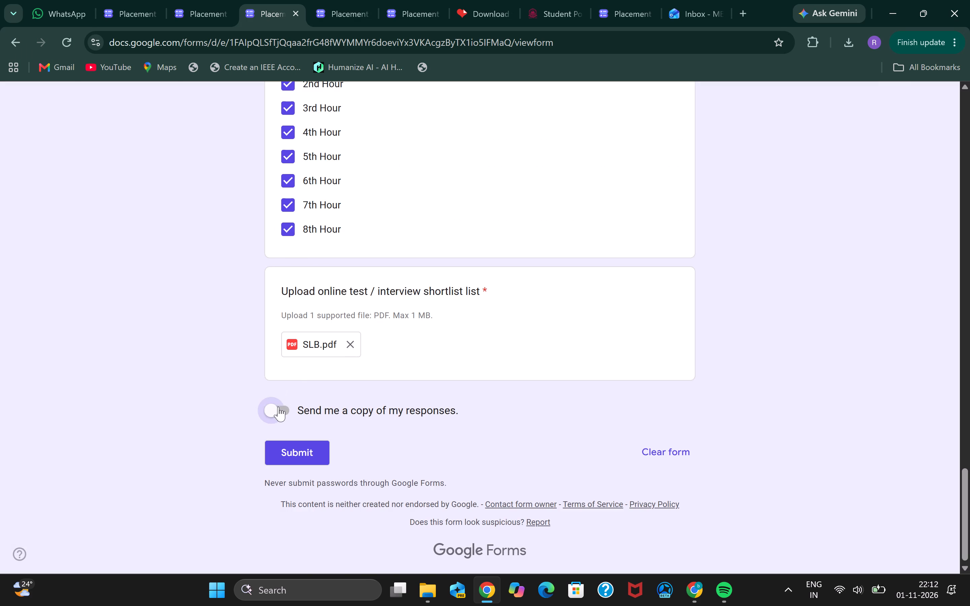
Review the SLB form's entries and try to submit it, then update to the latest saved draft.
{"action": "scroll", "coordinate": [338, 404], "scroll_direction": "up", "scroll_amount": 7}
{"action": "scroll", "coordinate": [338, 404], "scroll_direction": "down", "scroll_amount": 3}
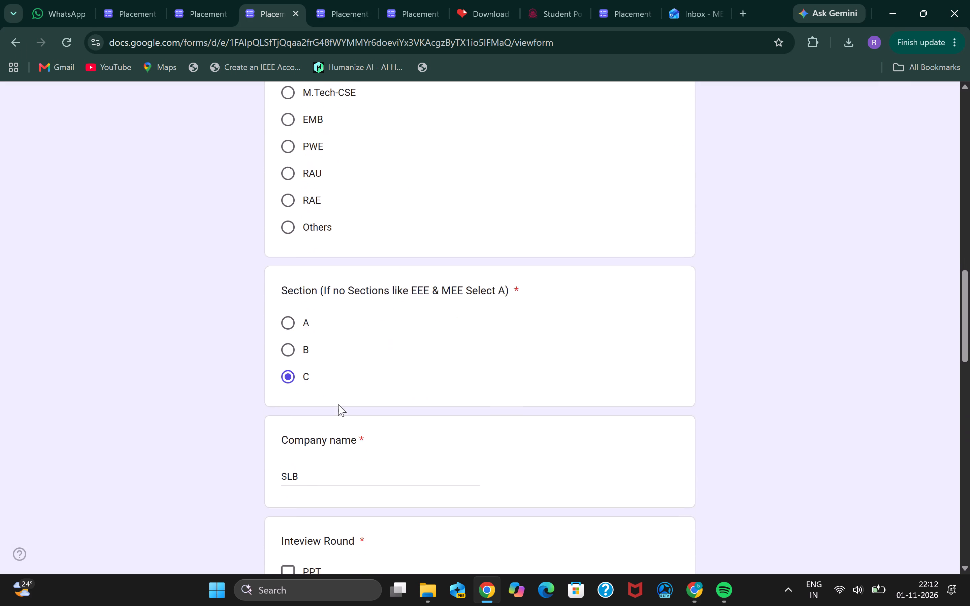
{"action": "scroll", "coordinate": [338, 404], "scroll_direction": "down", "scroll_amount": 17}
{"action": "triple_click", "coordinate": [307, 447]}
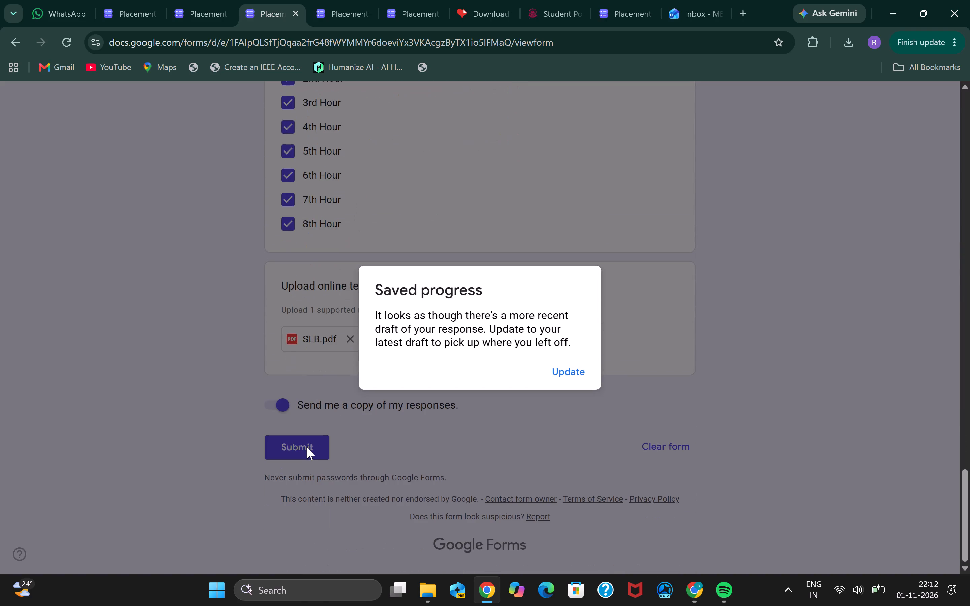
{"action": "left_click", "coordinate": [307, 447]}
{"action": "left_click", "coordinate": [577, 375]}
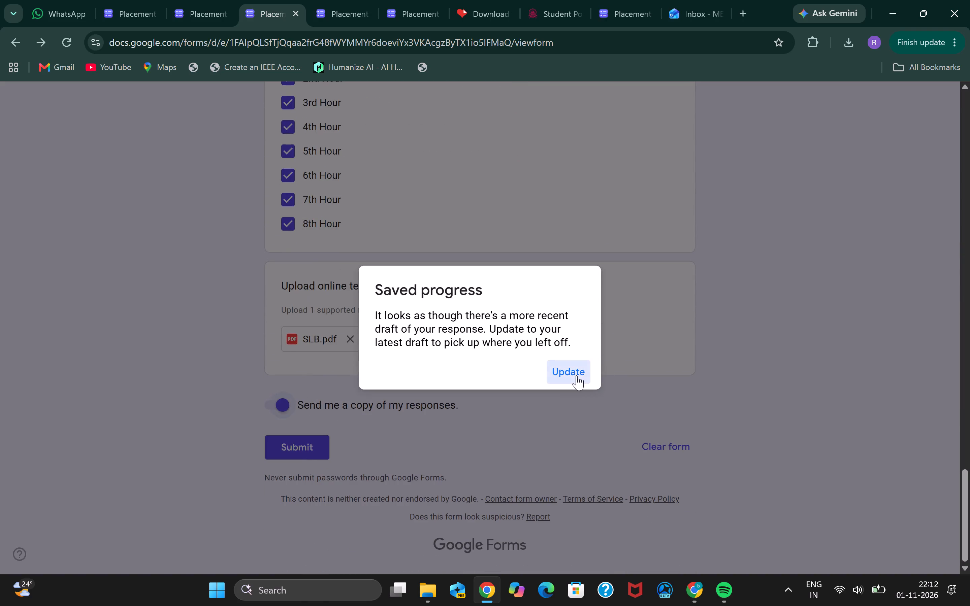
Check the third form's restored draft, including company name and interview round, and review the entries in the fourth Placement OD form.
{"action": "scroll", "coordinate": [400, 328], "scroll_direction": "down", "scroll_amount": 11}
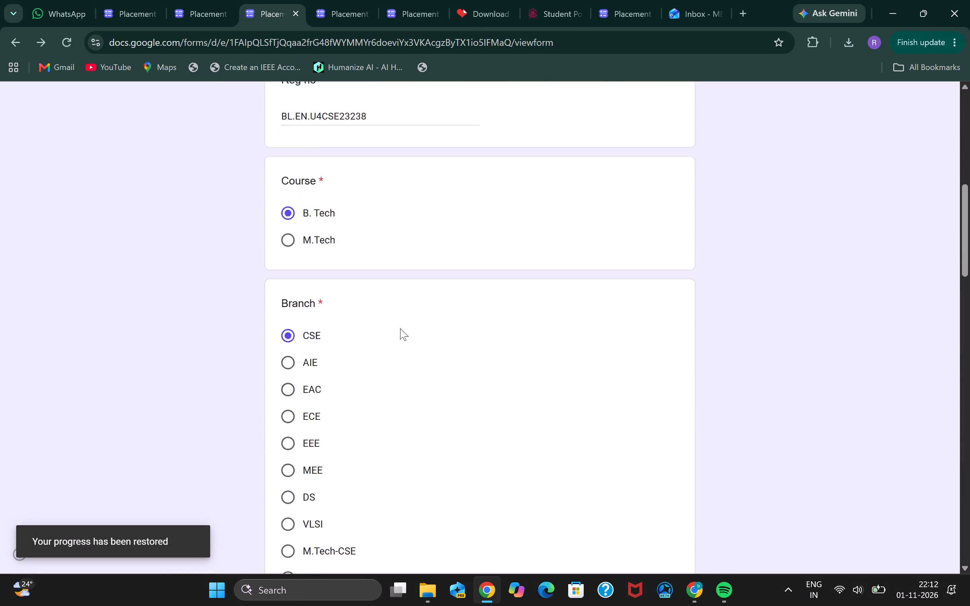
{"action": "scroll", "coordinate": [400, 328], "scroll_direction": "down", "scroll_amount": 12}
{"action": "scroll", "coordinate": [400, 328], "scroll_direction": "up", "scroll_amount": 20}
{"action": "scroll", "coordinate": [400, 328], "scroll_direction": "up", "scroll_amount": 10}
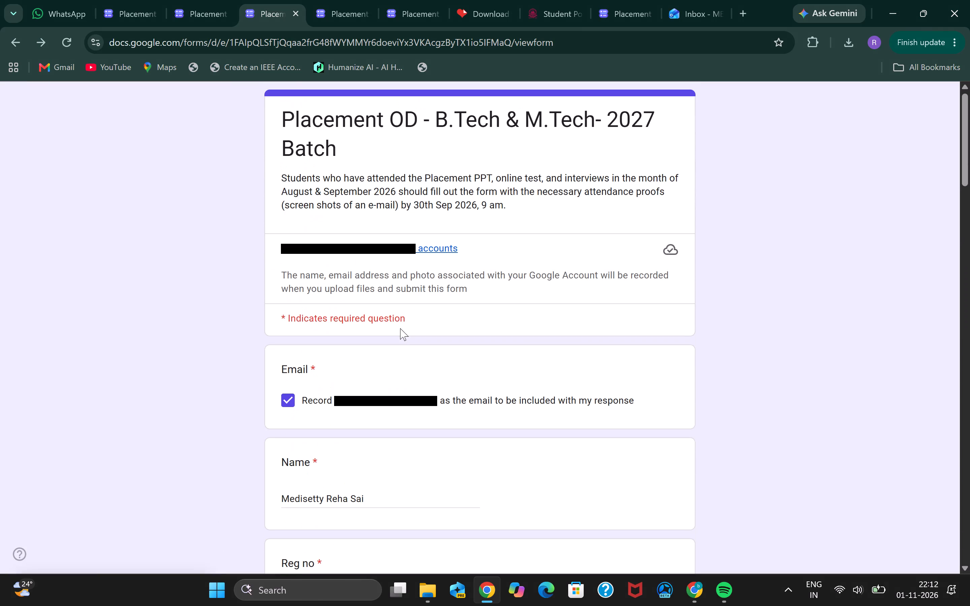
{"action": "scroll", "coordinate": [286, 76], "scroll_direction": "down", "scroll_amount": 9}
{"action": "scroll", "coordinate": [441, 478], "scroll_direction": "down", "scroll_amount": 13}
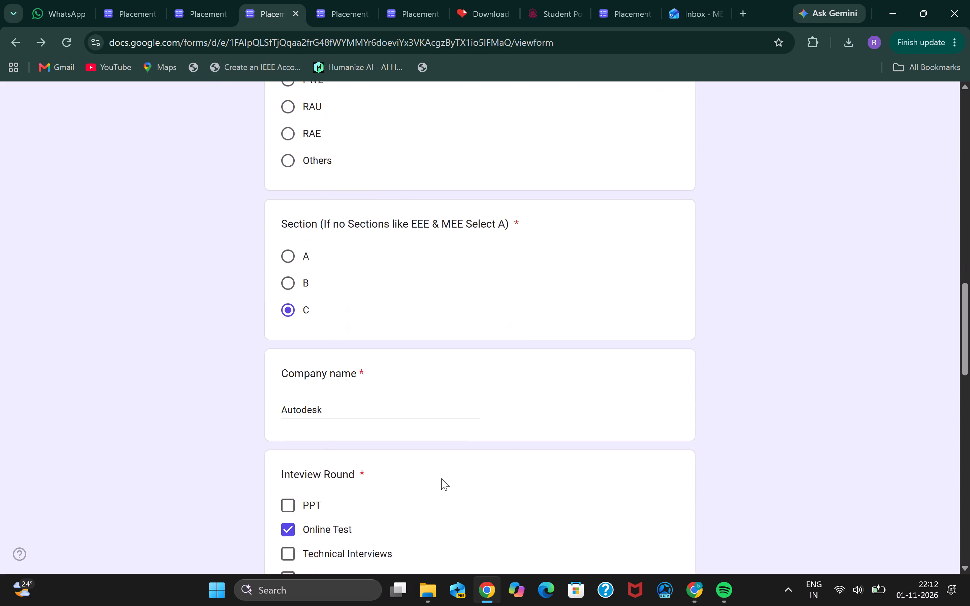
{"action": "scroll", "coordinate": [441, 478], "scroll_direction": "down", "scroll_amount": 7}
{"action": "left_click", "coordinate": [333, 1]}
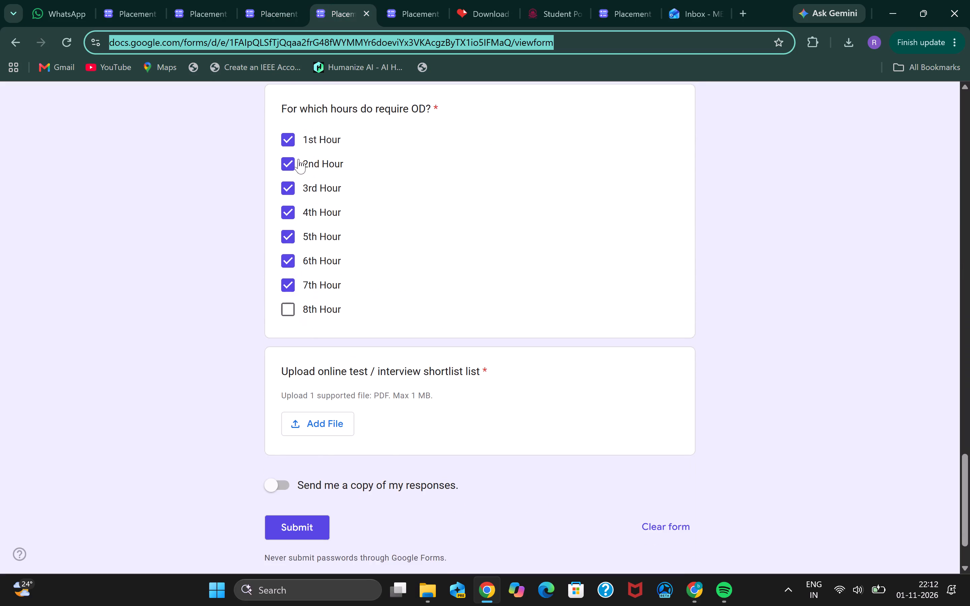
{"action": "scroll", "coordinate": [302, 331], "scroll_direction": "up", "scroll_amount": 13}
{"action": "left_click", "coordinate": [195, 385]}
{"action": "scroll", "coordinate": [195, 385], "scroll_direction": "down", "scroll_amount": 5}
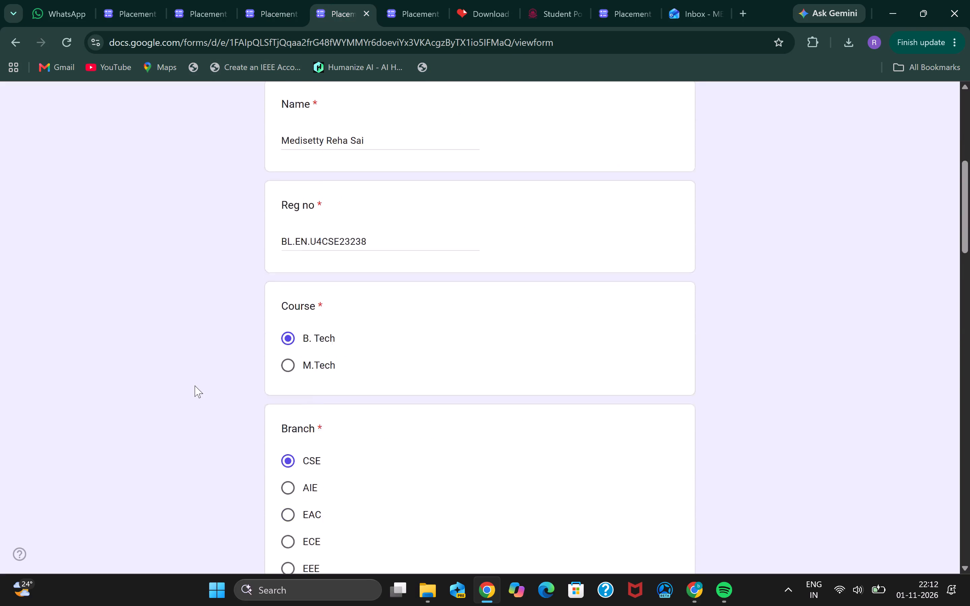
{"action": "scroll", "coordinate": [195, 385], "scroll_direction": "down", "scroll_amount": 10}
{"action": "scroll", "coordinate": [195, 385], "scroll_direction": "up", "scroll_amount": 20}
{"action": "scroll", "coordinate": [195, 385], "scroll_direction": "up", "scroll_amount": 1}
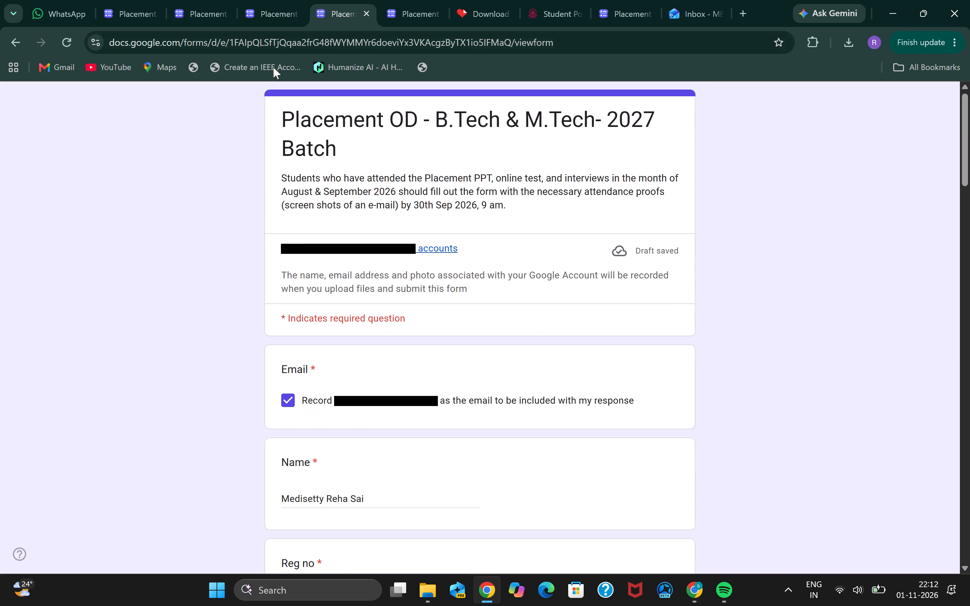
Move the separate Autodesk Placement form's browser tab next to the other open Placement OD forms.
{"action": "left_click_drag", "start_coordinate": [632, 9], "coordinate": [466, 1]}
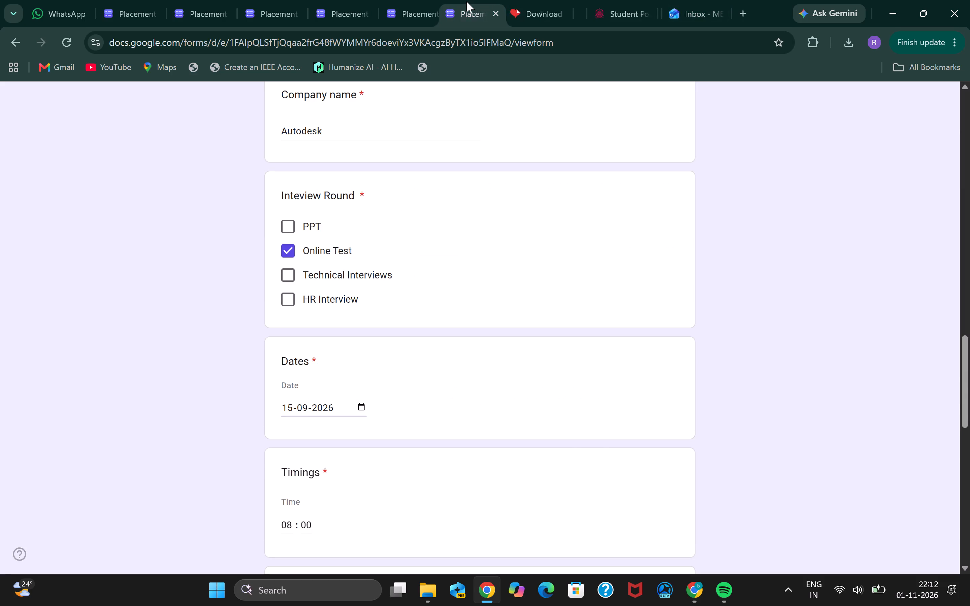
{"action": "left_click_drag", "start_coordinate": [466, 1], "coordinate": [465, 1]}
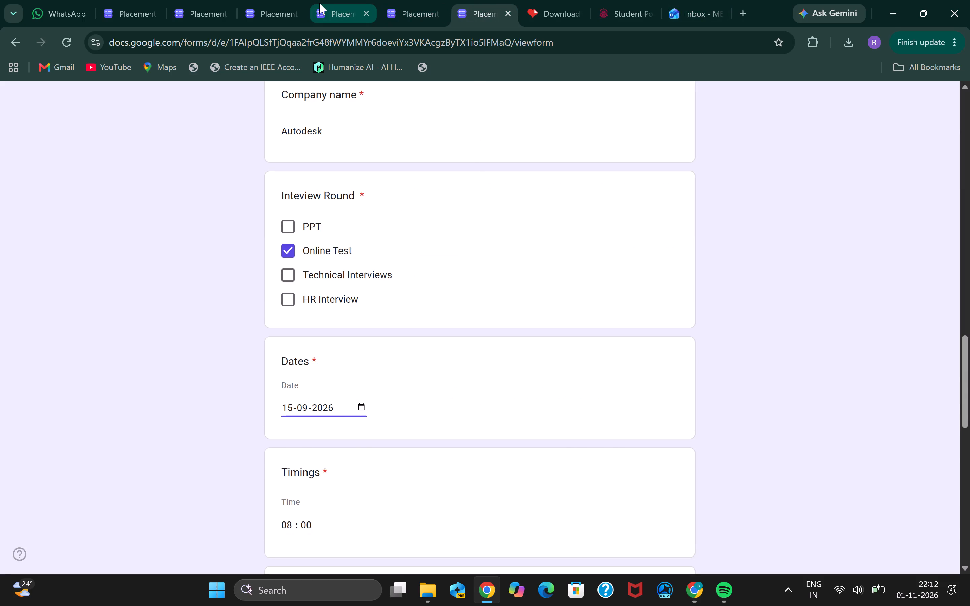
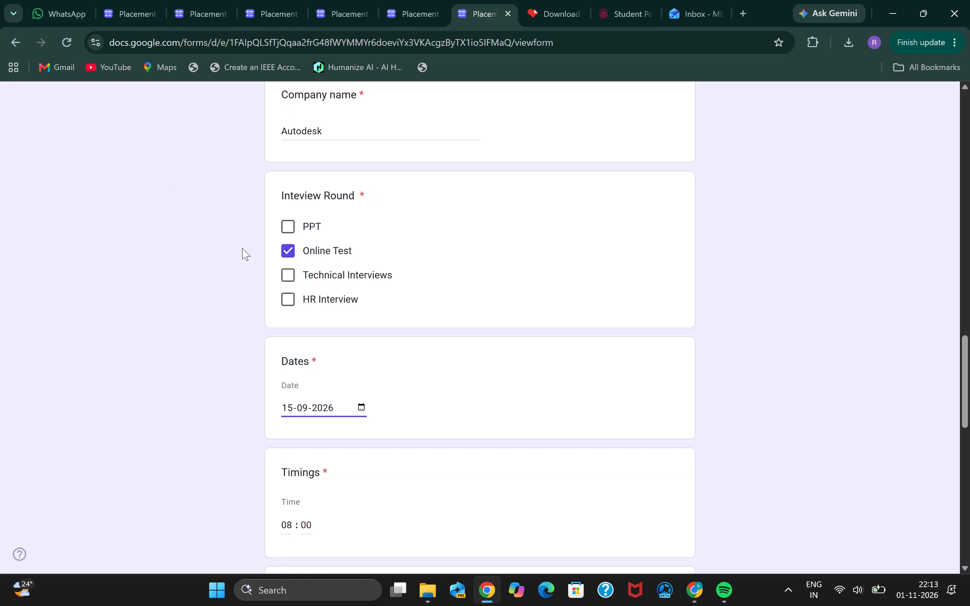
Review the Autodesk Placement OD form's entries, from section and company name through interview round, date, OD hours and shortlist upload.
{"action": "scroll", "coordinate": [242, 248], "scroll_direction": "down", "scroll_amount": 2}
{"action": "scroll", "coordinate": [322, 396], "scroll_direction": "down", "scroll_amount": 2}
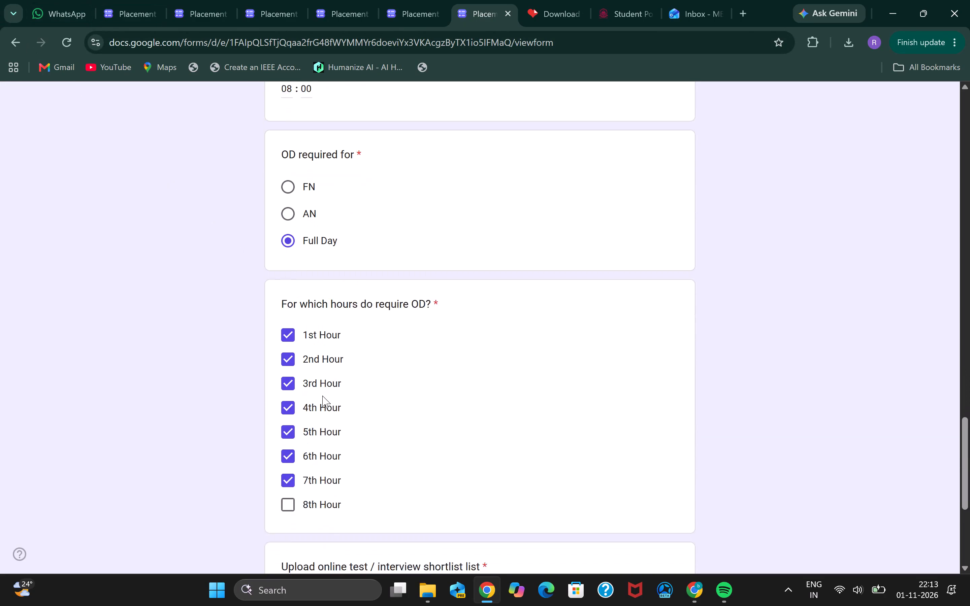
{"action": "scroll", "coordinate": [322, 396], "scroll_direction": "down", "scroll_amount": 4}
{"action": "scroll", "coordinate": [322, 396], "scroll_direction": "up", "scroll_amount": 11}
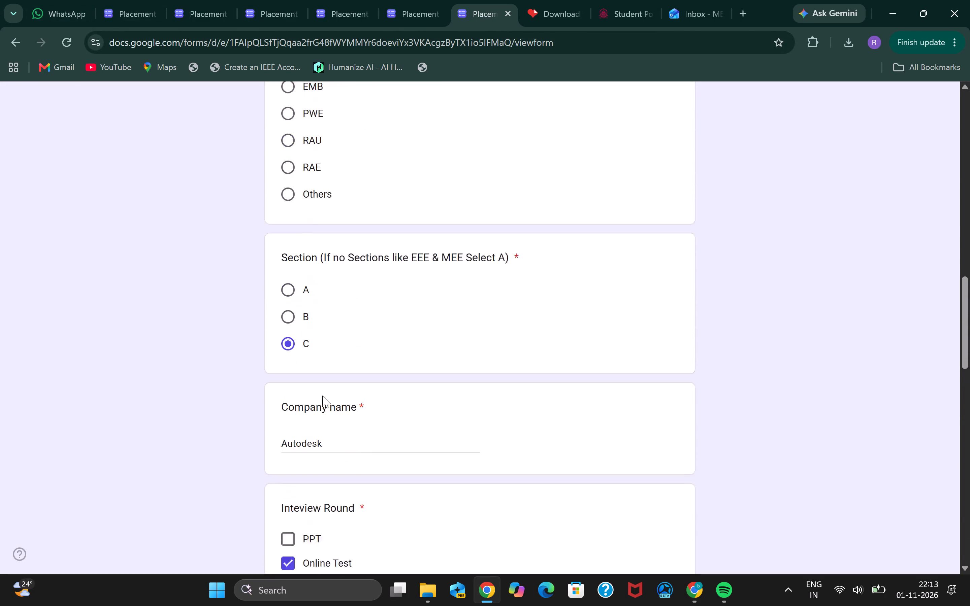
{"action": "scroll", "coordinate": [322, 396], "scroll_direction": "up", "scroll_amount": 9}
{"action": "scroll", "coordinate": [352, 320], "scroll_direction": "down", "scroll_amount": 12}
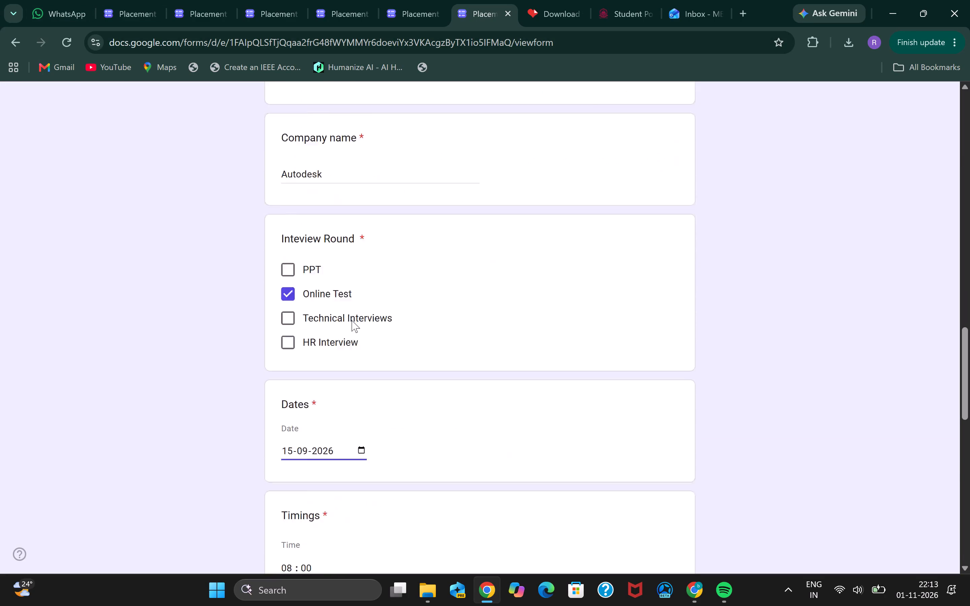
{"action": "scroll", "coordinate": [352, 320], "scroll_direction": "down", "scroll_amount": 5}
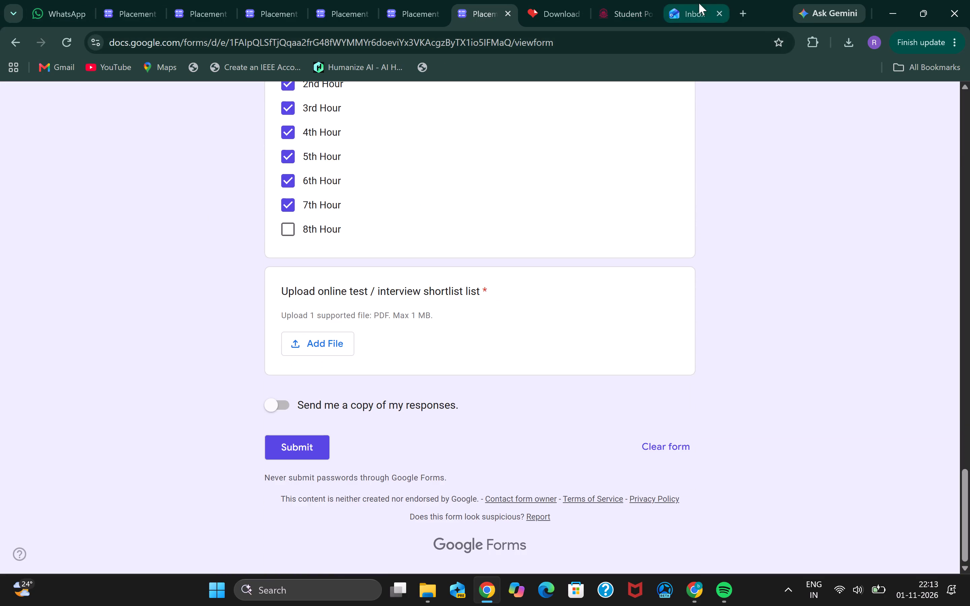
Open a new browser tab.
{"action": "left_click", "coordinate": [738, 15]}
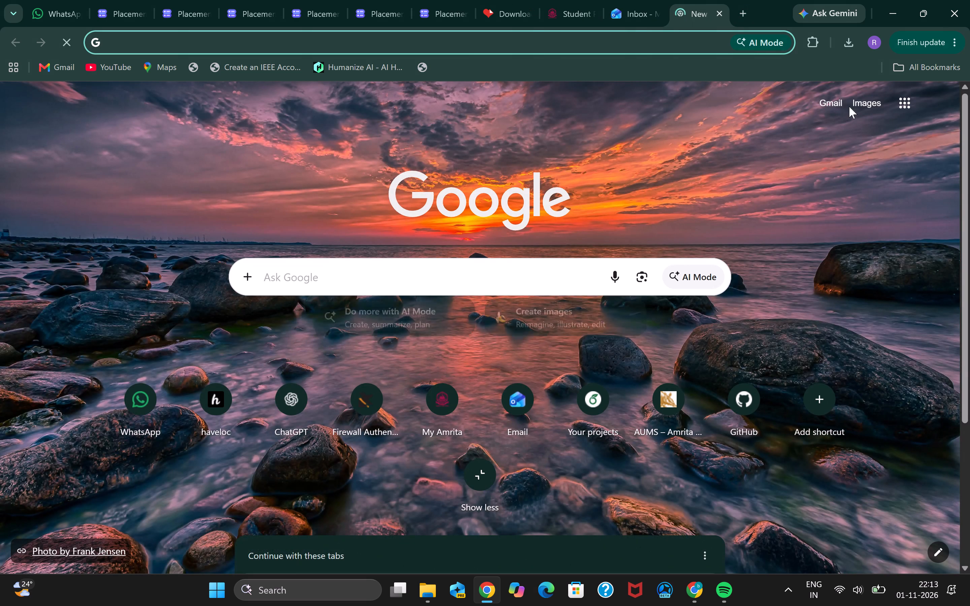
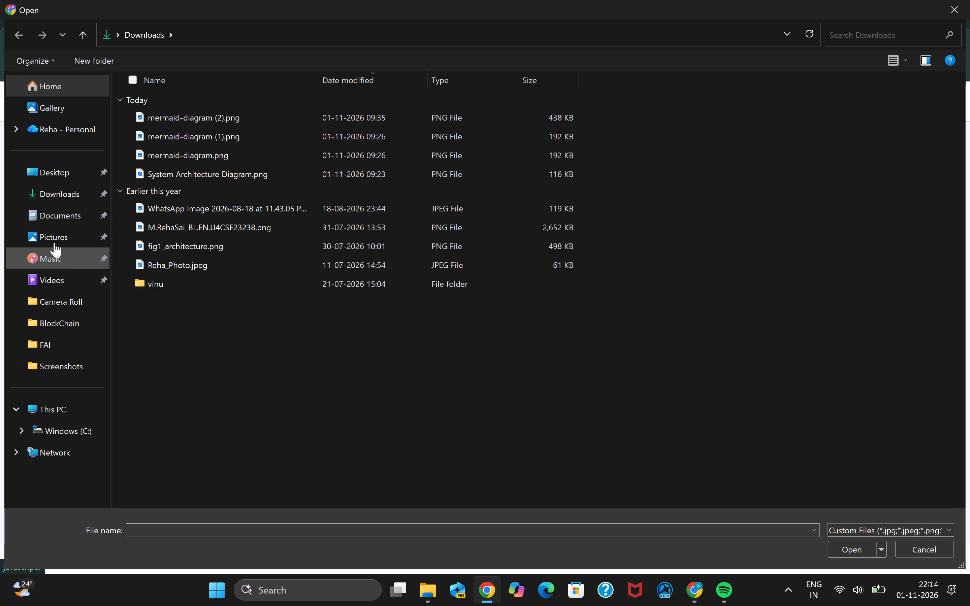
Add the latest screenshot, Screenshot 2026-11-01 221433.png from the Pictures Screenshots folder, to the image-to-PDF converter.
{"action": "left_click", "coordinate": [52, 196]}
{"action": "left_click", "coordinate": [48, 234]}
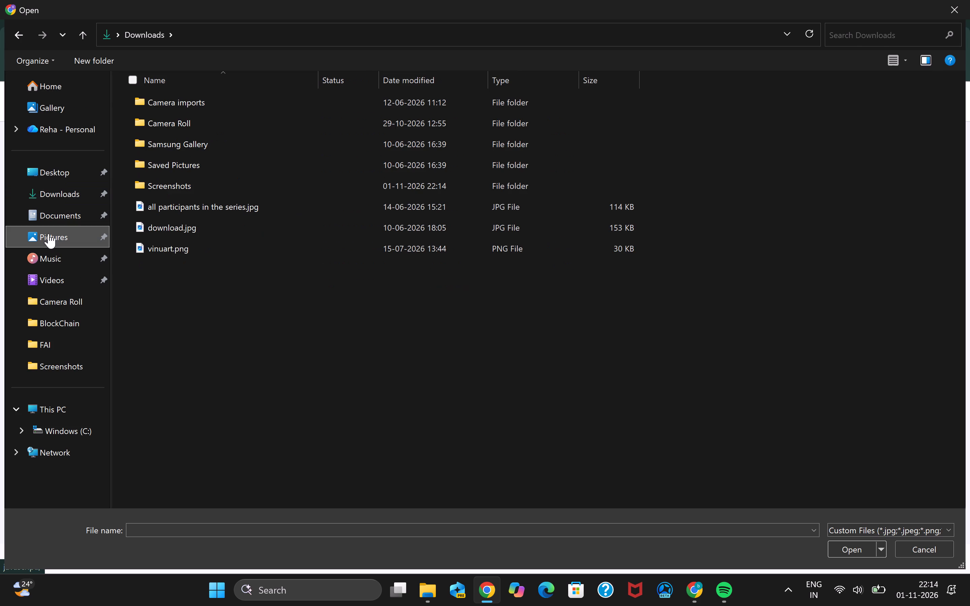
{"action": "left_click", "coordinate": [151, 194]}
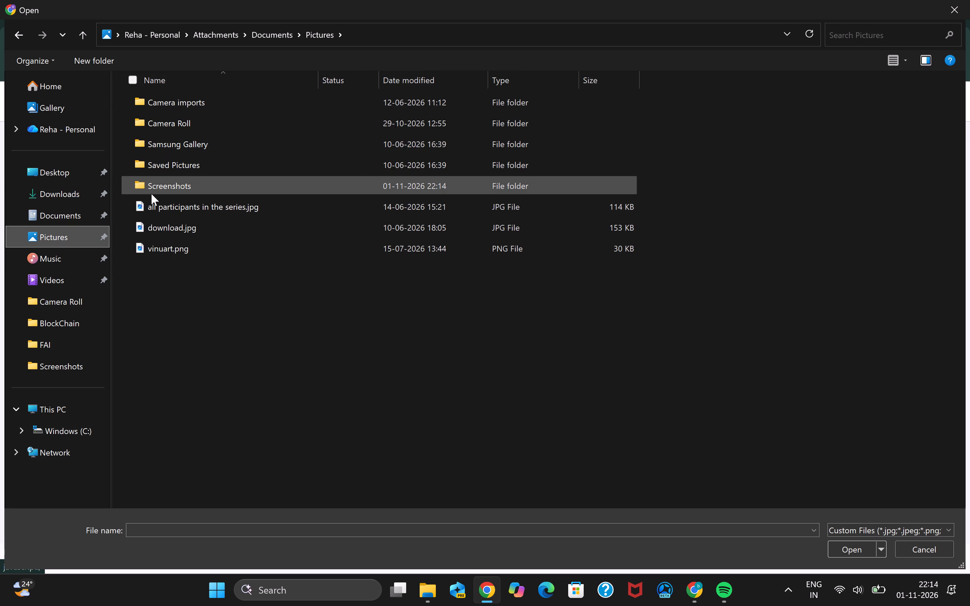
{"action": "double_click", "coordinate": [152, 192]}
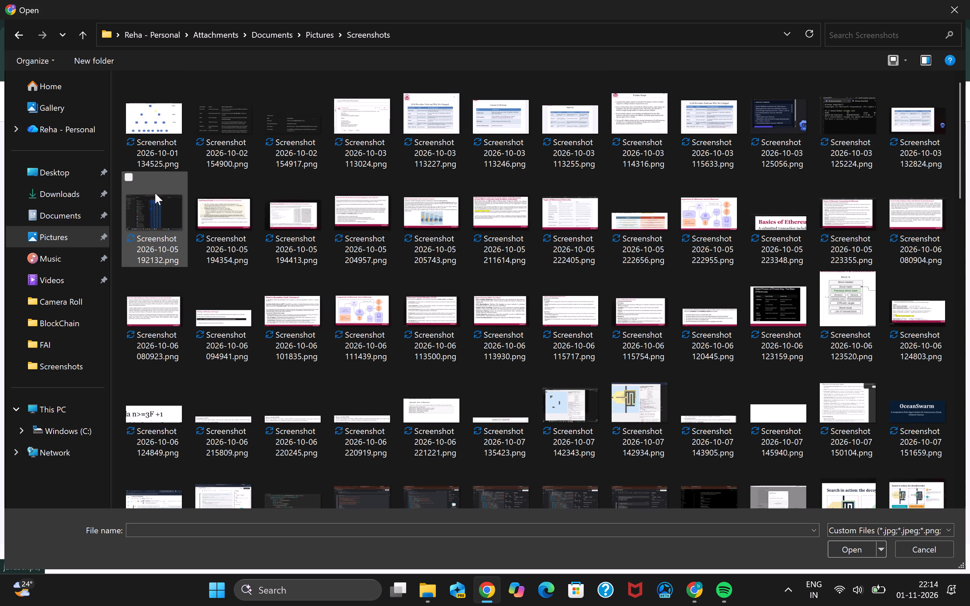
{"action": "scroll", "coordinate": [233, 365], "scroll_direction": "down", "scroll_amount": 20}
{"action": "scroll", "coordinate": [233, 365], "scroll_direction": "down", "scroll_amount": 20}
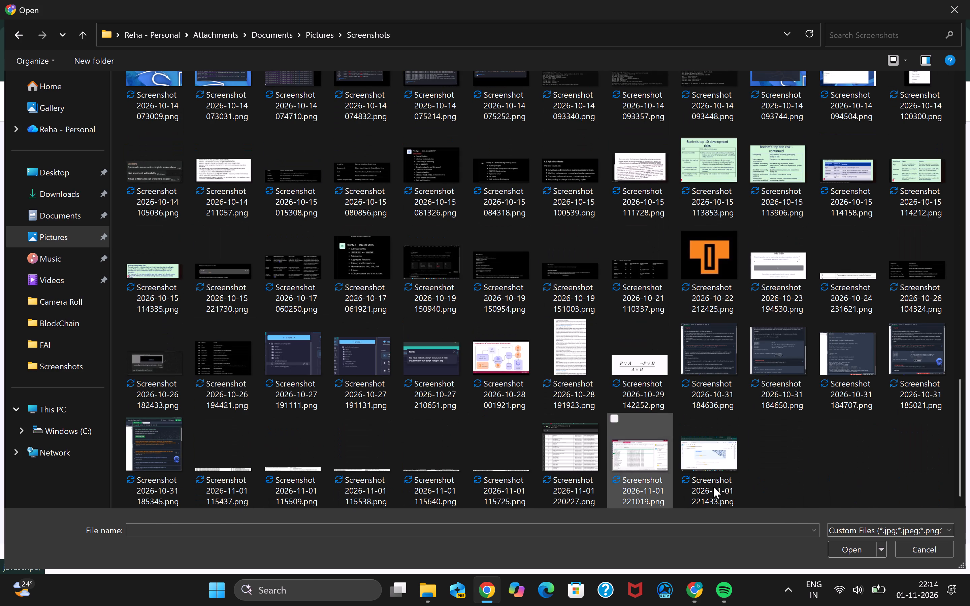
{"action": "left_click", "coordinate": [713, 486]}
{"action": "key", "text": "Return"}
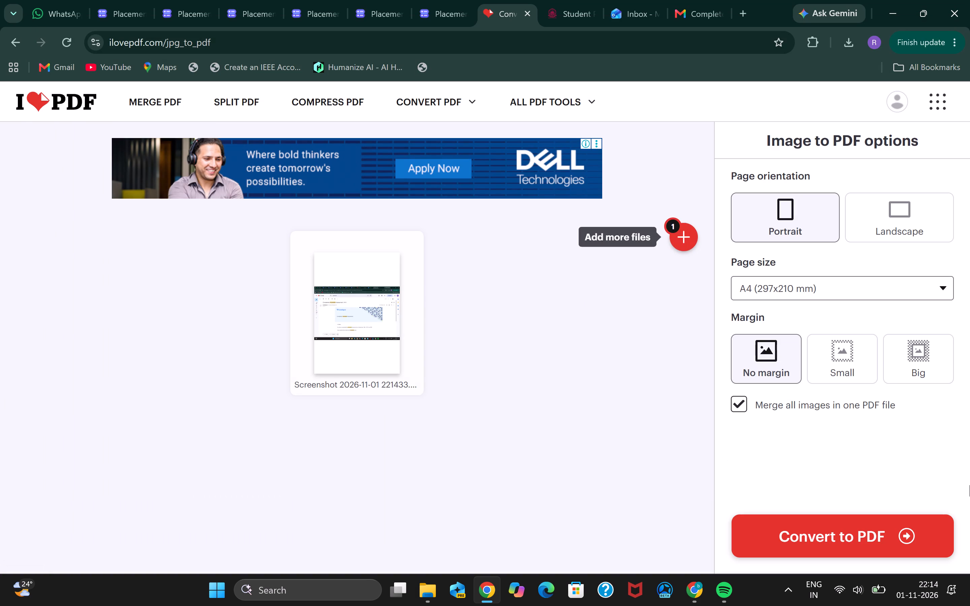
Convert the added screenshot to PDF with the existing page options and download the resulting file.
{"action": "left_click", "coordinate": [881, 530]}
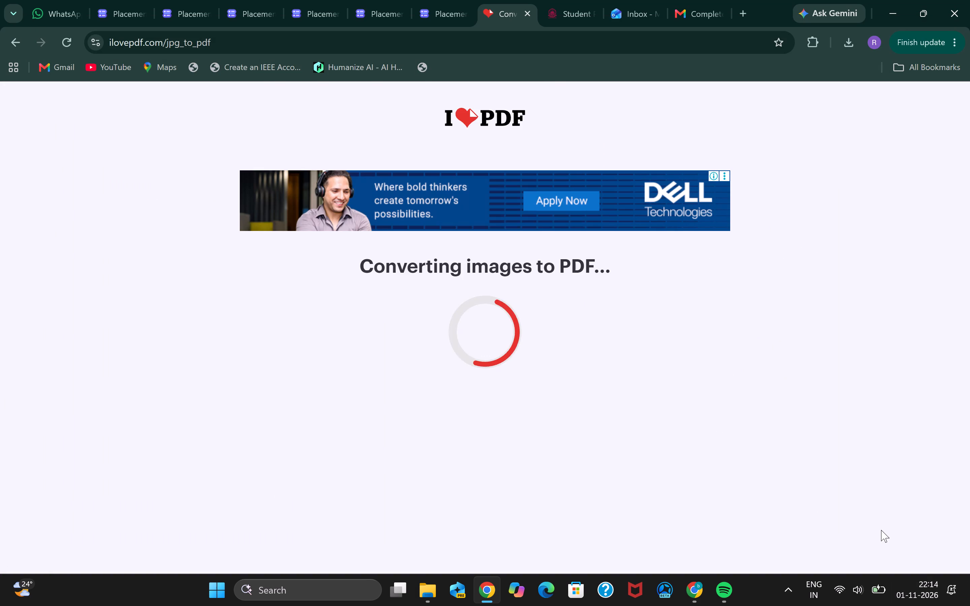
{"action": "left_click_drag", "start_coordinate": [478, 240], "coordinate": [476, 225]}
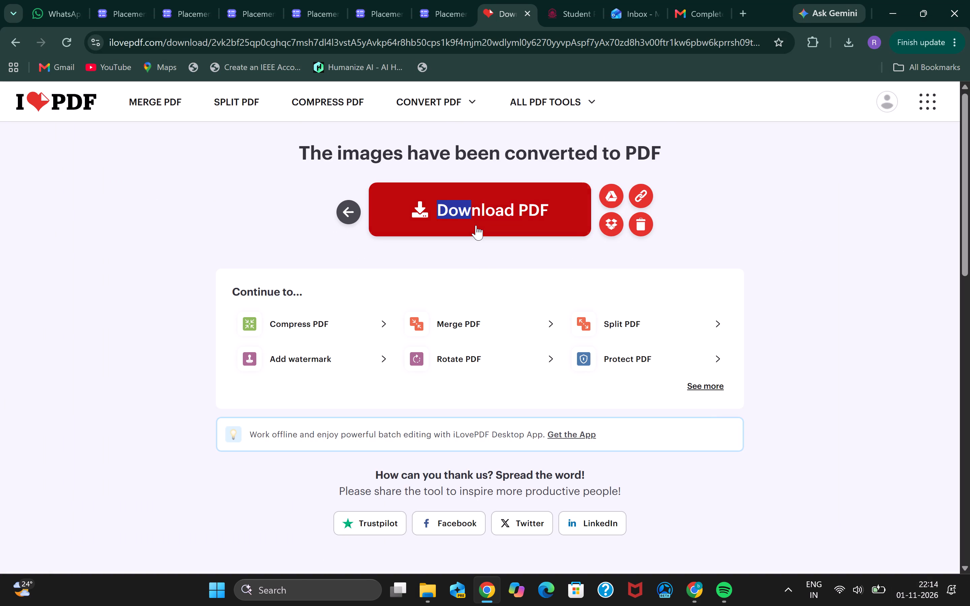
{"action": "left_click", "coordinate": [476, 225]}
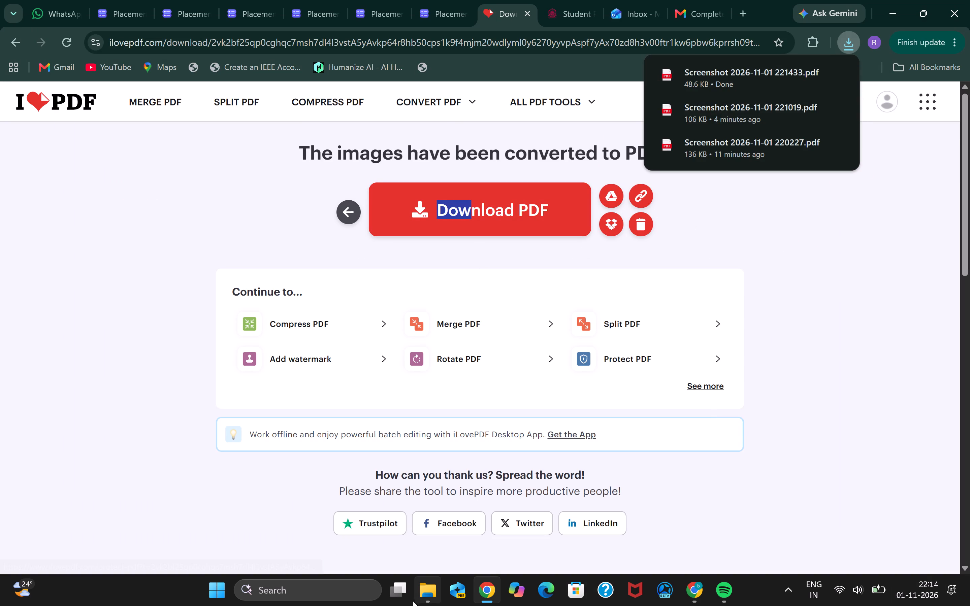
Switch to File Explorer and open the name of Screenshot 2026-11-01 221433.pdf in Downloads for renaming.
{"action": "left_click", "coordinate": [429, 599]}
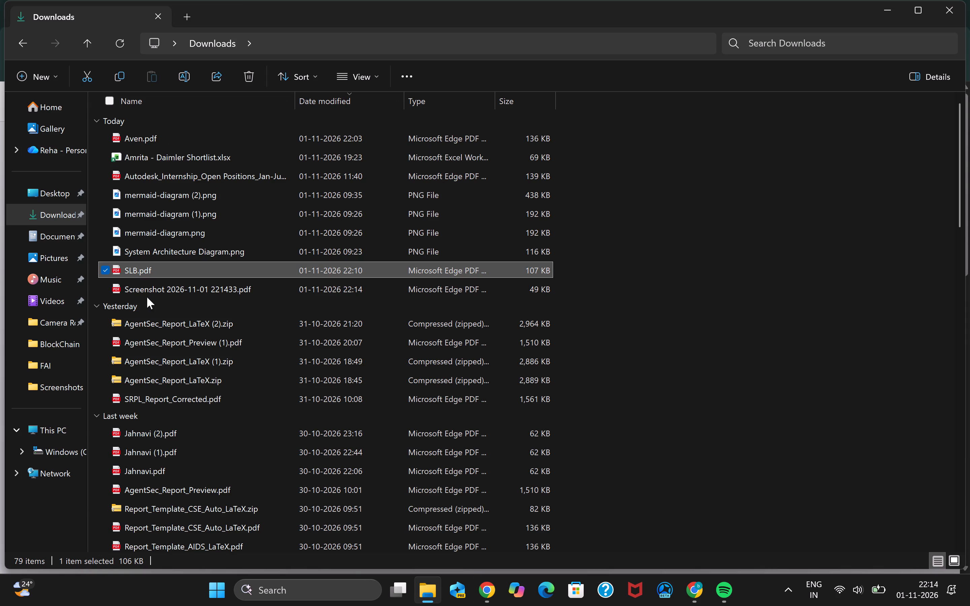
{"action": "left_click", "coordinate": [157, 287]}
{"action": "left_click", "coordinate": [182, 85]}
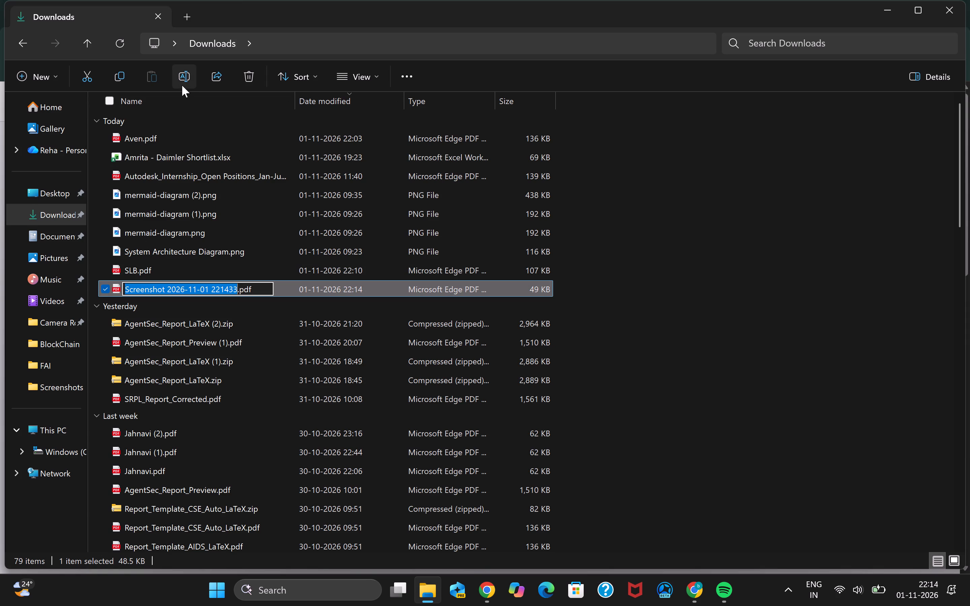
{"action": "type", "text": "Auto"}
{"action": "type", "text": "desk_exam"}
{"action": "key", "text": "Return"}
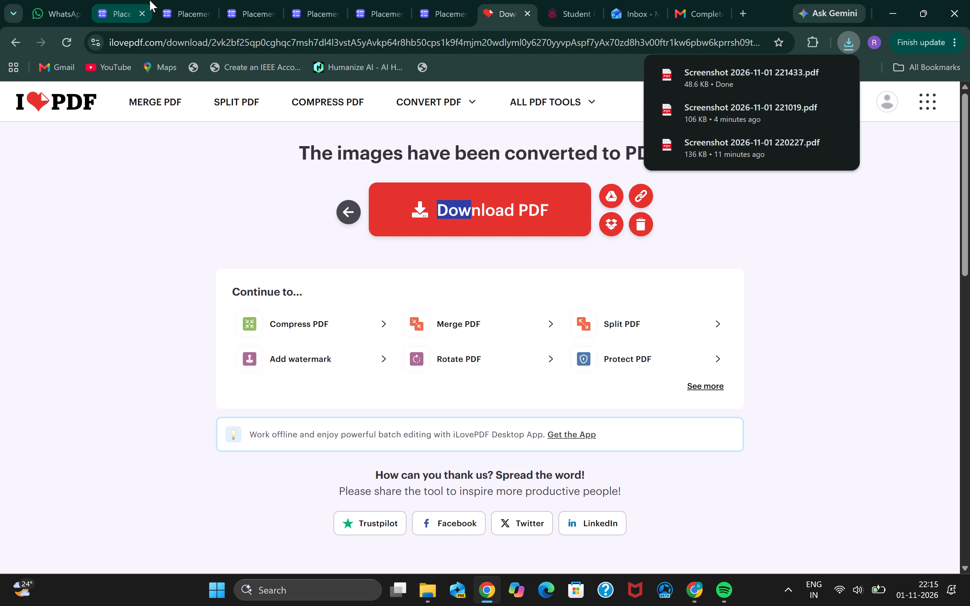
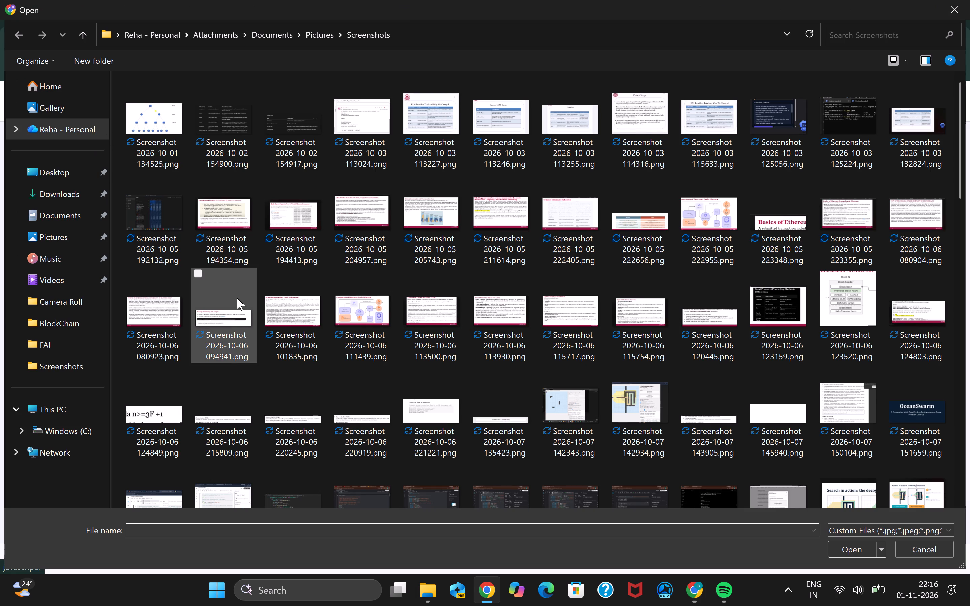
Convert Screenshot 2026-11-01 221614.png from the Pictures Screenshots folder to PDF with the existing page options and download the result.
{"action": "scroll", "coordinate": [237, 298], "scroll_direction": "down", "scroll_amount": 16}
{"action": "scroll", "coordinate": [559, 441], "scroll_direction": "down", "scroll_amount": 5}
{"action": "left_click", "coordinate": [762, 459]}
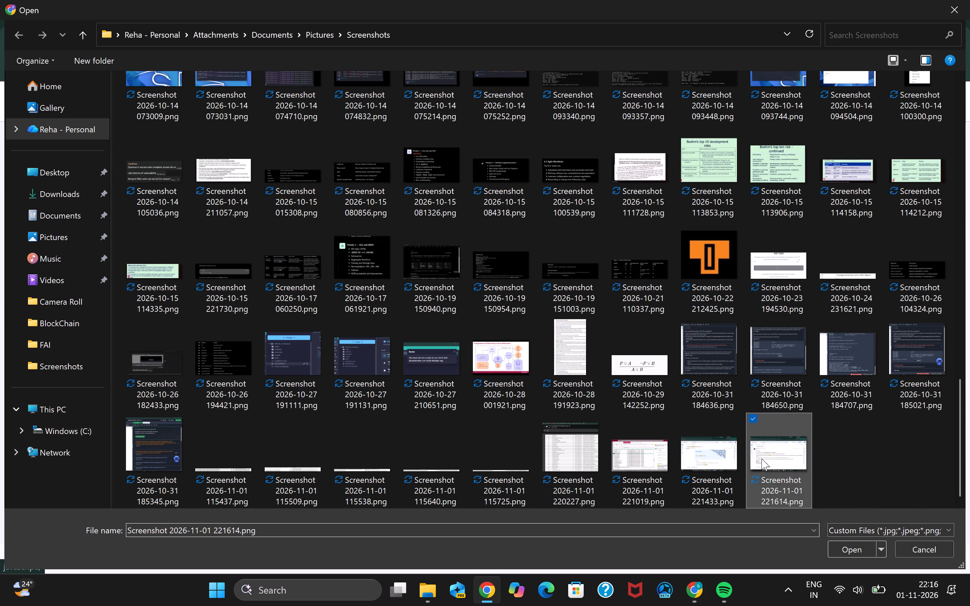
{"action": "key", "text": "Return"}
{"action": "left_click", "coordinate": [876, 524]}
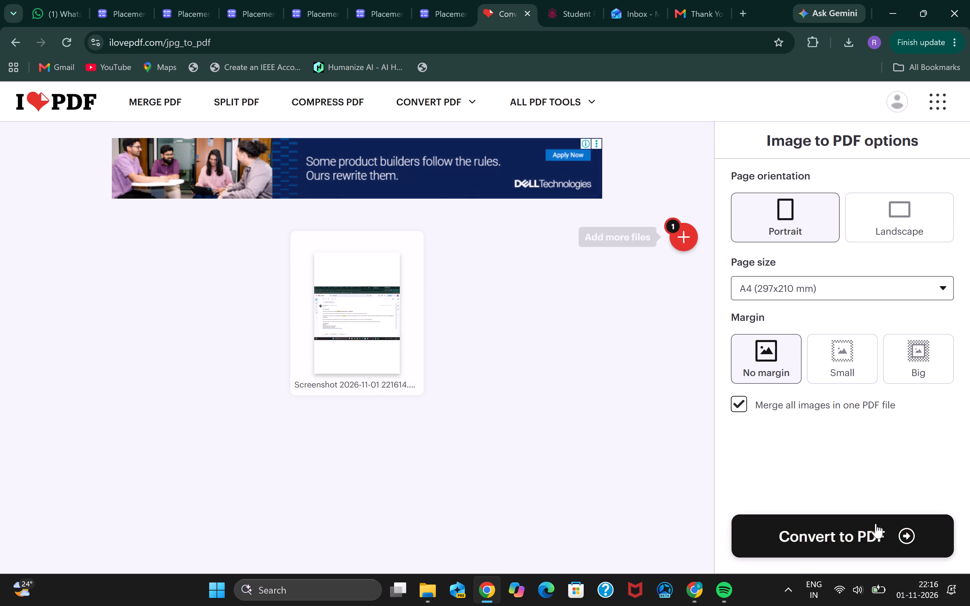
{"action": "left_click", "coordinate": [472, 234]}
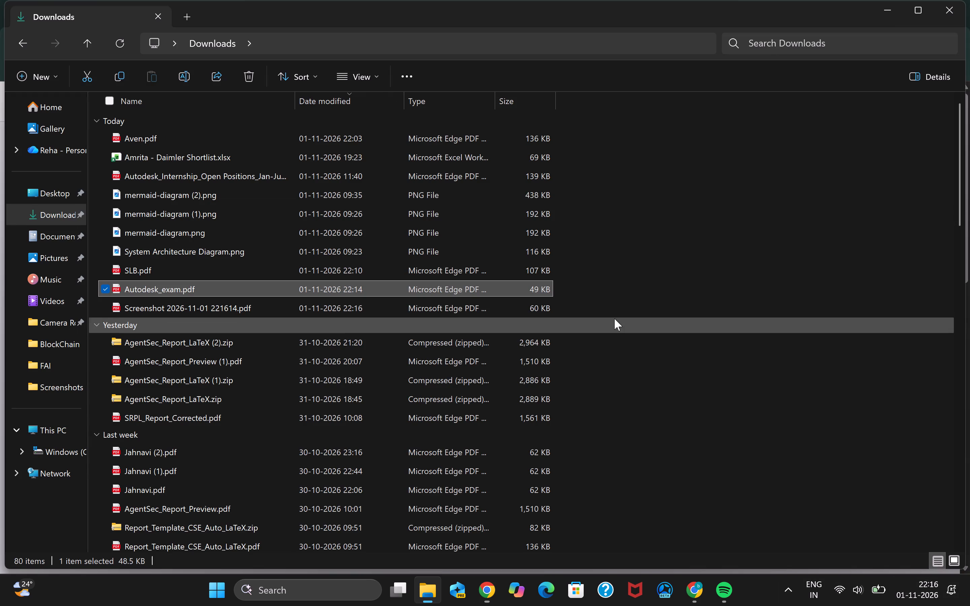
In File Explorer's Downloads folder, rename Screenshot 2026-11-01 221614.pdf as Autodesk_openhouse.
{"action": "scroll", "coordinate": [131, 313], "scroll_direction": "up", "scroll_amount": 2}
{"action": "left_click", "coordinate": [152, 304]}
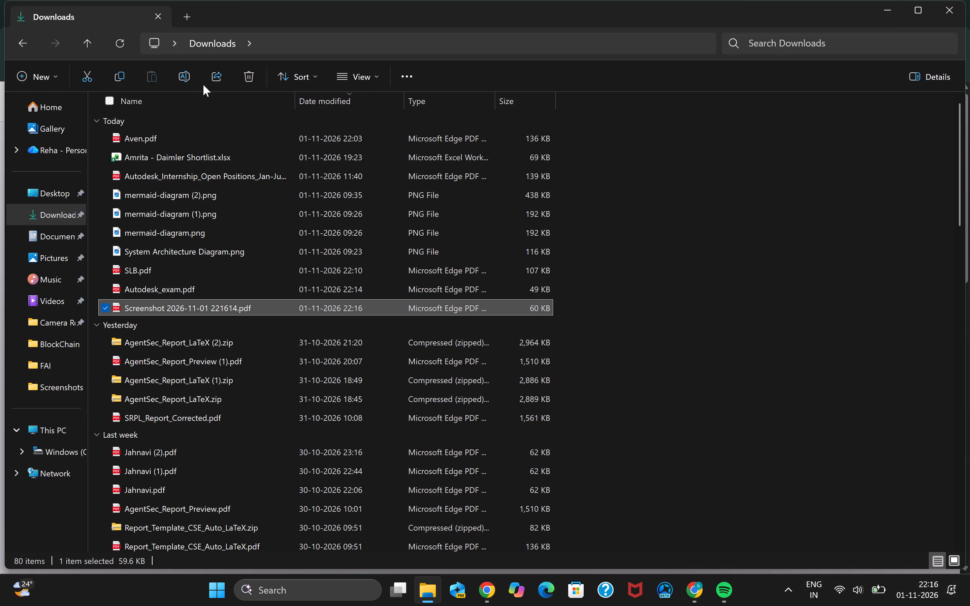
{"action": "left_click", "coordinate": [189, 79]}
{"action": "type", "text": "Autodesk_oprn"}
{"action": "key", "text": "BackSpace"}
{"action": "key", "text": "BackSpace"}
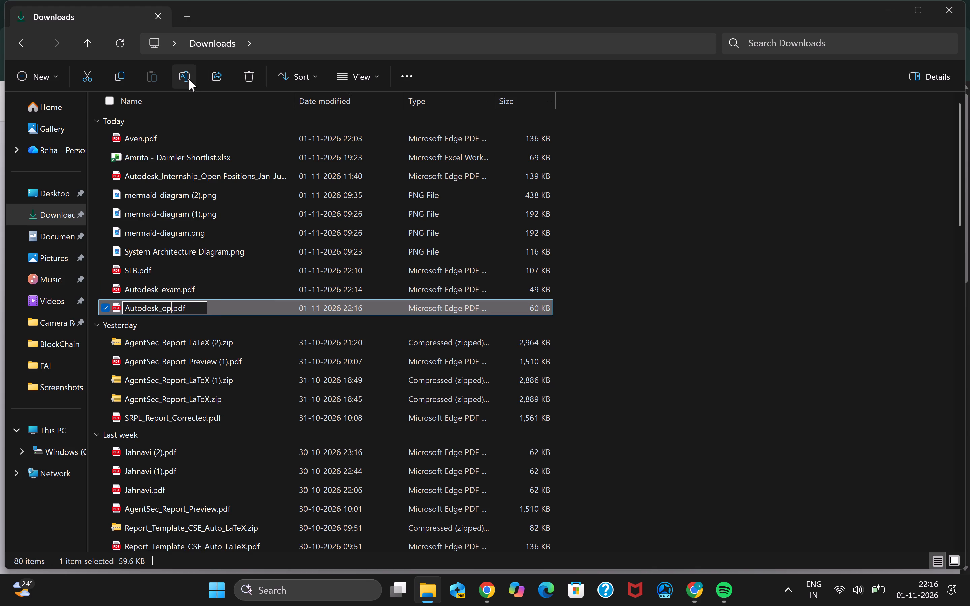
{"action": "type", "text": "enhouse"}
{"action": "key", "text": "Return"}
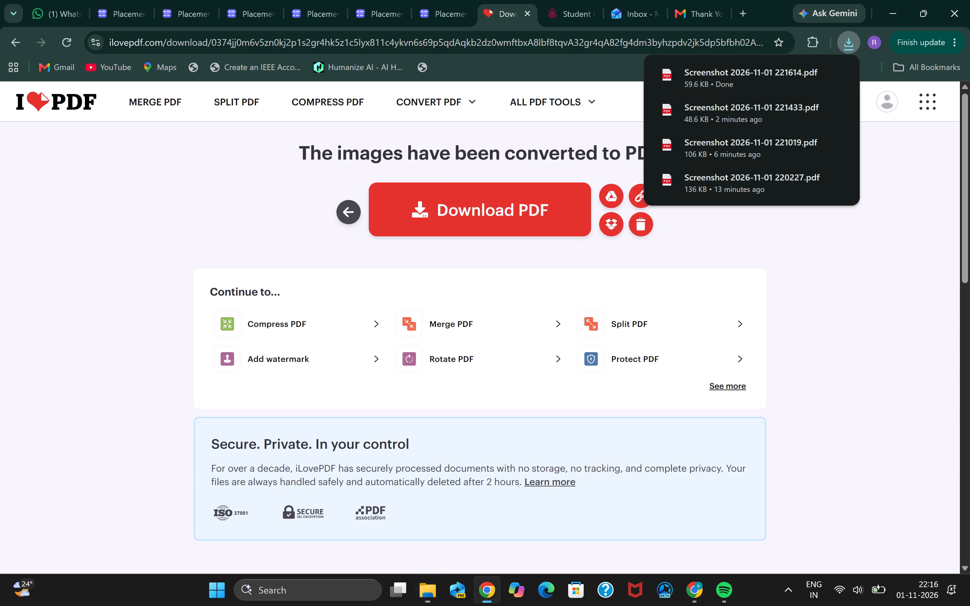
Back in the browser, return the image-to-PDF converter to its empty JPG to PDF start page.
{"action": "left_click", "coordinate": [356, 206]}
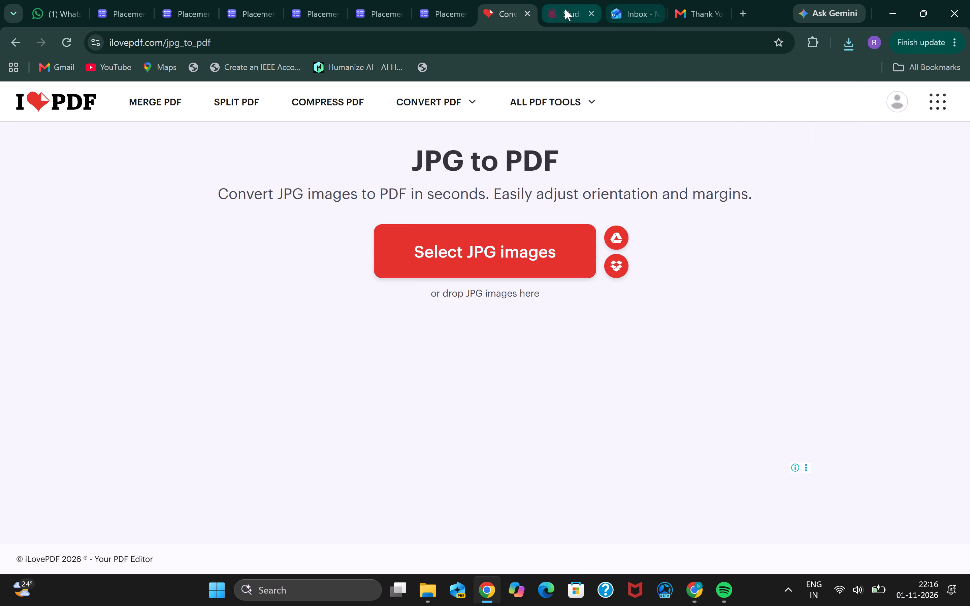
{"action": "left_click", "coordinate": [565, 9]}
{"action": "left_click", "coordinate": [512, 15]}
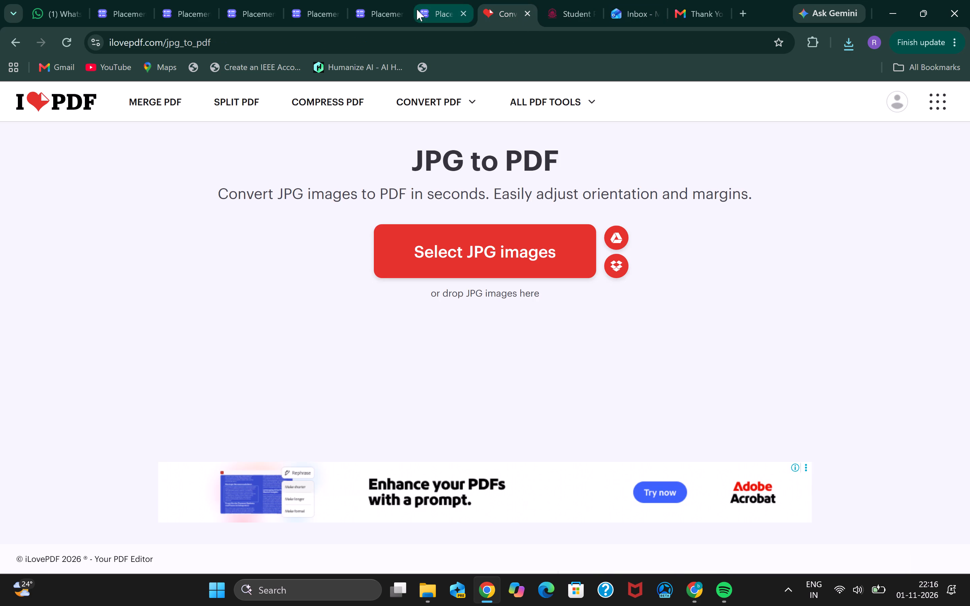
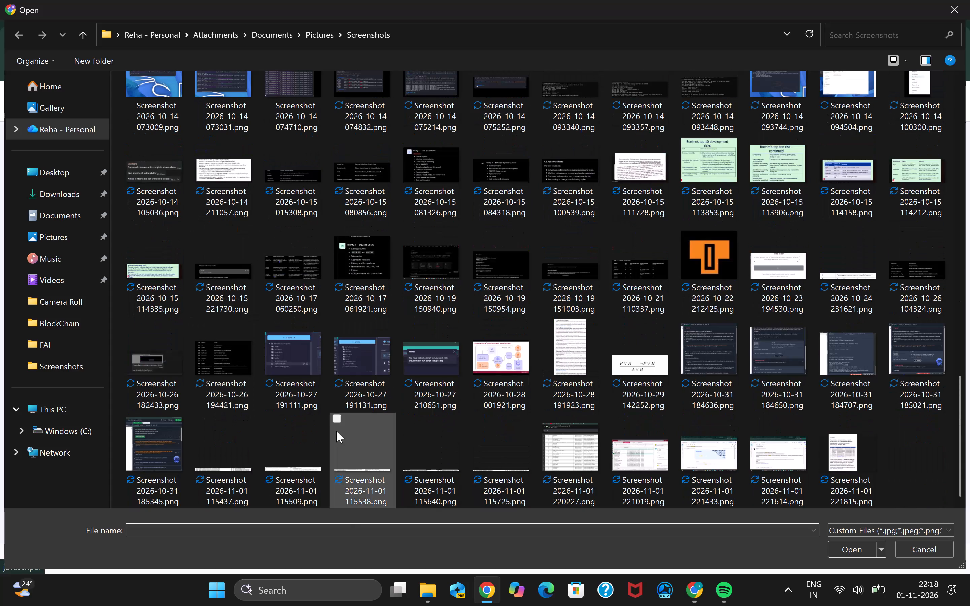
Convert Screenshot 2026-11-01 221815.png to PDF with the existing page options and download the resulting file.
{"action": "scroll", "coordinate": [336, 431], "scroll_direction": "down", "scroll_amount": 7}
{"action": "left_click", "coordinate": [859, 456]}
{"action": "key", "text": "Return"}
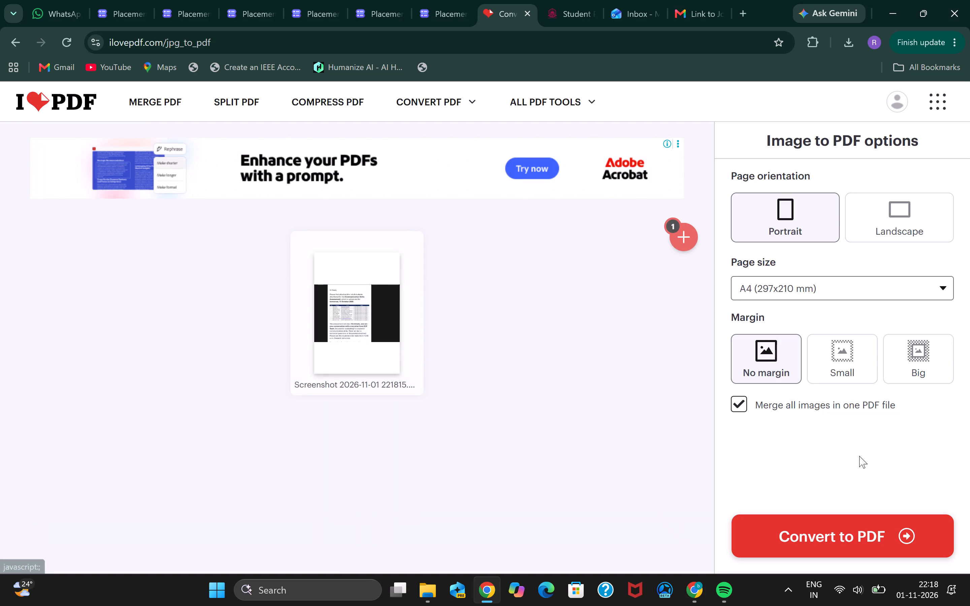
{"action": "left_click", "coordinate": [885, 540]}
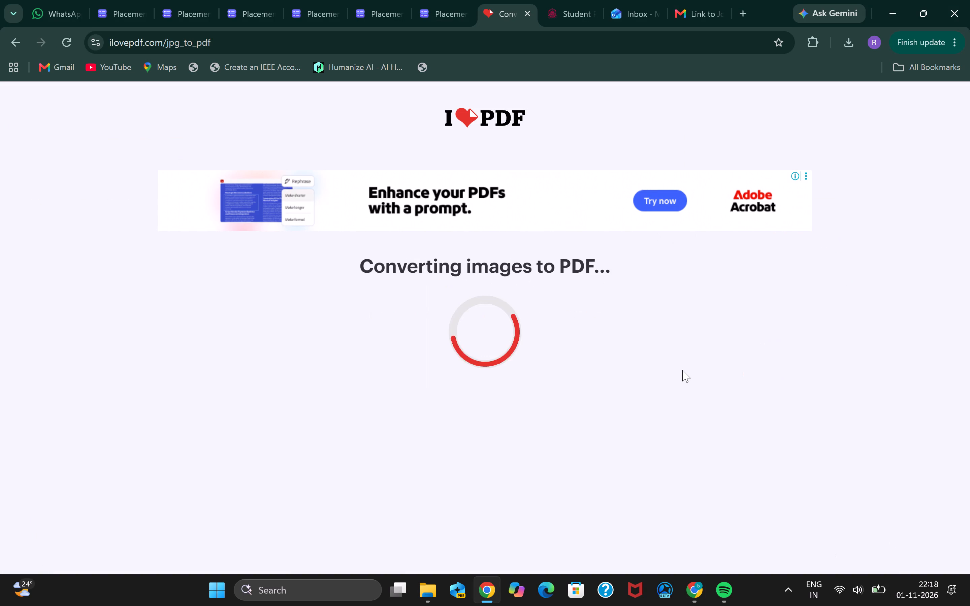
{"action": "left_click", "coordinate": [447, 214]}
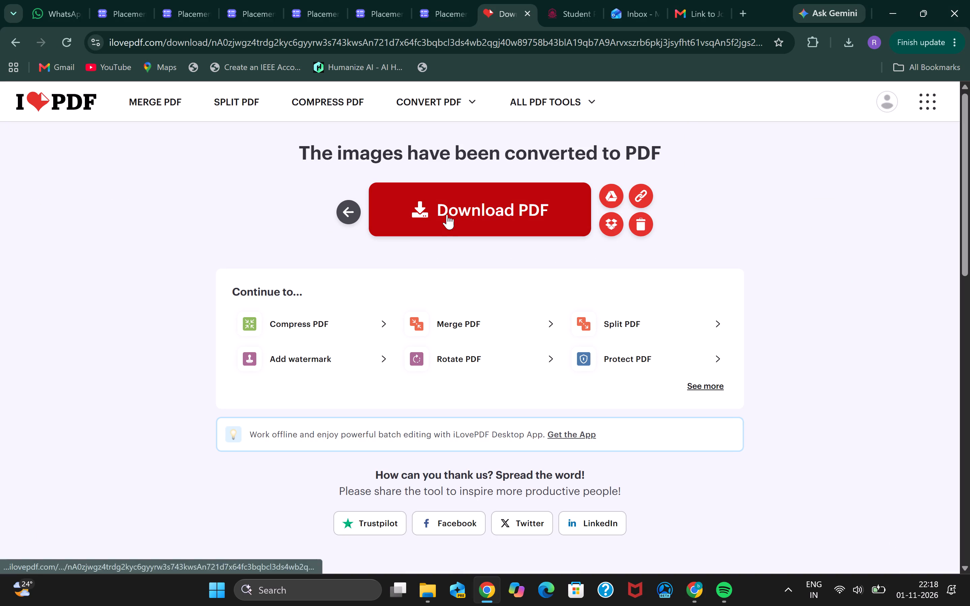
Switch to File Explorer and rename Screenshot 2026-11-01 221815.pdf in Downloads, entering a name that starts with Autodesk_communi.
{"action": "left_click", "coordinate": [421, 605]}
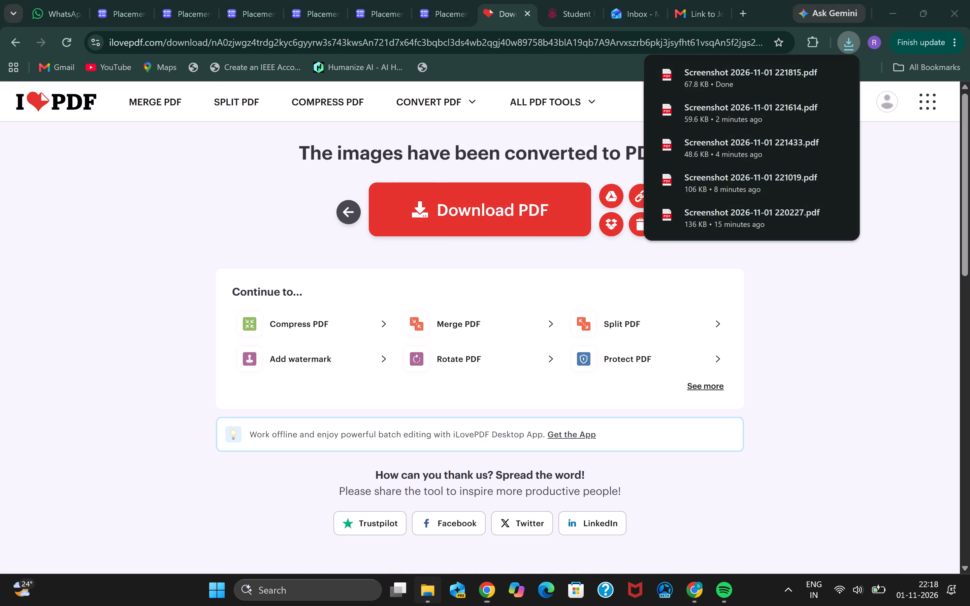
{"action": "left_click", "coordinate": [174, 335]}
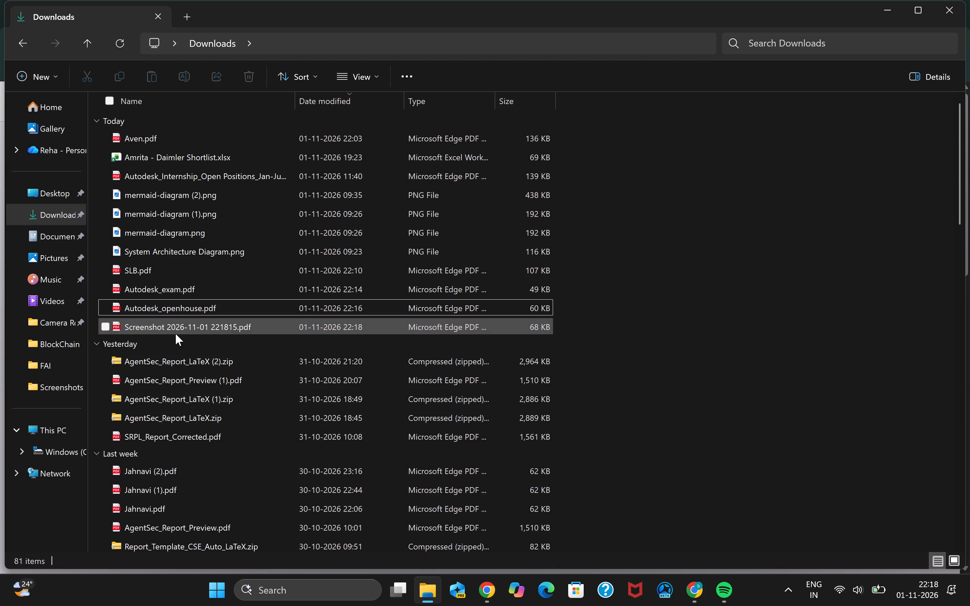
{"action": "left_click", "coordinate": [175, 334]}
{"action": "left_click", "coordinate": [181, 71]}
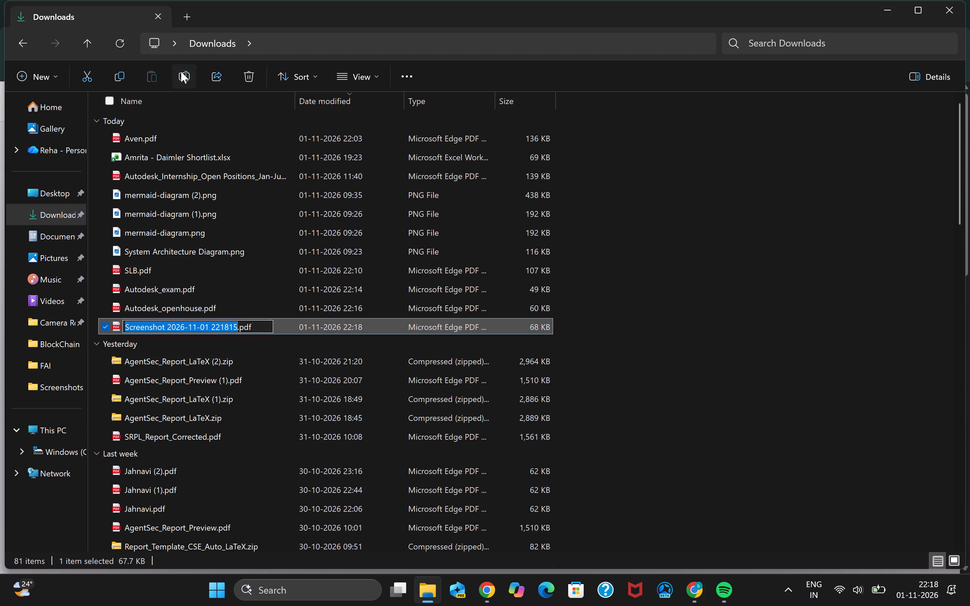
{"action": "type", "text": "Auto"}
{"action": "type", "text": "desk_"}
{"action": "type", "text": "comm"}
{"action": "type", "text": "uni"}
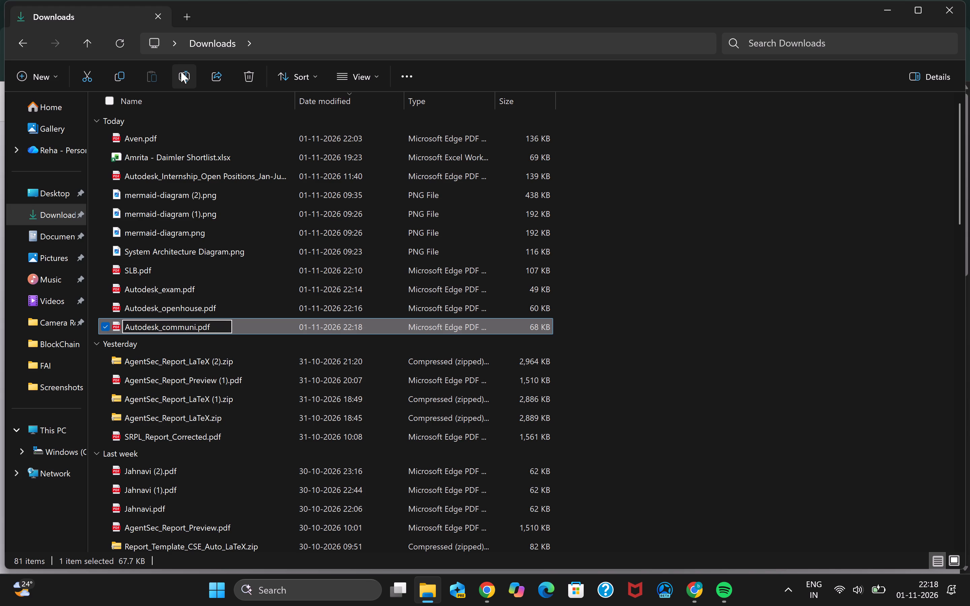
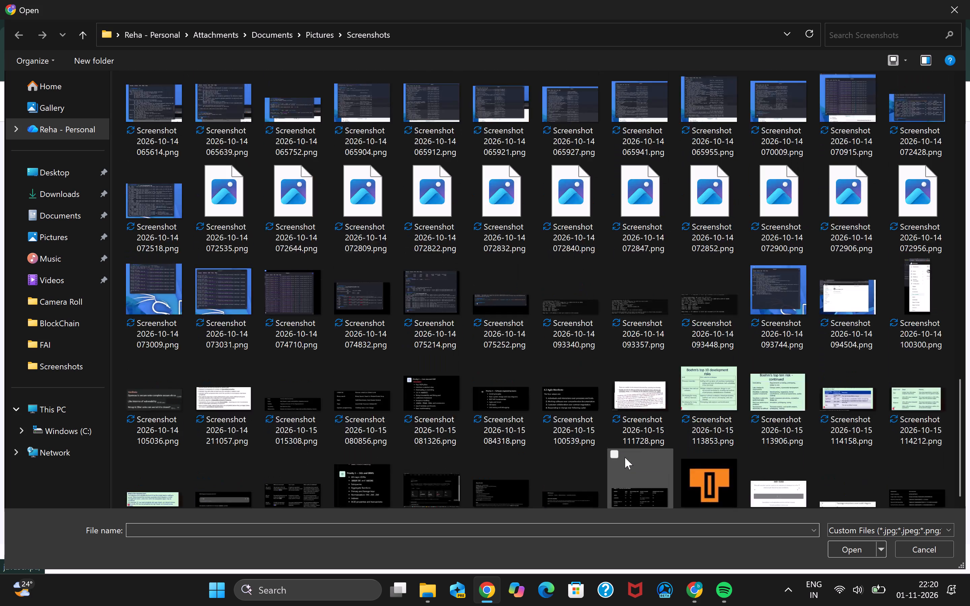
{"action": "scroll", "coordinate": [625, 457], "scroll_direction": "down", "scroll_amount": 14}
{"action": "left_click", "coordinate": [894, 481]}
{"action": "key", "text": "Return"}
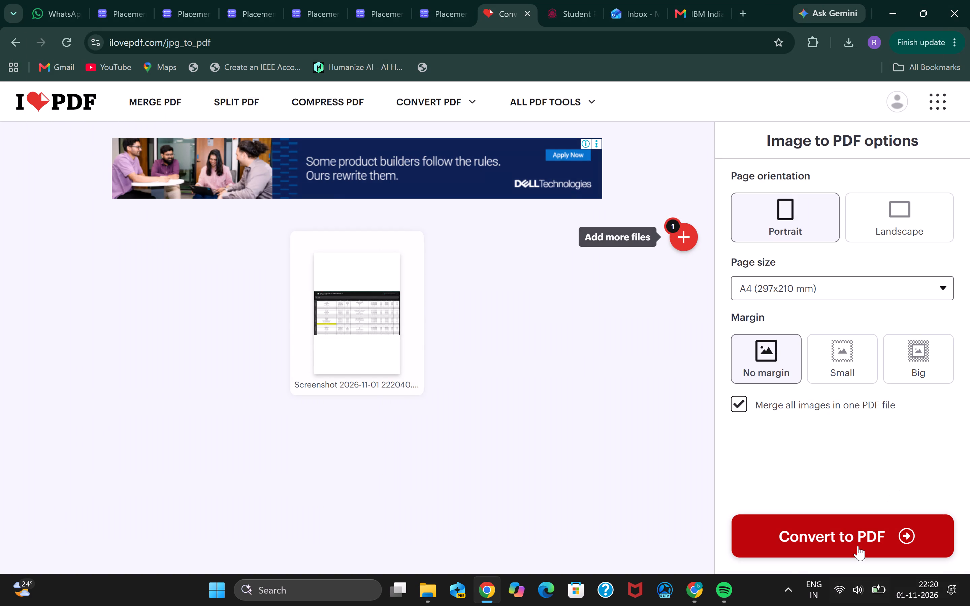
Convert the added screenshot to PDF with the existing page options and download the resulting file.
{"action": "left_click", "coordinate": [858, 546]}
{"action": "left_click", "coordinate": [451, 229]}
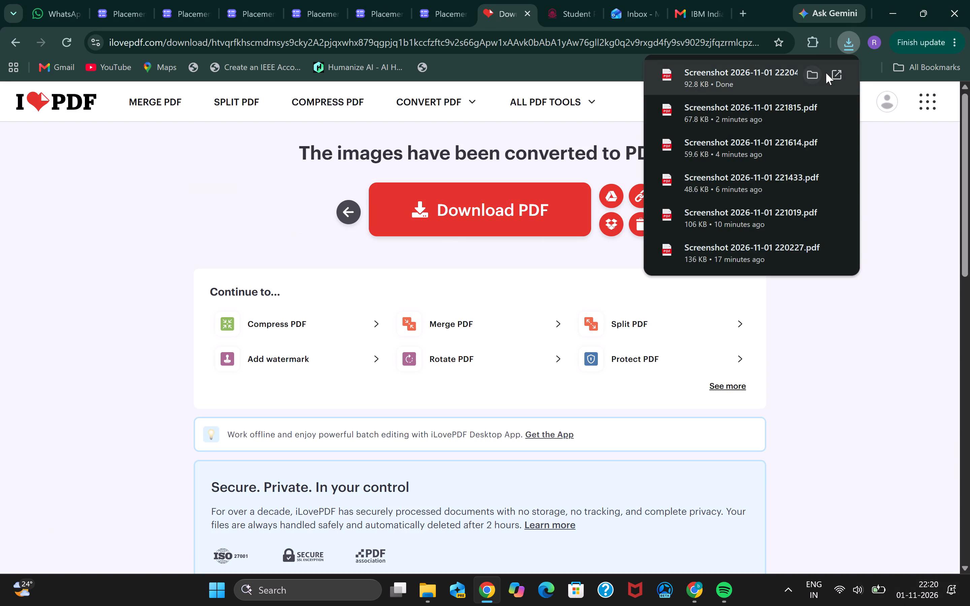
Switch to File Explorer and rename Screenshot 2026-11-01 222040.pdf in Downloads as IBM.
{"action": "left_click", "coordinate": [426, 589]}
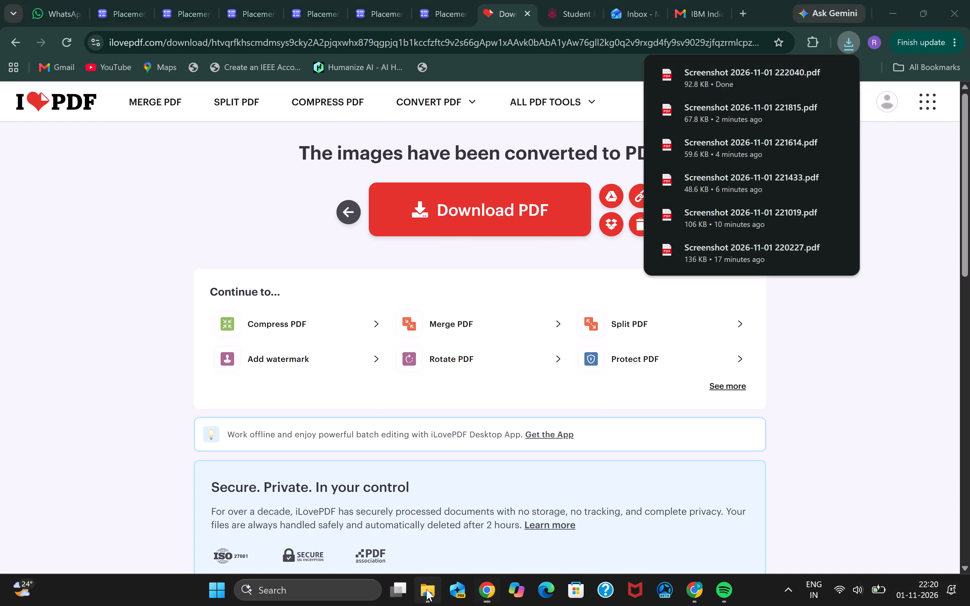
{"action": "left_click", "coordinate": [168, 340]}
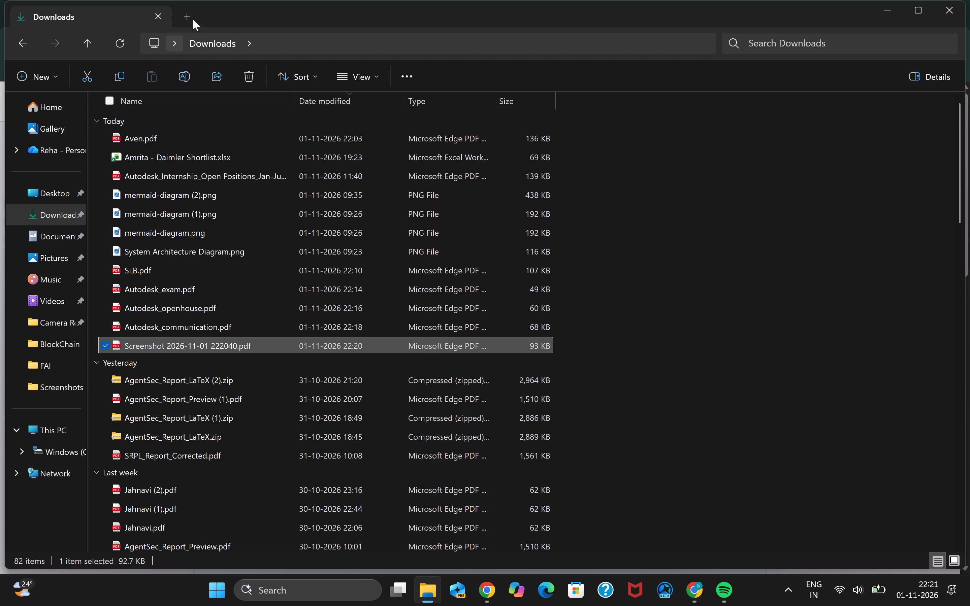
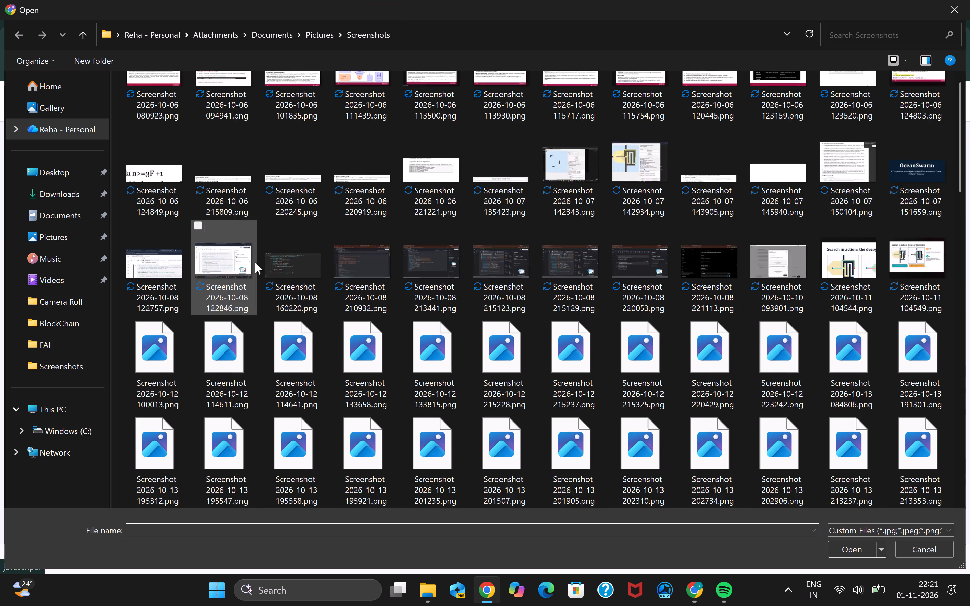
Add Screenshot 2026-11-01 222147.png from the Pictures Screenshots folder to the image-to-PDF converter.
{"action": "scroll", "coordinate": [255, 262], "scroll_direction": "down", "scroll_amount": 20}
{"action": "scroll", "coordinate": [255, 262], "scroll_direction": "down", "scroll_amount": 6}
{"action": "left_click", "coordinate": [163, 480]}
{"action": "key", "text": "Return"}
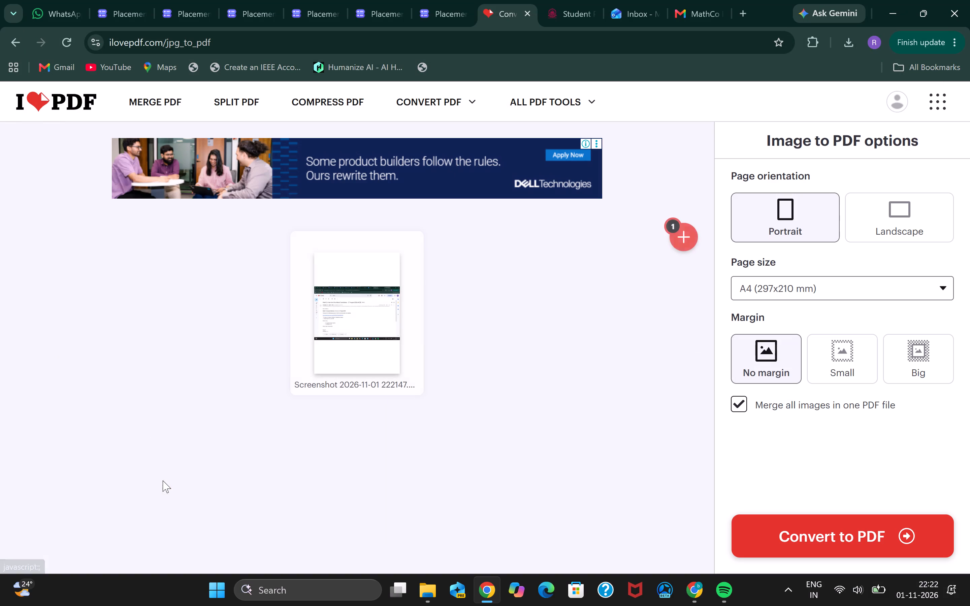
Convert the added screenshot to PDF with the existing page options and download the resulting file.
{"action": "left_click", "coordinate": [778, 541]}
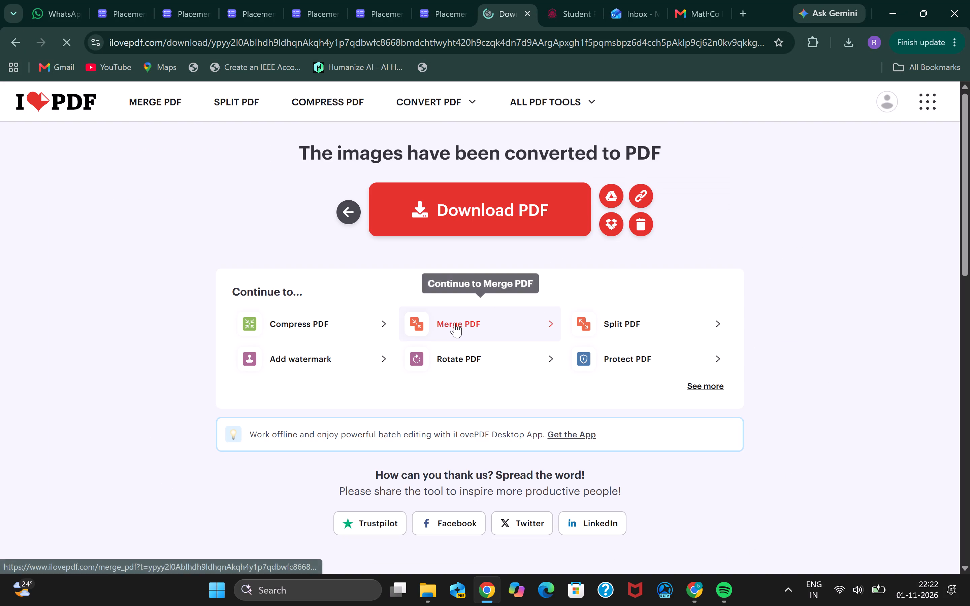
{"action": "left_click", "coordinate": [423, 209]}
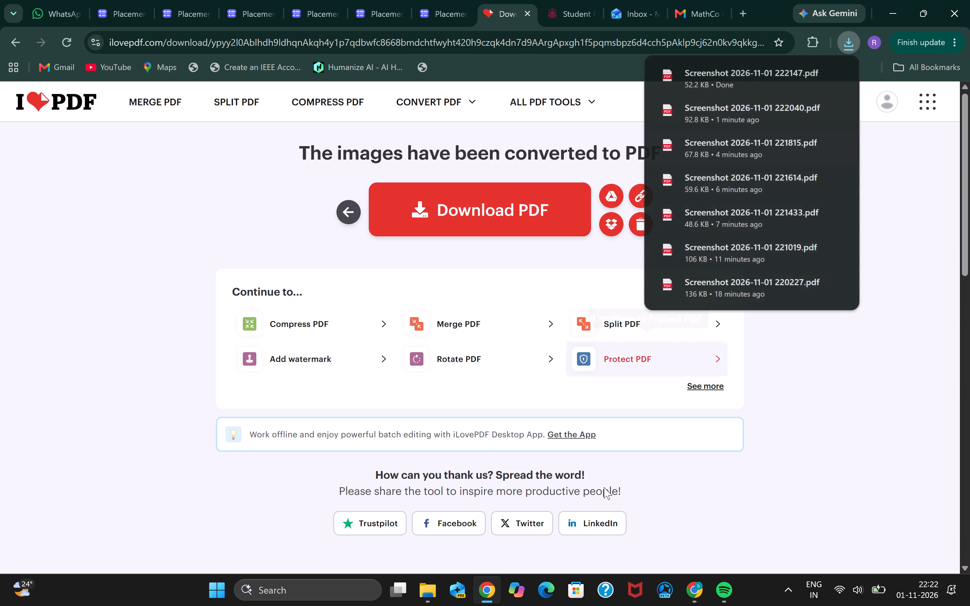
Switch to File Explorer and rename Screenshot 2026-11-01 222147.pdf in Downloads as Mathco.pdf.
{"action": "left_click", "coordinate": [418, 605]}
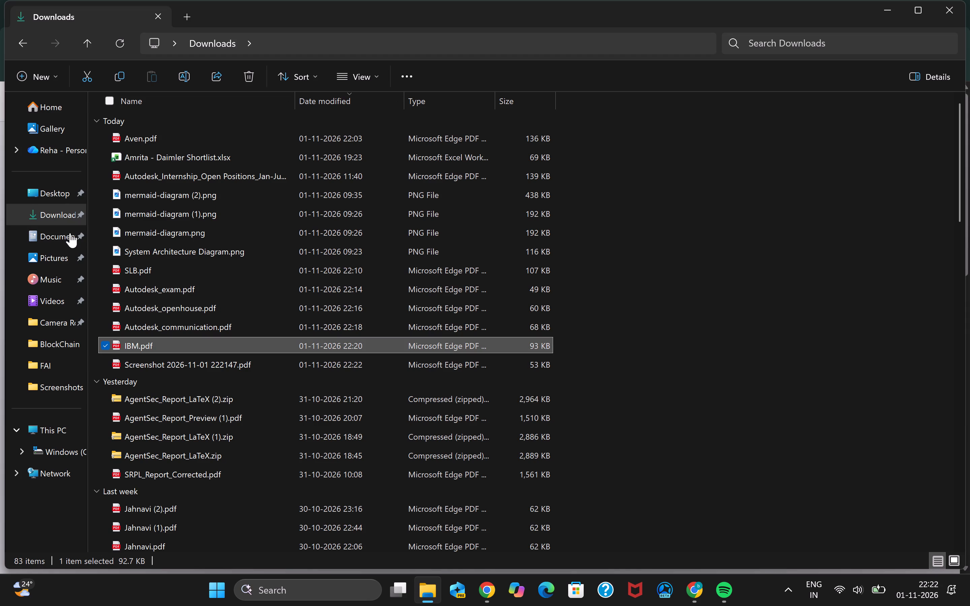
{"action": "left_click", "coordinate": [161, 368]}
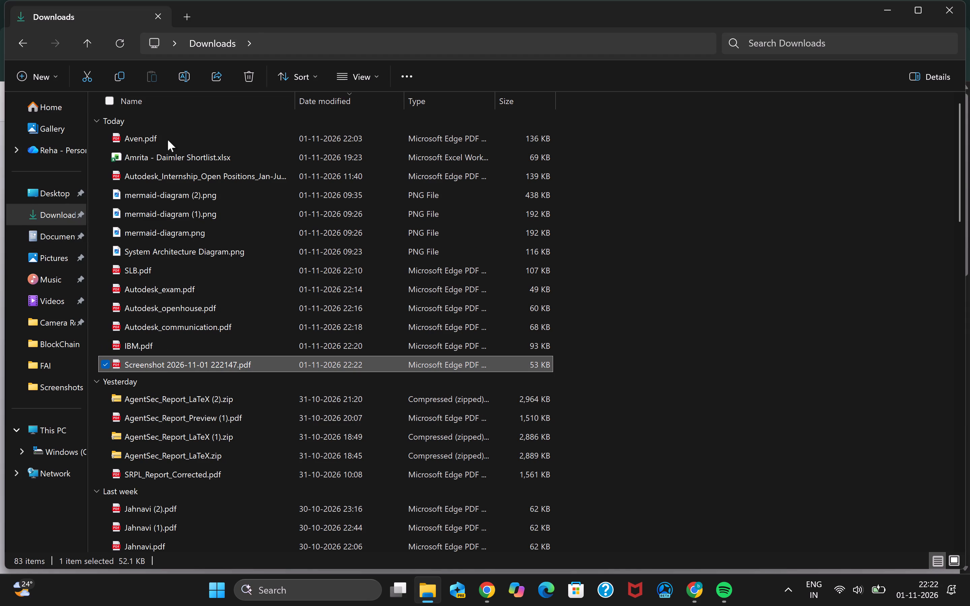
{"action": "left_click", "coordinate": [186, 70]}
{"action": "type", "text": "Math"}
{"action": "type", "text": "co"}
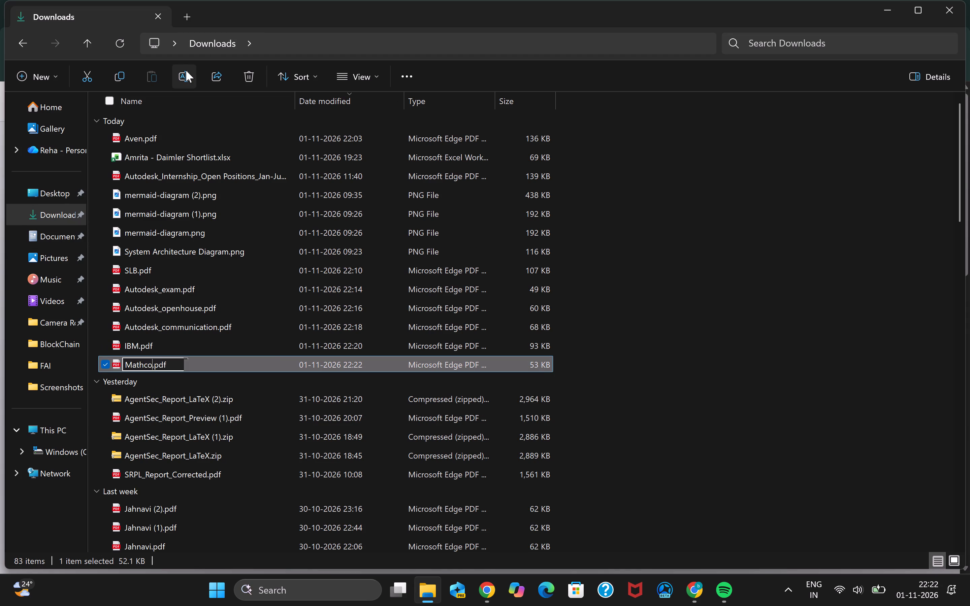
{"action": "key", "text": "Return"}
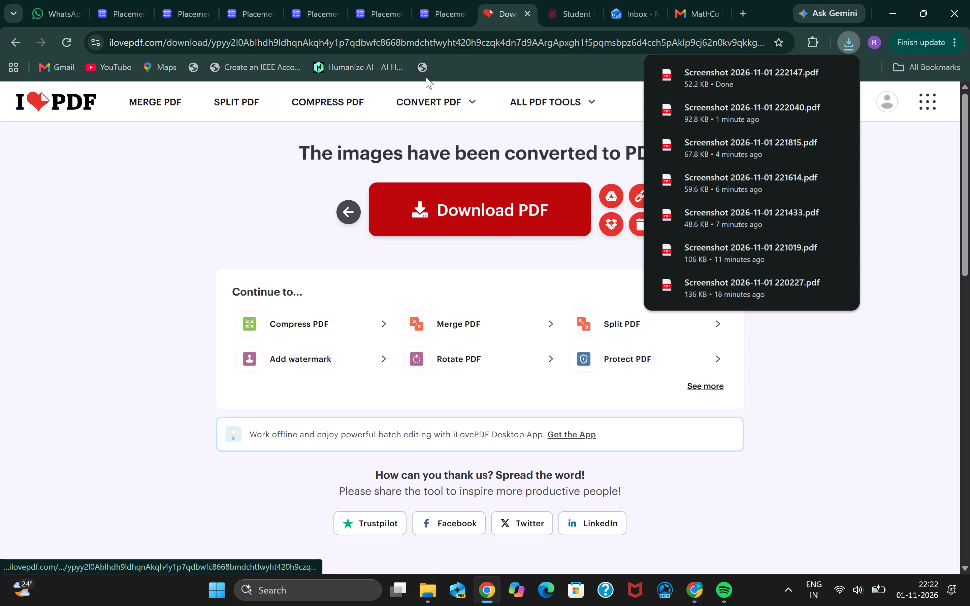
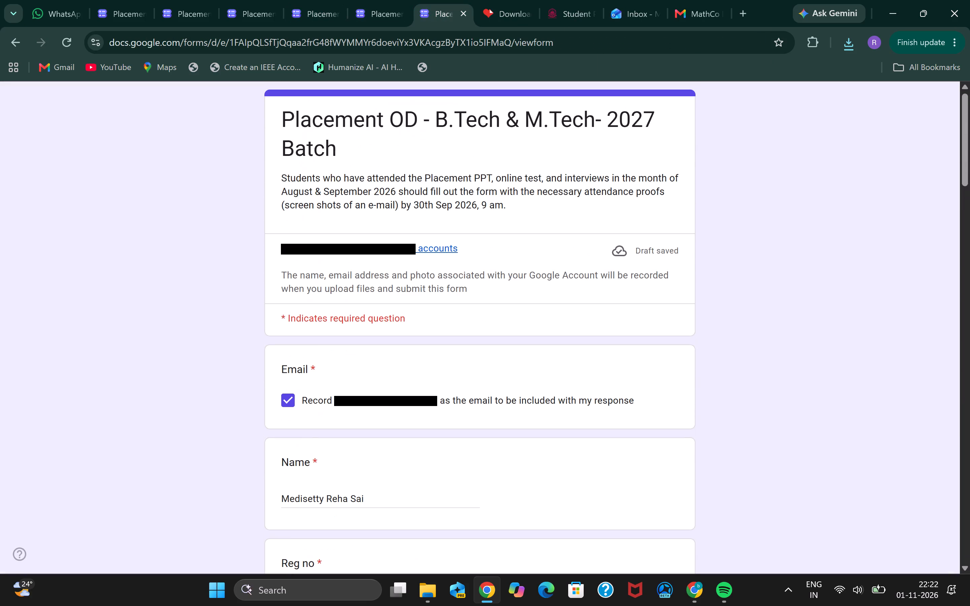
Add the 8th Hour to the requested OD hours in the Autodesk Online Test form dated 15-09-2026.
{"action": "scroll", "coordinate": [317, 311], "scroll_direction": "up", "scroll_amount": 2}
{"action": "scroll", "coordinate": [317, 311], "scroll_direction": "down", "scroll_amount": 3}
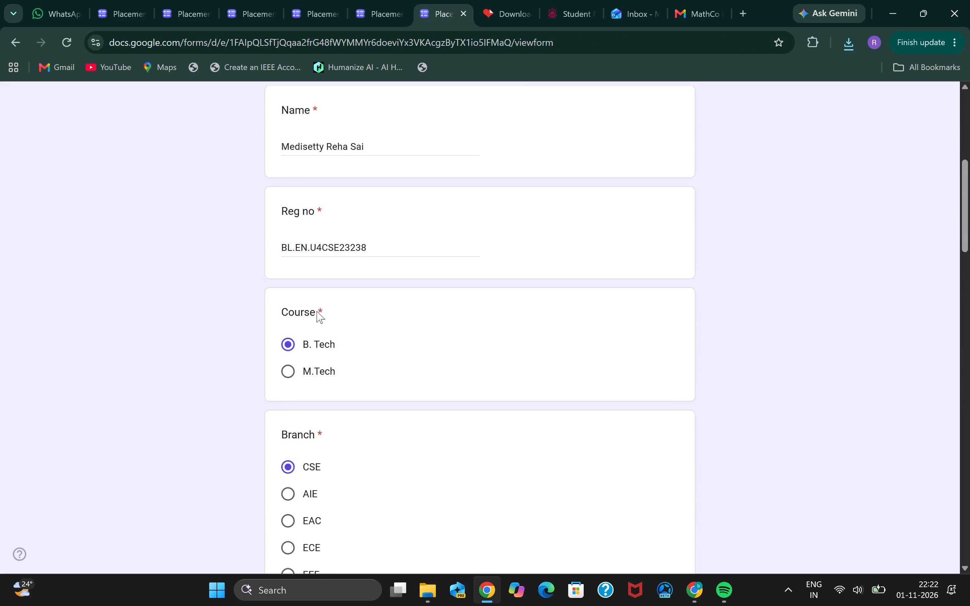
{"action": "scroll", "coordinate": [317, 311], "scroll_direction": "down", "scroll_amount": 6}
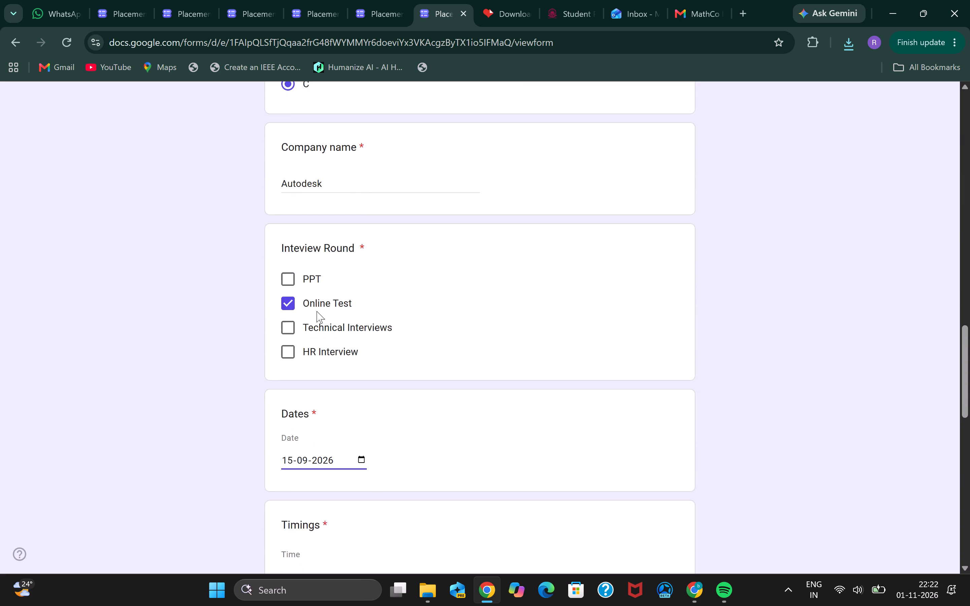
{"action": "scroll", "coordinate": [317, 311], "scroll_direction": "down", "scroll_amount": 2}
{"action": "left_click", "coordinate": [280, 360]}
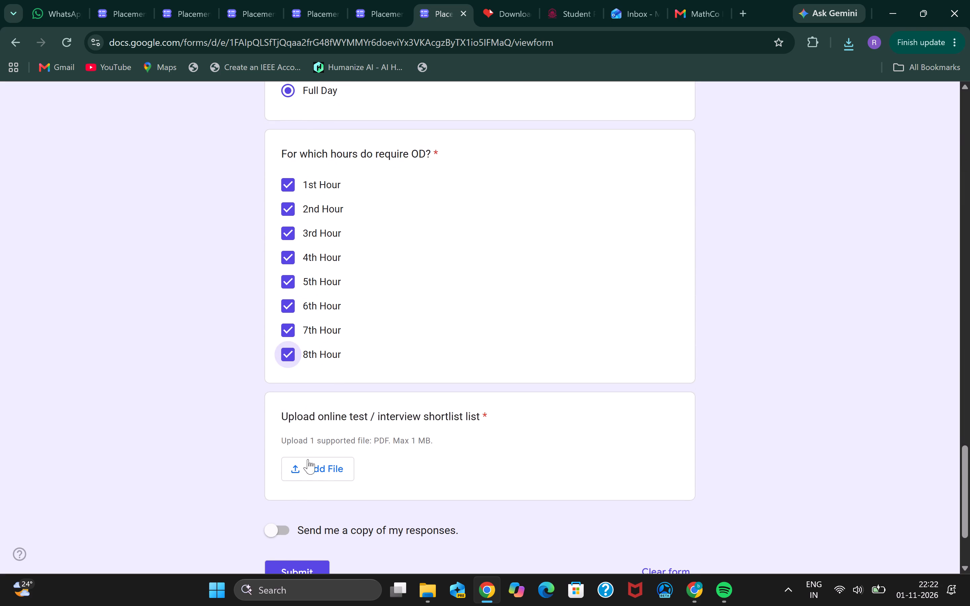
Browse the computer for a proof PDF to upload under the online test / interview shortlist question.
{"action": "left_click", "coordinate": [311, 467]}
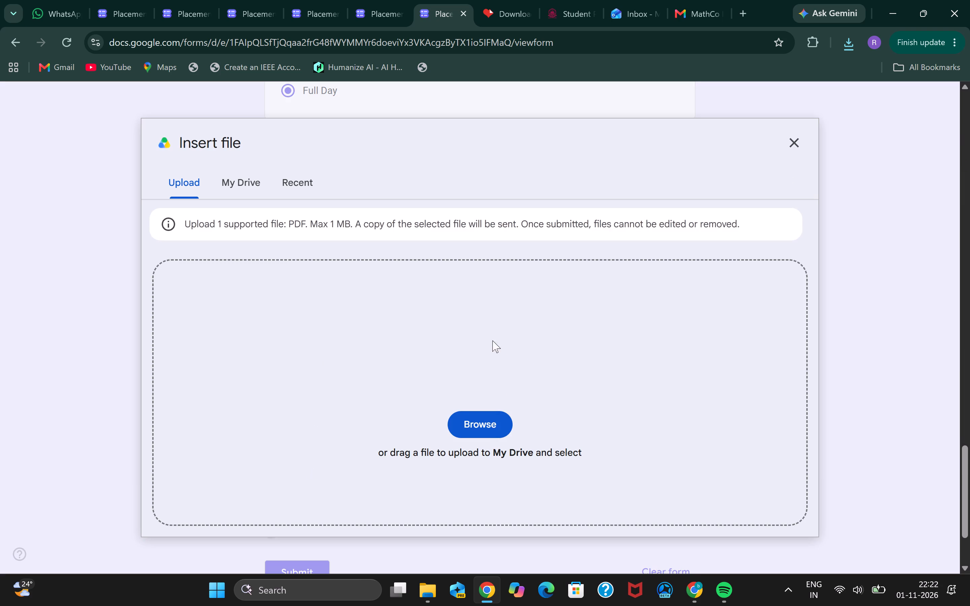
{"action": "left_click", "coordinate": [490, 432]}
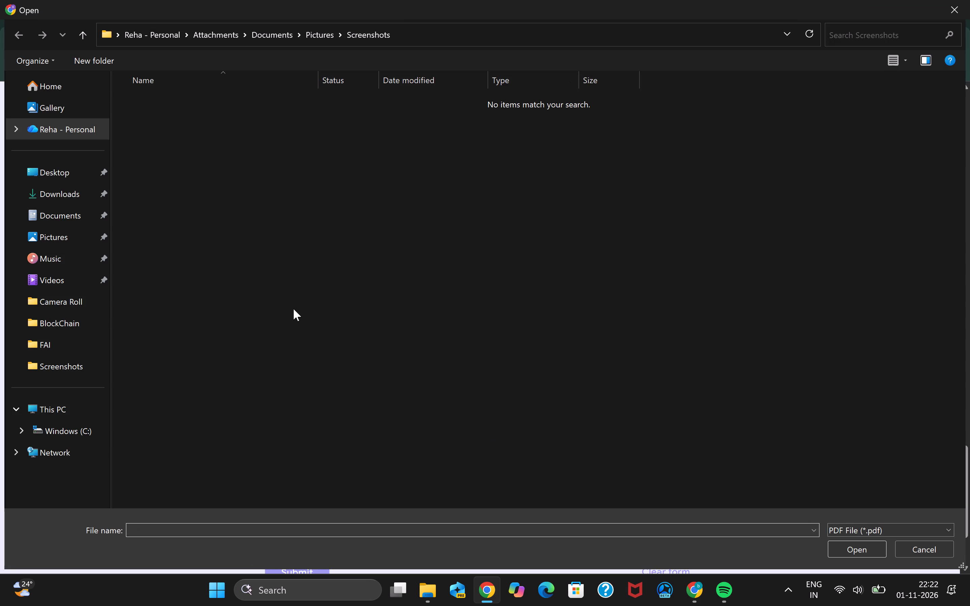
Attach Autodesk_exam.pdf from the Downloads folder as the online test shortlist proof.
{"action": "left_click", "coordinate": [76, 195]}
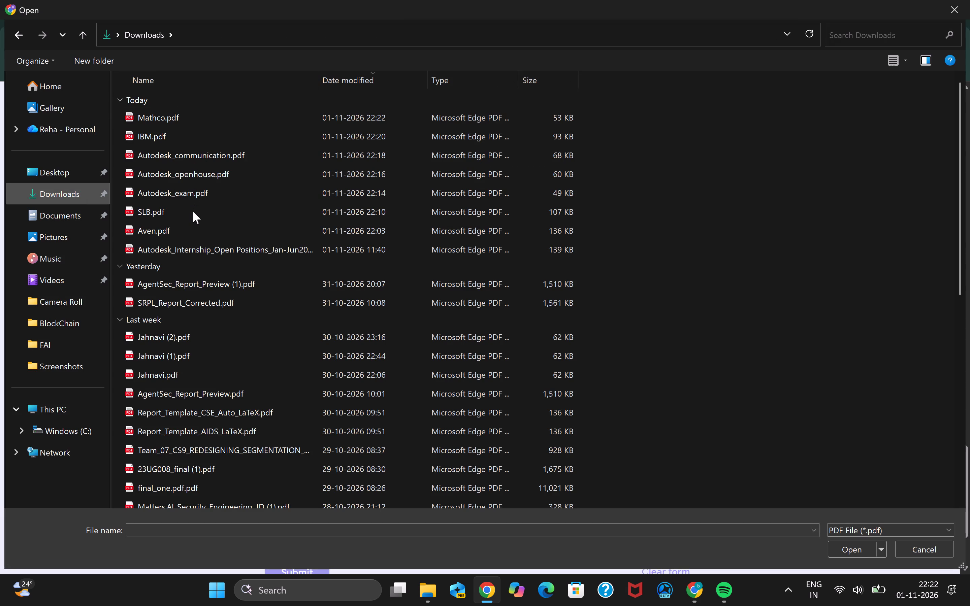
{"action": "left_click", "coordinate": [204, 194]}
{"action": "key", "text": "Return"}
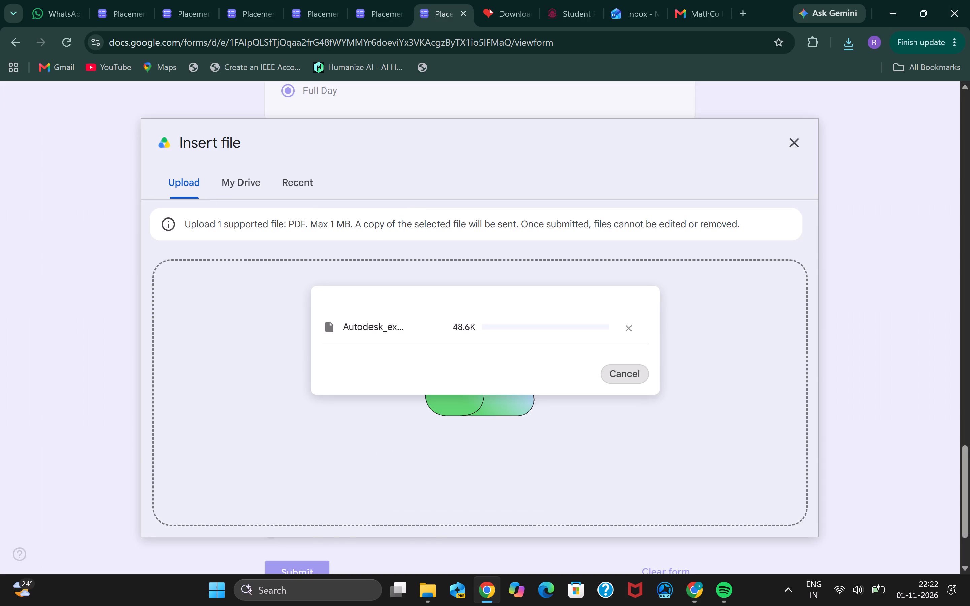
Check the online-test OD form's answers, request a copy of the responses and submit the form.
{"action": "scroll", "coordinate": [344, 330], "scroll_direction": "up", "scroll_amount": 3}
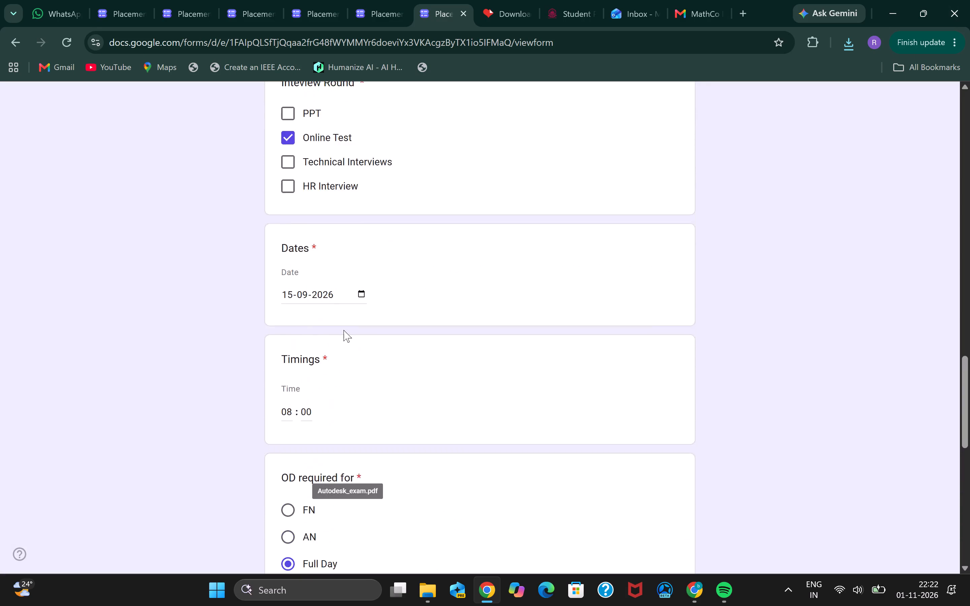
{"action": "scroll", "coordinate": [344, 330], "scroll_direction": "up", "scroll_amount": 9}
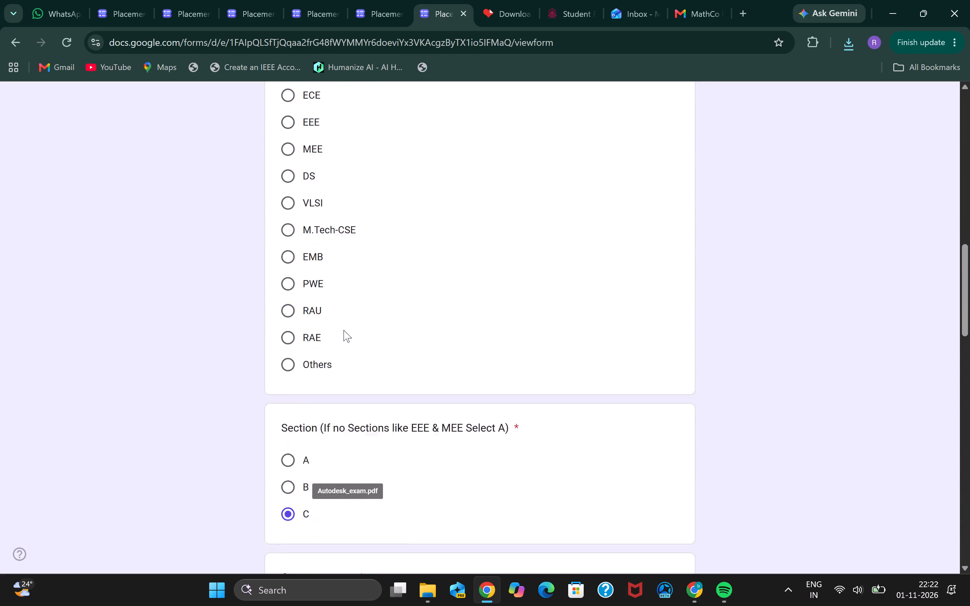
{"action": "scroll", "coordinate": [344, 330], "scroll_direction": "up", "scroll_amount": 8}
{"action": "scroll", "coordinate": [344, 330], "scroll_direction": "down", "scroll_amount": 20}
{"action": "scroll", "coordinate": [344, 330], "scroll_direction": "down", "scroll_amount": 5}
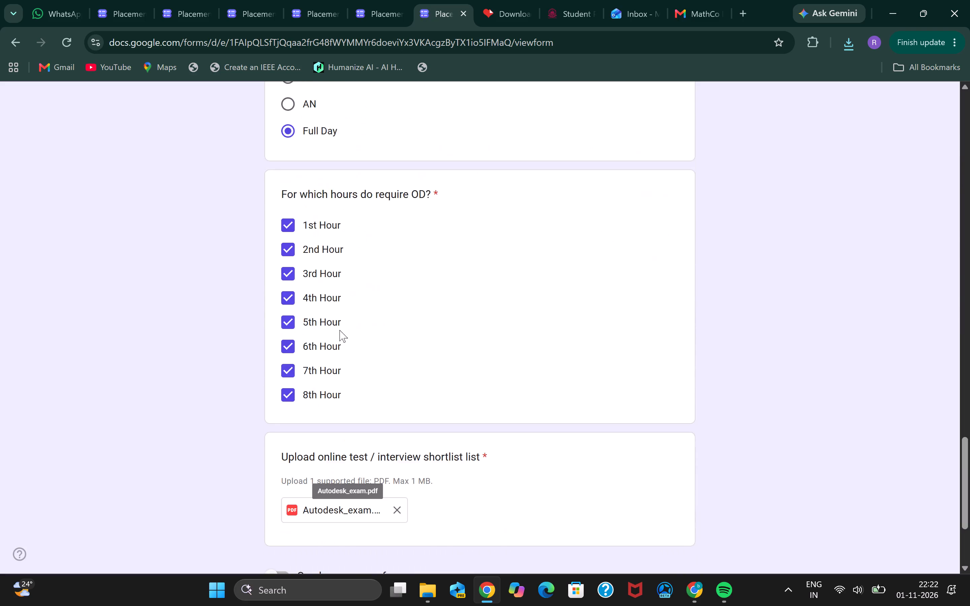
{"action": "left_click", "coordinate": [276, 405]}
{"action": "left_click", "coordinate": [291, 460]}
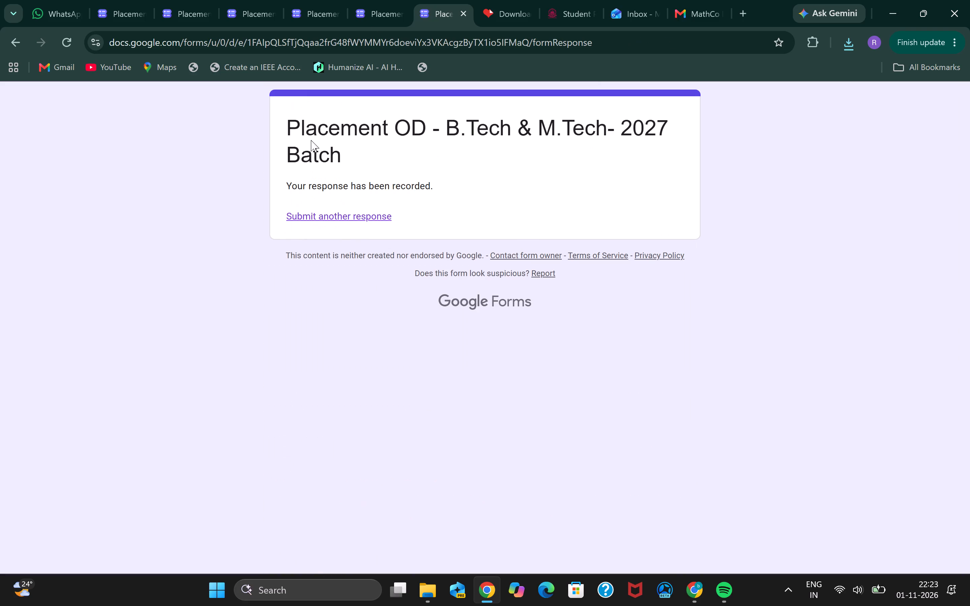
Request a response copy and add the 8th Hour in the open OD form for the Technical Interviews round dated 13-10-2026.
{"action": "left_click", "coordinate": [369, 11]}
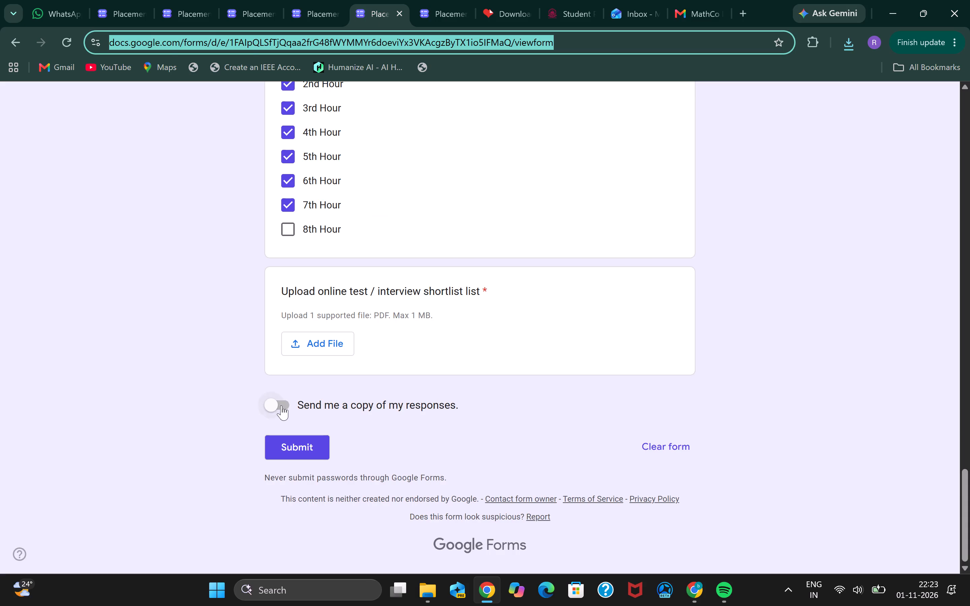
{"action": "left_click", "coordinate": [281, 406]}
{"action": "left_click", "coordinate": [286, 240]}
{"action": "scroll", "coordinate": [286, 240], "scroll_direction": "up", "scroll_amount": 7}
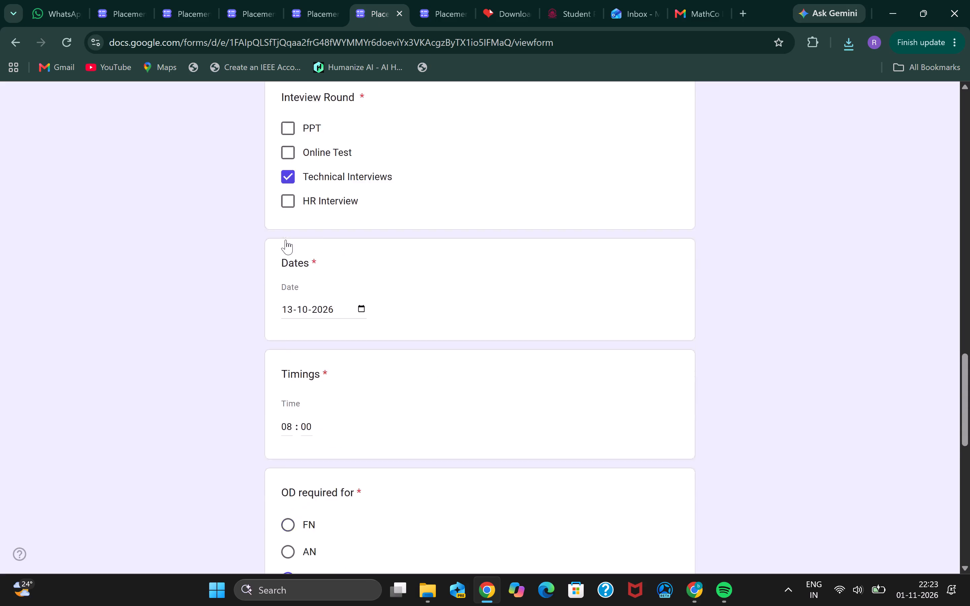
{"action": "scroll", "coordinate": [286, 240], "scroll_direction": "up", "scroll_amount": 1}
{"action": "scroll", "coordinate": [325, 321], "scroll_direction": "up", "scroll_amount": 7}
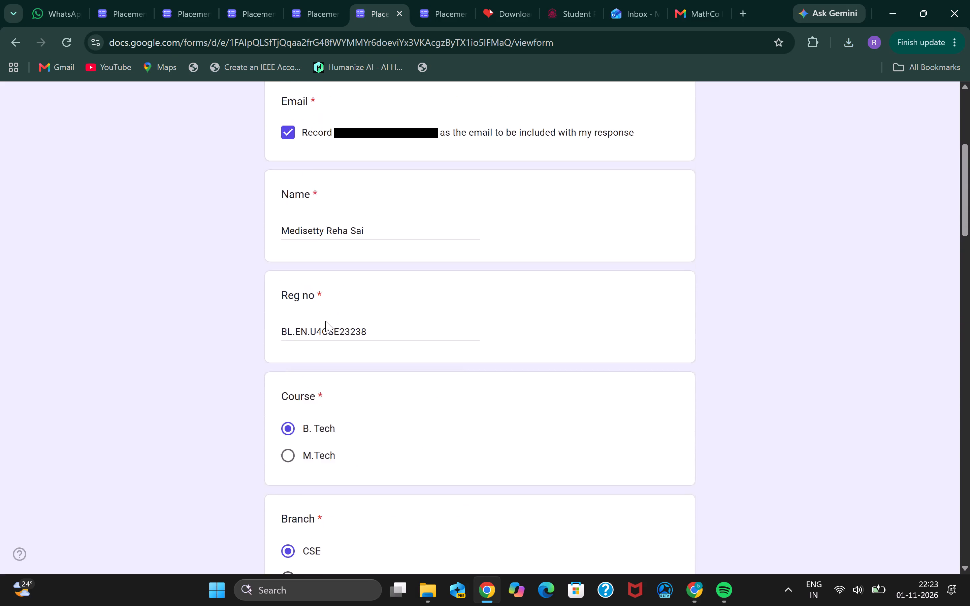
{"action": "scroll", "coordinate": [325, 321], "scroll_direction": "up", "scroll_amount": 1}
Update the OD form to its latest draft, record the account email with the response and reload the page.
{"action": "left_click", "coordinate": [576, 373]}
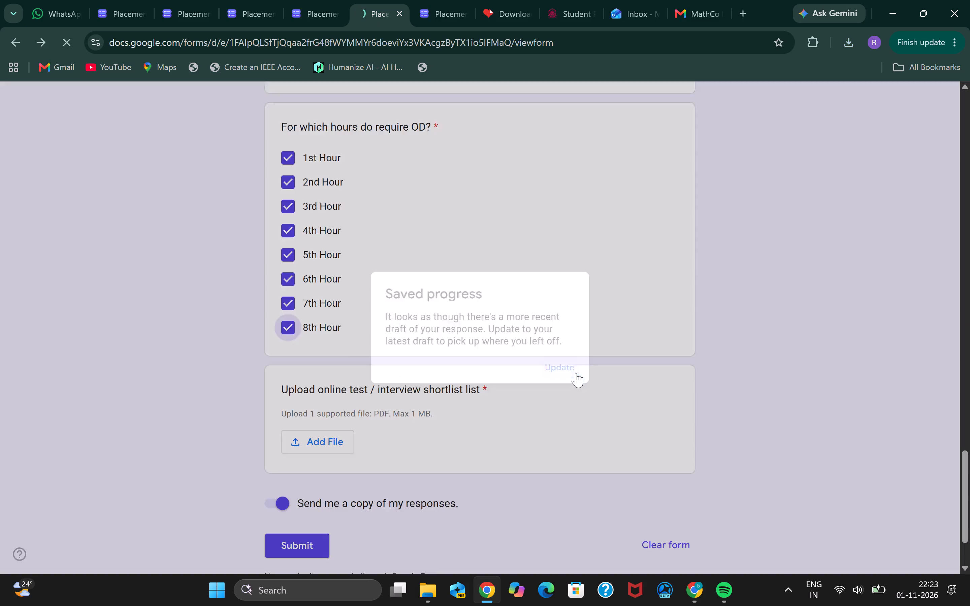
{"action": "left_click", "coordinate": [304, 394]}
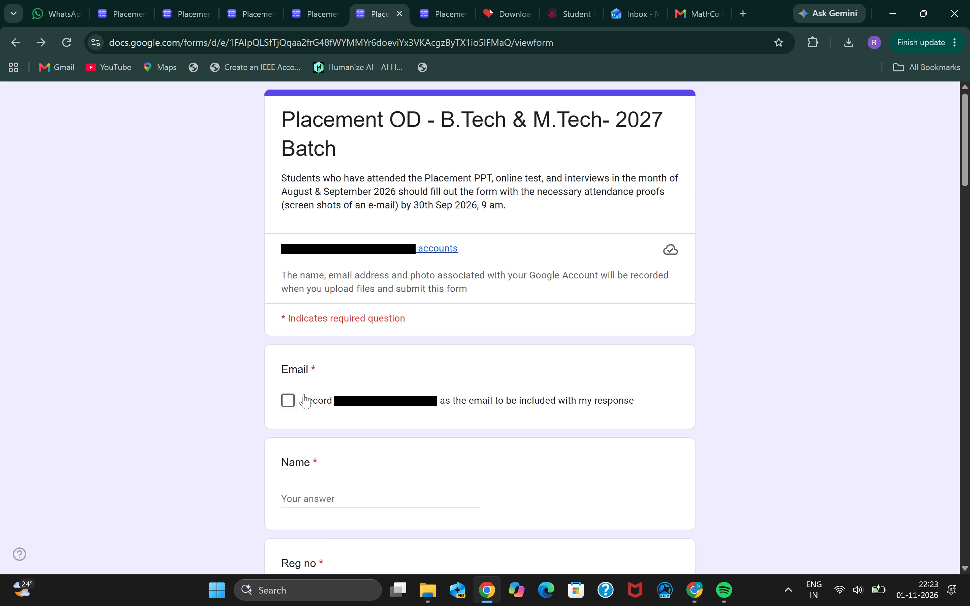
{"action": "scroll", "coordinate": [304, 394], "scroll_direction": "down", "scroll_amount": 2}
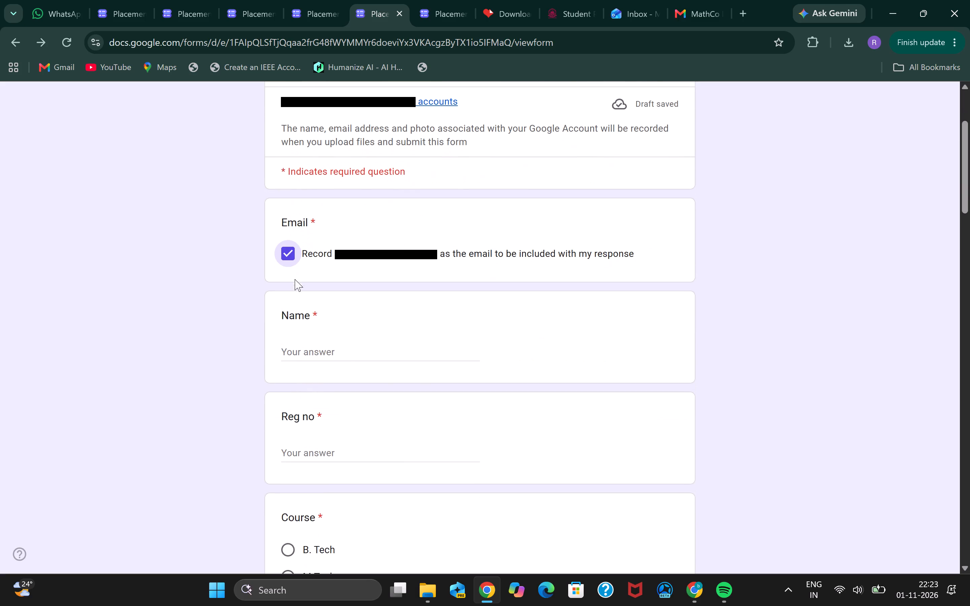
{"action": "left_click", "coordinate": [291, 355]}
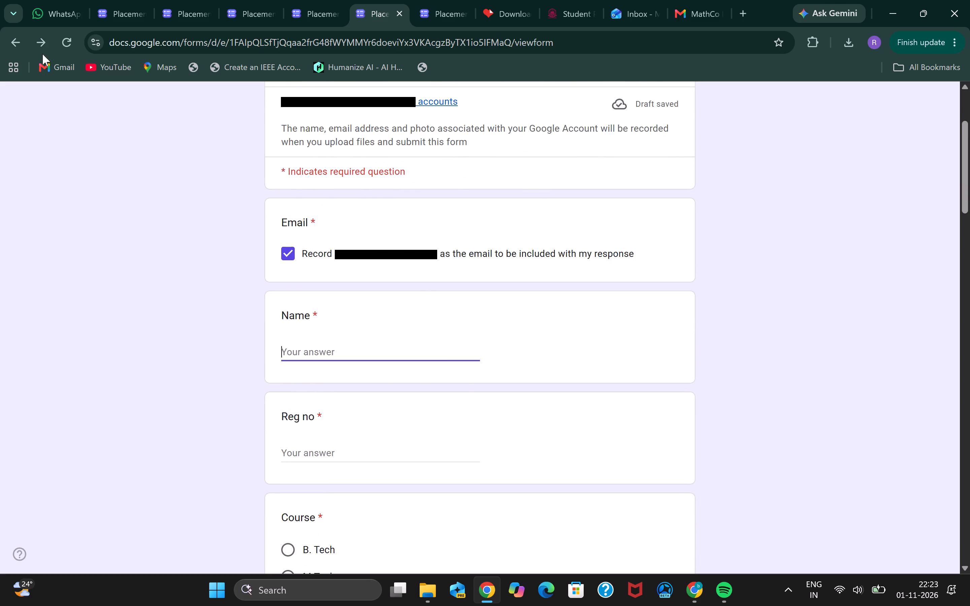
{"action": "left_click", "coordinate": [63, 50]}
{"action": "scroll", "coordinate": [213, 313], "scroll_direction": "down", "scroll_amount": 4}
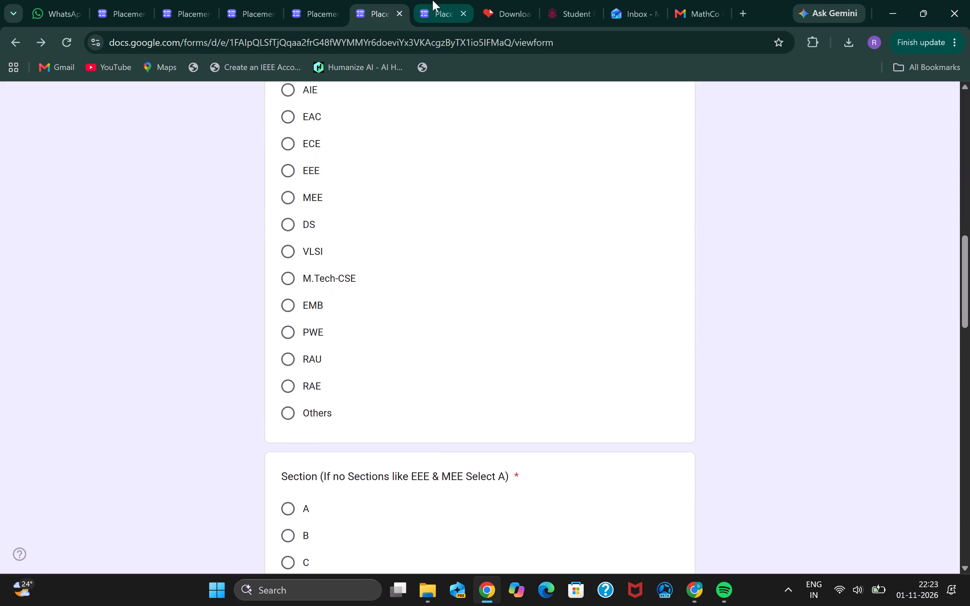
{"action": "left_click", "coordinate": [431, 14]}
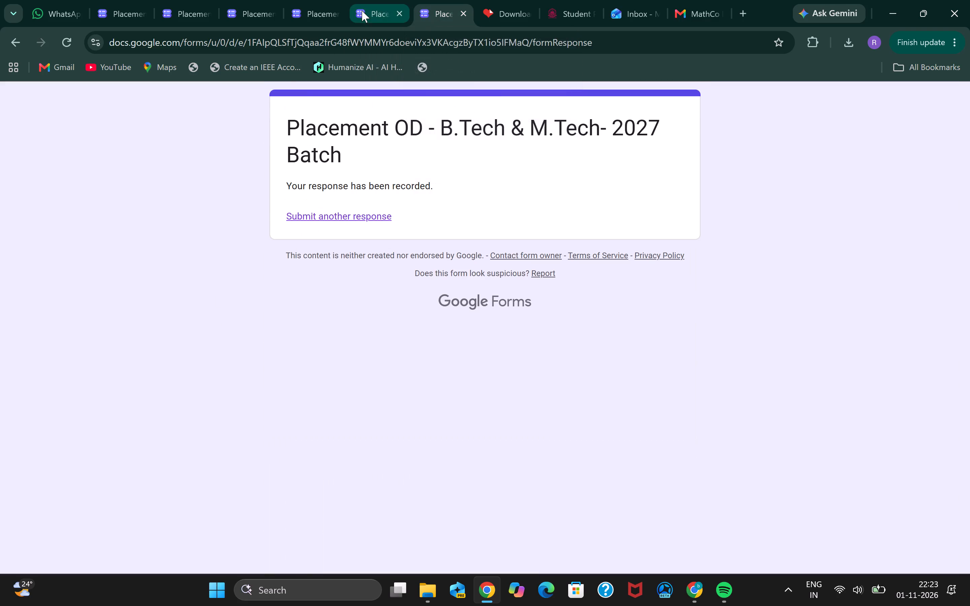
{"action": "left_click", "coordinate": [362, 10]}
Enter the student's name and registration number in the blank OD form.
{"action": "scroll", "coordinate": [218, 305], "scroll_direction": "up", "scroll_amount": 2}
{"action": "scroll", "coordinate": [251, 328], "scroll_direction": "up", "scroll_amount": 2}
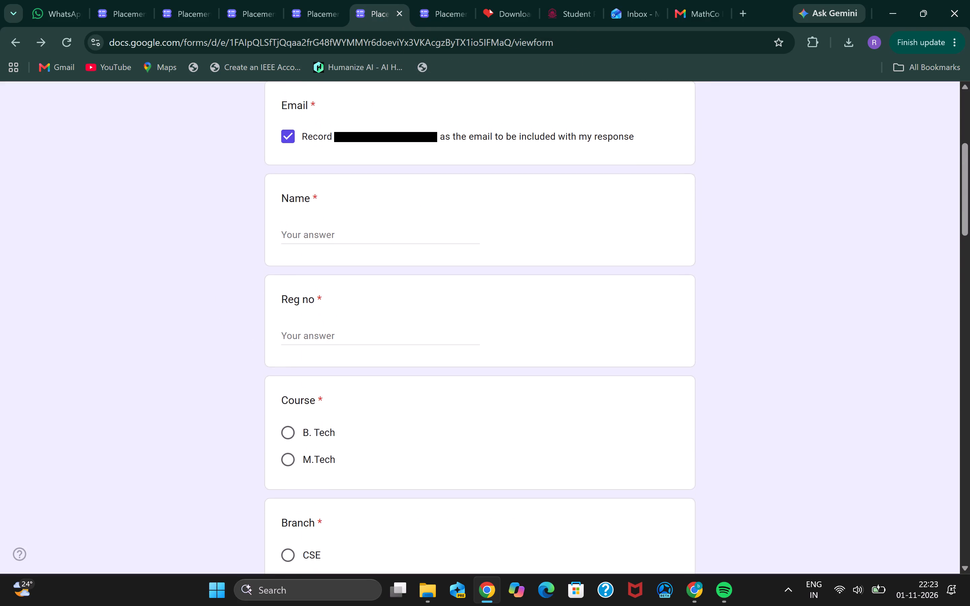
{"action": "left_click", "coordinate": [295, 241]}
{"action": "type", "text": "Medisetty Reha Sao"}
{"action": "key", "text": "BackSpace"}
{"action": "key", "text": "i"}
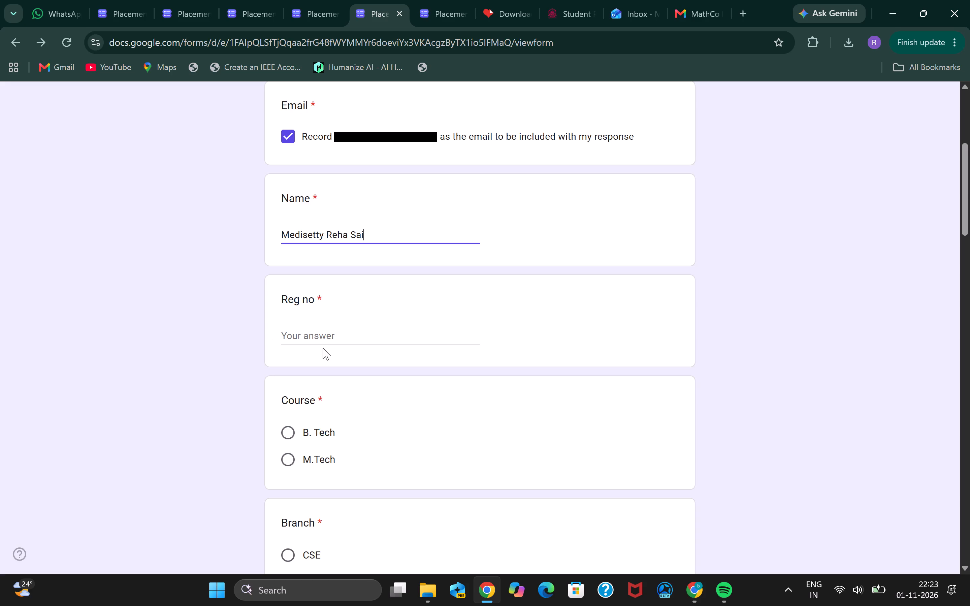
{"action": "left_click", "coordinate": [322, 339]}
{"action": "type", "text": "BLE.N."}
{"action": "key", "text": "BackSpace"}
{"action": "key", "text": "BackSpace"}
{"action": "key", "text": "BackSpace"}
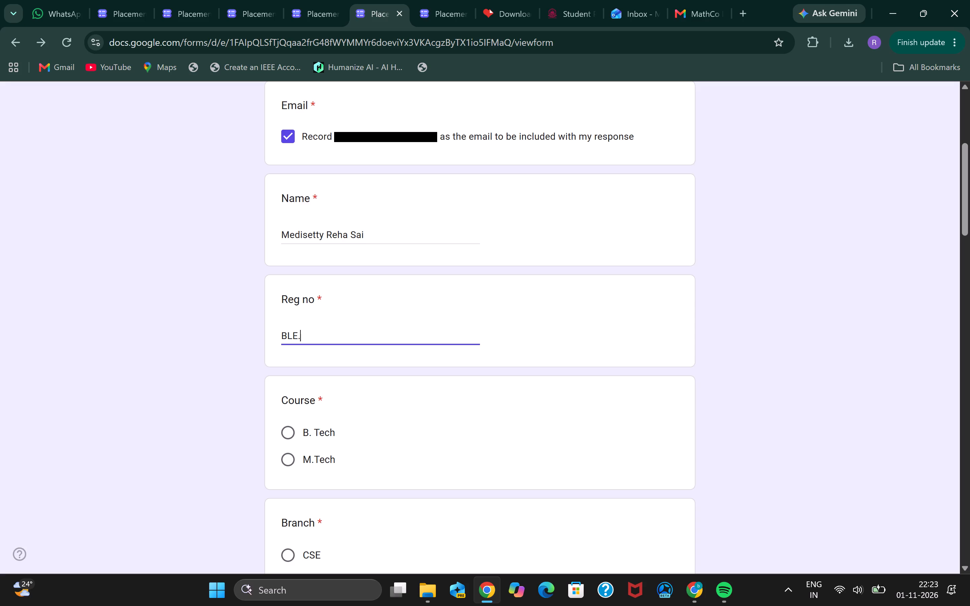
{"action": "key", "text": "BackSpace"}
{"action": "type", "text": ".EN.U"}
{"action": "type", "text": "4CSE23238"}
Select B. Tech as the course, CSE as the branch and C as the section.
{"action": "scroll", "coordinate": [322, 339], "scroll_direction": "down", "scroll_amount": 1}
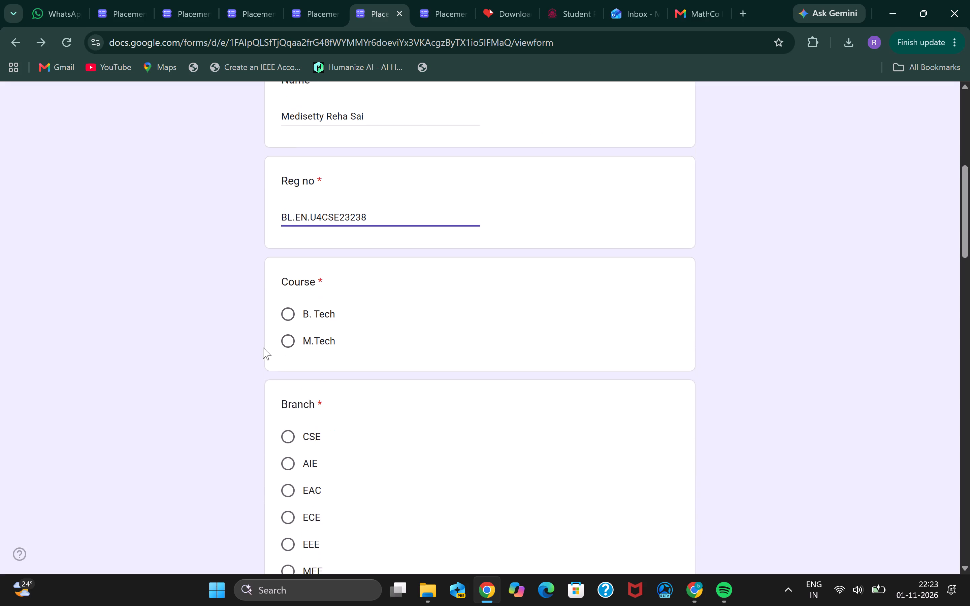
{"action": "left_click", "coordinate": [305, 308]}
{"action": "scroll", "coordinate": [305, 308], "scroll_direction": "down", "scroll_amount": 3}
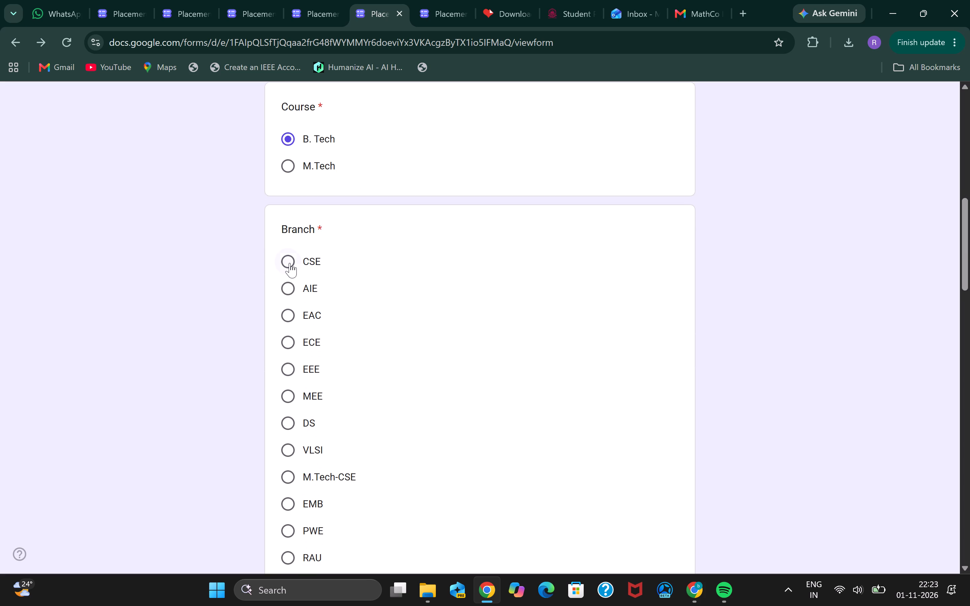
{"action": "left_click", "coordinate": [290, 263]}
{"action": "scroll", "coordinate": [290, 263], "scroll_direction": "down", "scroll_amount": 4}
{"action": "left_click", "coordinate": [285, 313]}
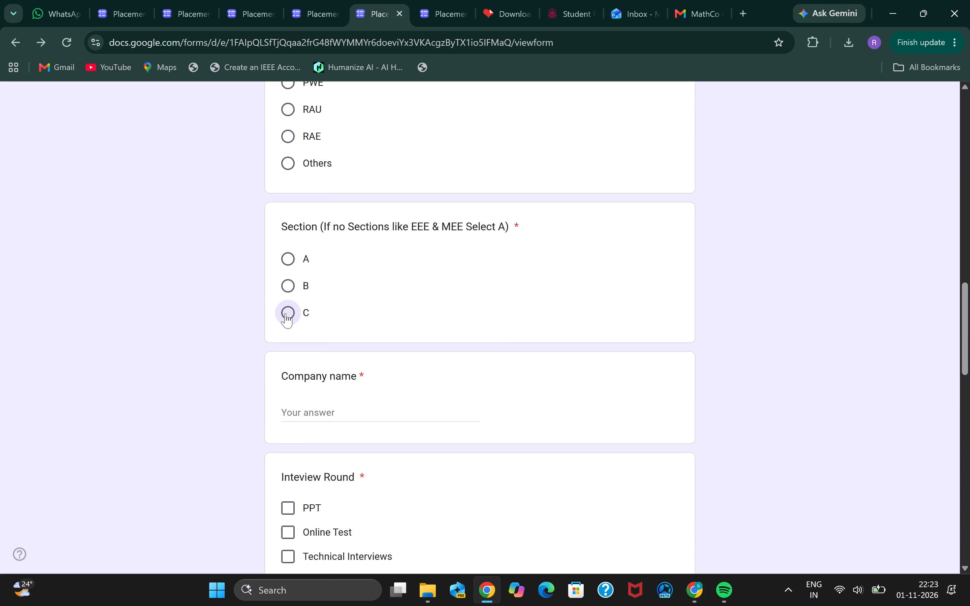
Enter Autodesk as the company name and select only PPT as the interview round.
{"action": "left_click", "coordinate": [300, 406]}
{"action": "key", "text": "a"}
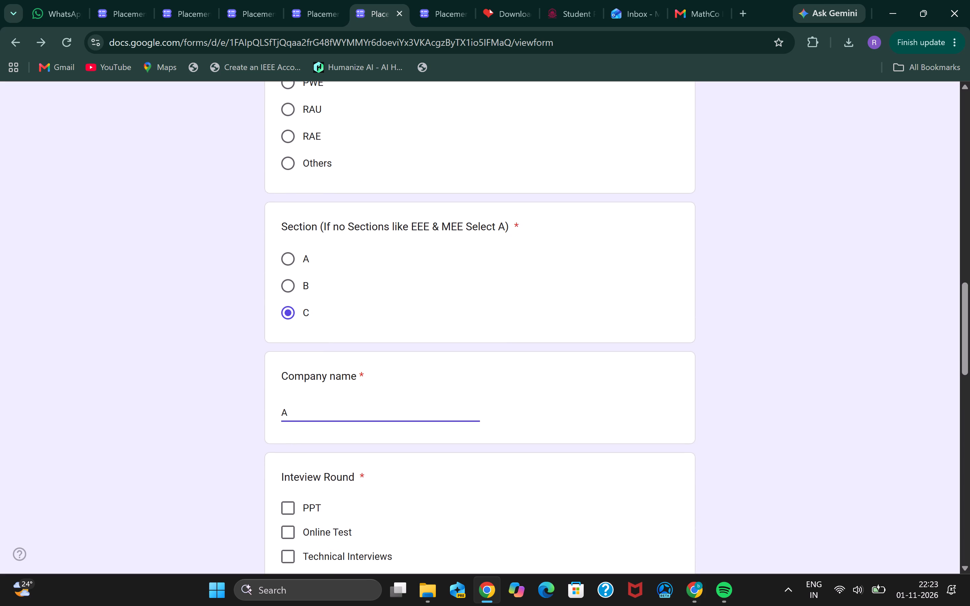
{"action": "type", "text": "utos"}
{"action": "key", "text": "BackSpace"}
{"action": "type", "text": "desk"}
{"action": "scroll", "coordinate": [300, 406], "scroll_direction": "down", "scroll_amount": 2}
{"action": "left_click", "coordinate": [286, 422]}
{"action": "left_click", "coordinate": [286, 422]}
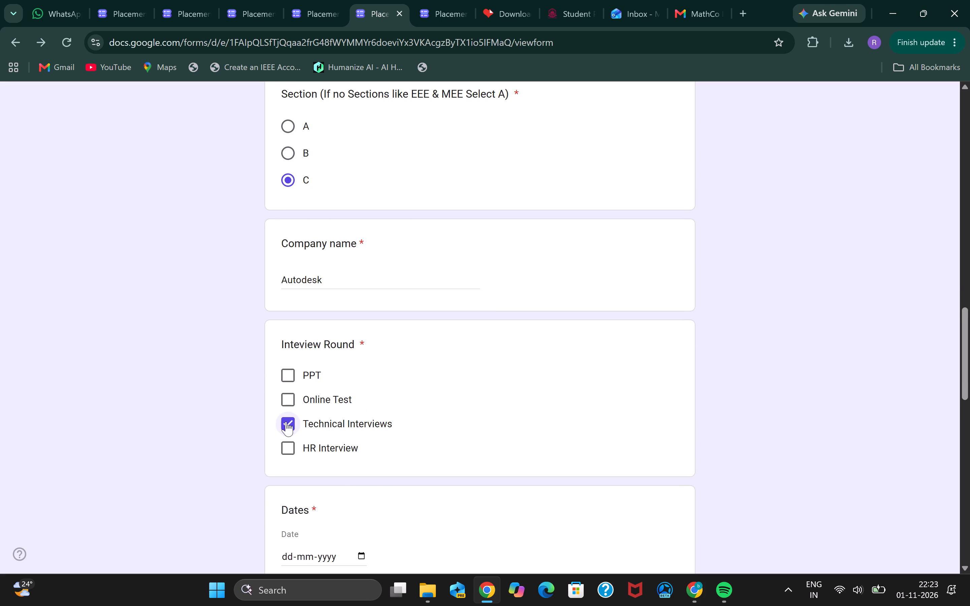
{"action": "left_click", "coordinate": [297, 377]}
Set the event date to 09-10-2026.
{"action": "scroll", "coordinate": [297, 377], "scroll_direction": "down", "scroll_amount": 2}
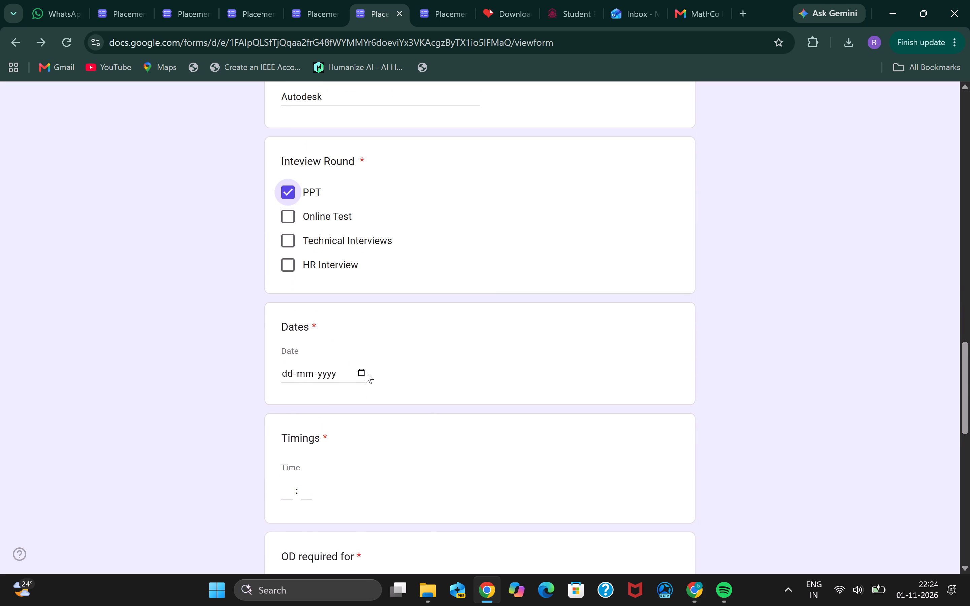
{"action": "left_click", "coordinate": [365, 373]}
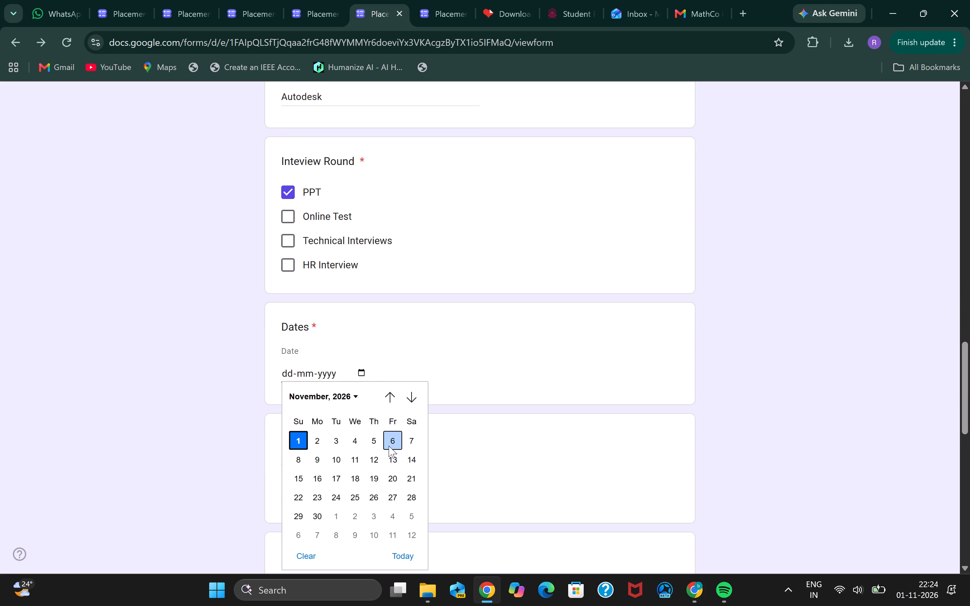
{"action": "left_click", "coordinate": [358, 393]}
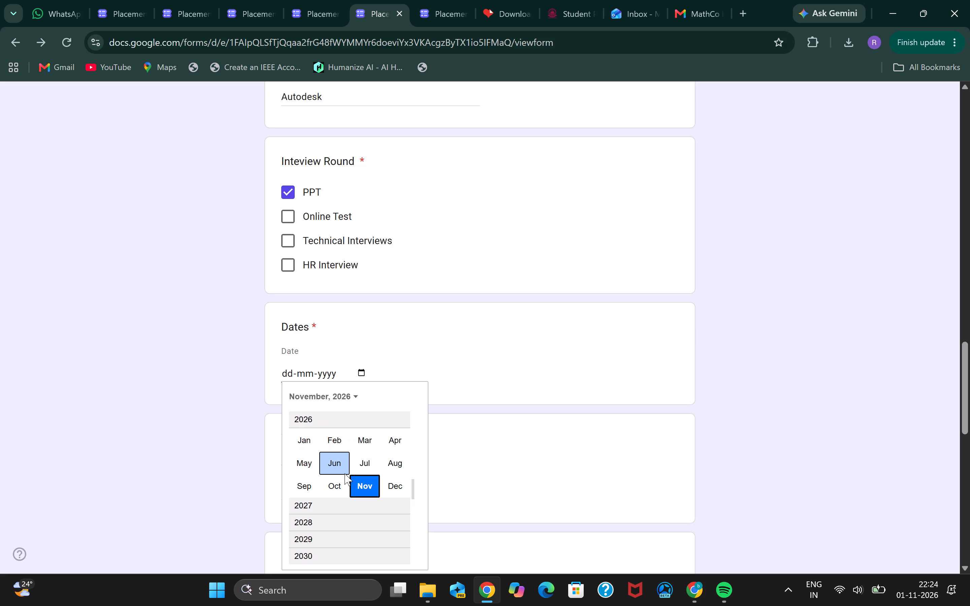
{"action": "left_click", "coordinate": [342, 482]}
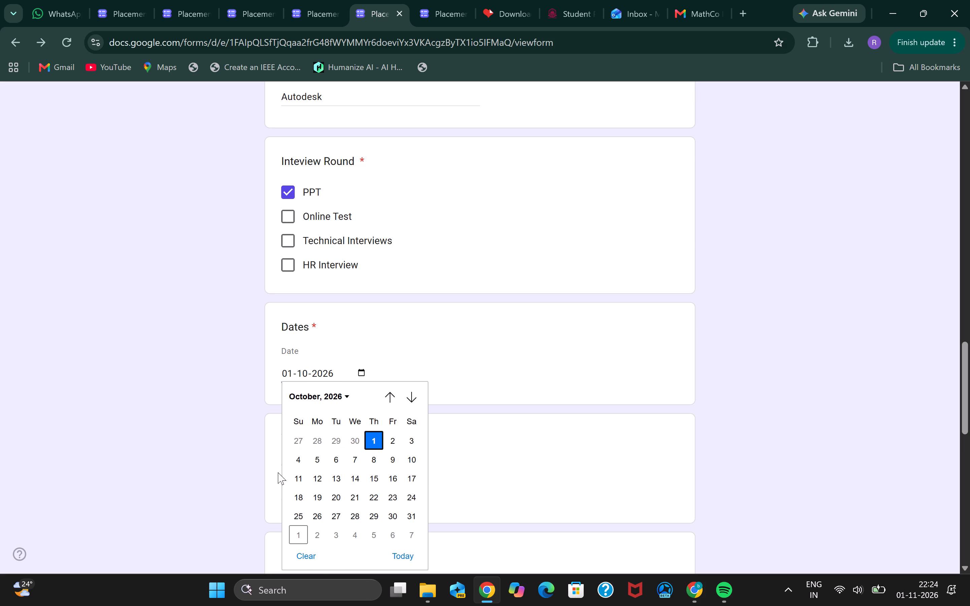
{"action": "left_click", "coordinate": [400, 459]}
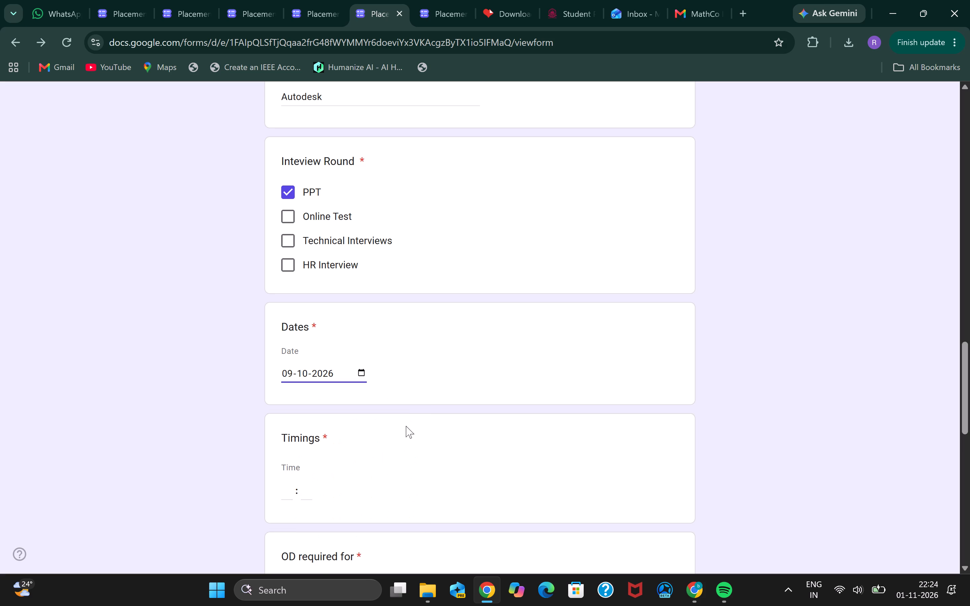
Set the event time to 08:00 under Timings.
{"action": "scroll", "coordinate": [406, 421], "scroll_direction": "down", "scroll_amount": 1}
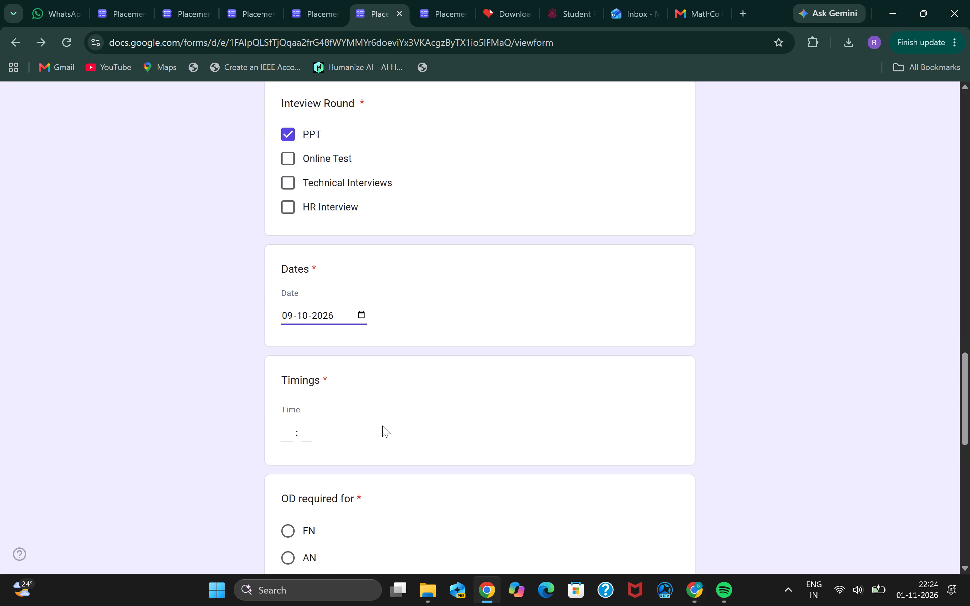
{"action": "left_click", "coordinate": [292, 436]}
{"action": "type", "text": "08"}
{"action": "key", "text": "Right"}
{"action": "left_click", "coordinate": [310, 435]}
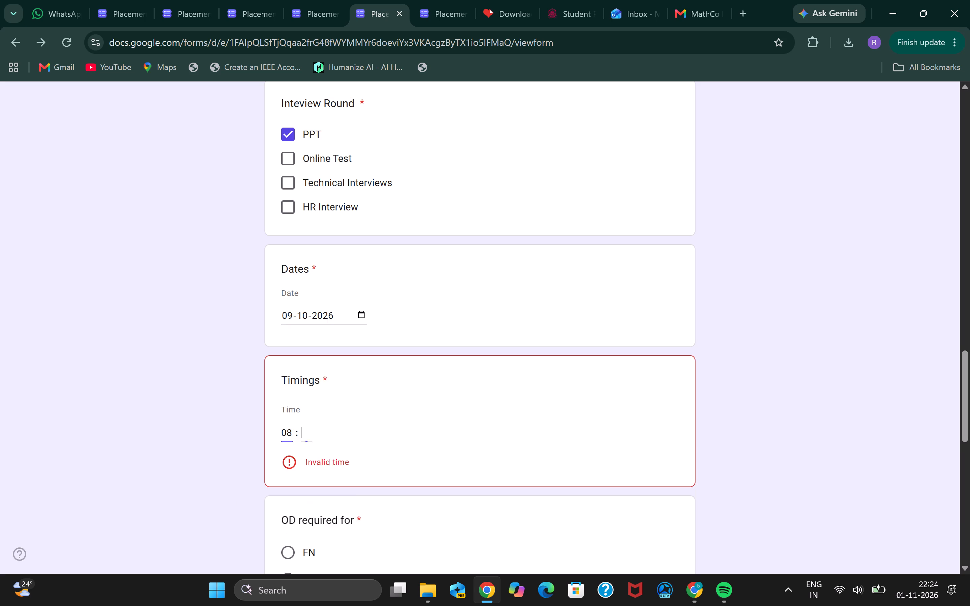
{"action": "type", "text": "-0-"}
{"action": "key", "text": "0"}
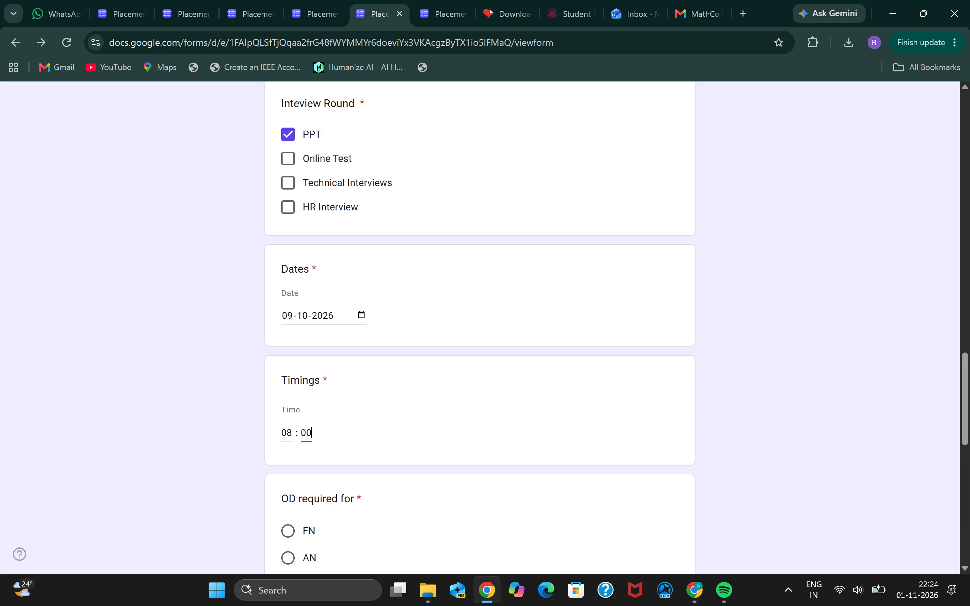
Request Full Day OD for the Autodesk PPT and mark all eight hours, 1st to 8th, as required.
{"action": "scroll", "coordinate": [310, 435], "scroll_direction": "down", "scroll_amount": 2}
{"action": "left_click", "coordinate": [282, 426]}
{"action": "scroll", "coordinate": [282, 426], "scroll_direction": "down", "scroll_amount": 3}
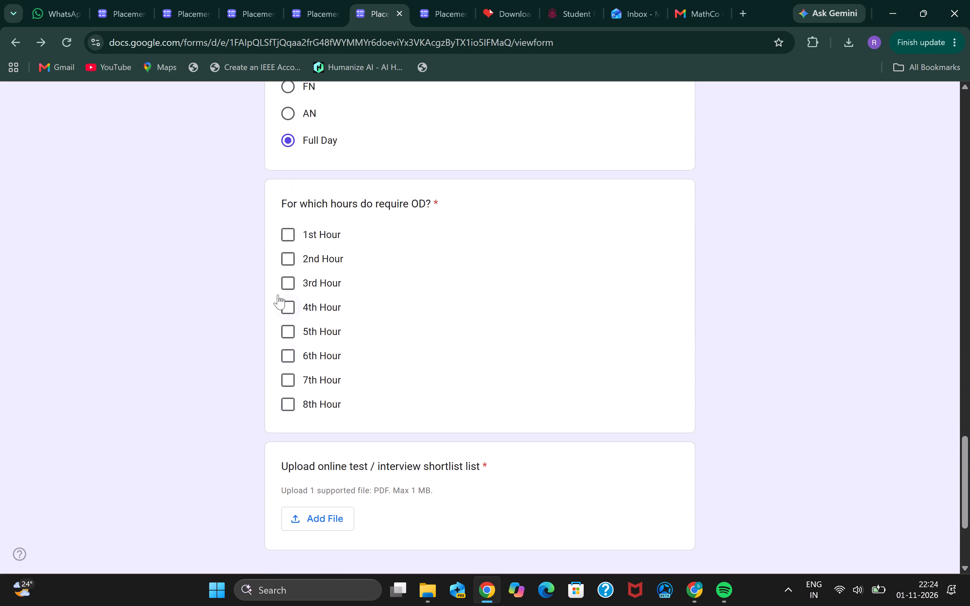
{"action": "left_click", "coordinate": [292, 237]}
{"action": "left_click", "coordinate": [287, 261]}
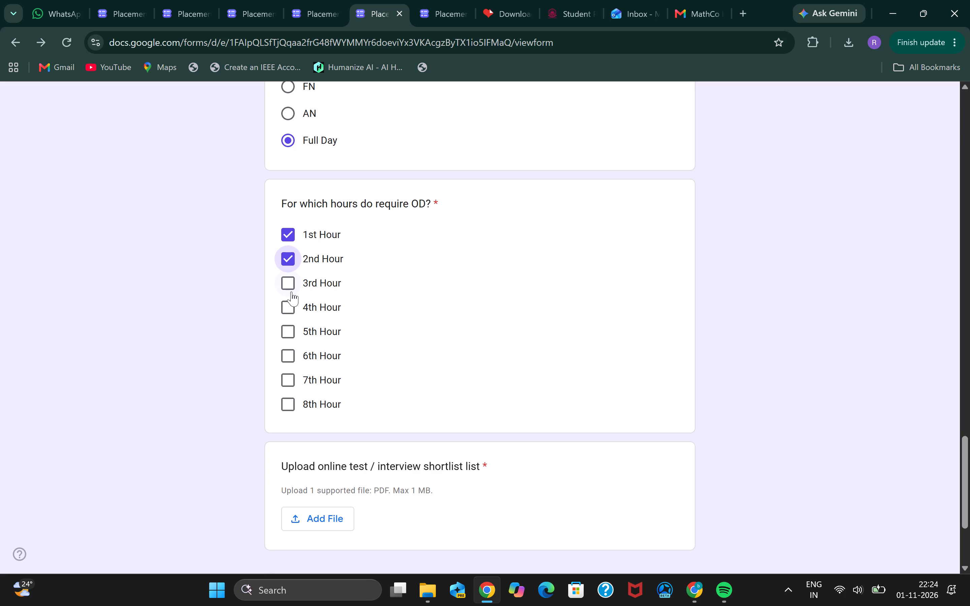
{"action": "left_click", "coordinate": [291, 292]}
{"action": "left_click", "coordinate": [286, 286]}
{"action": "left_click", "coordinate": [291, 325]}
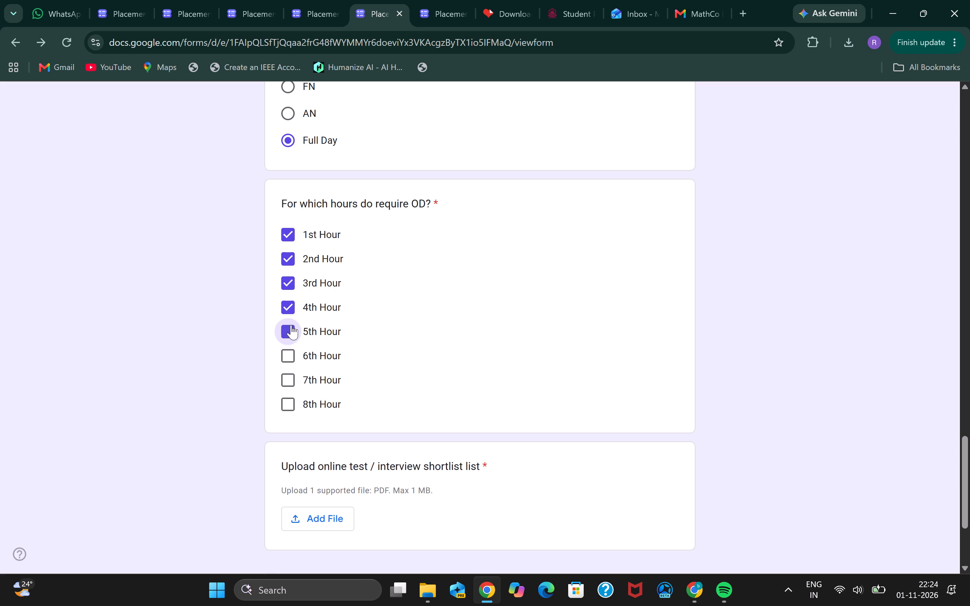
{"action": "left_click", "coordinate": [293, 346]}
{"action": "left_click", "coordinate": [289, 377]}
{"action": "left_click", "coordinate": [288, 409]}
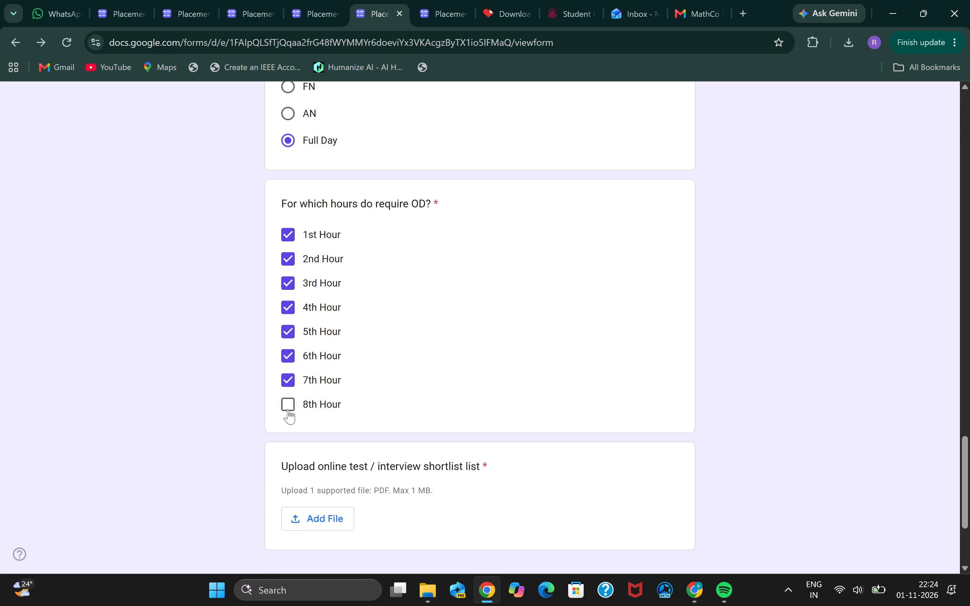
Attach Autodesk_openhouse.pdf from Downloads as the shortlist proof.
{"action": "left_click", "coordinate": [302, 507]}
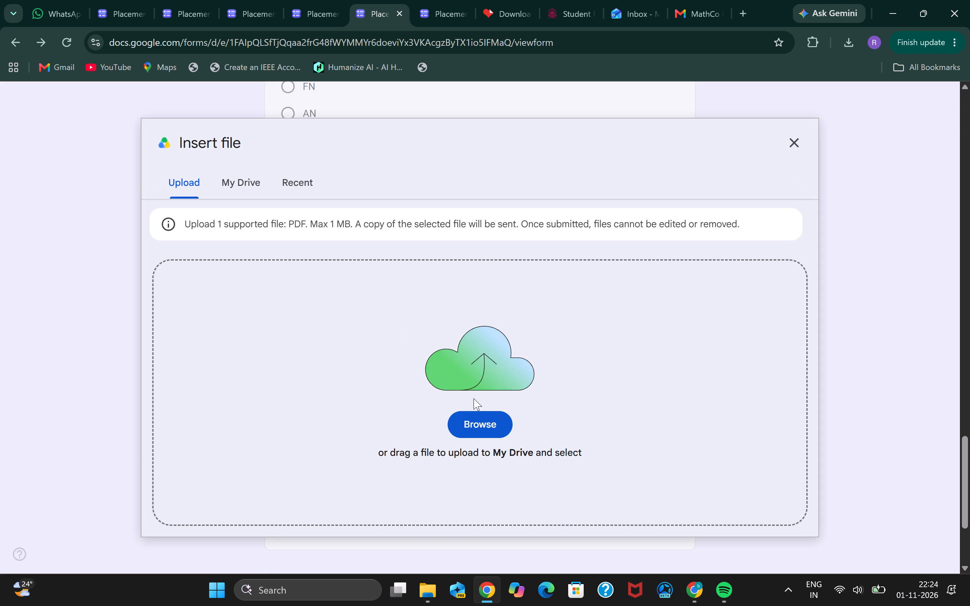
{"action": "left_click", "coordinate": [502, 439]}
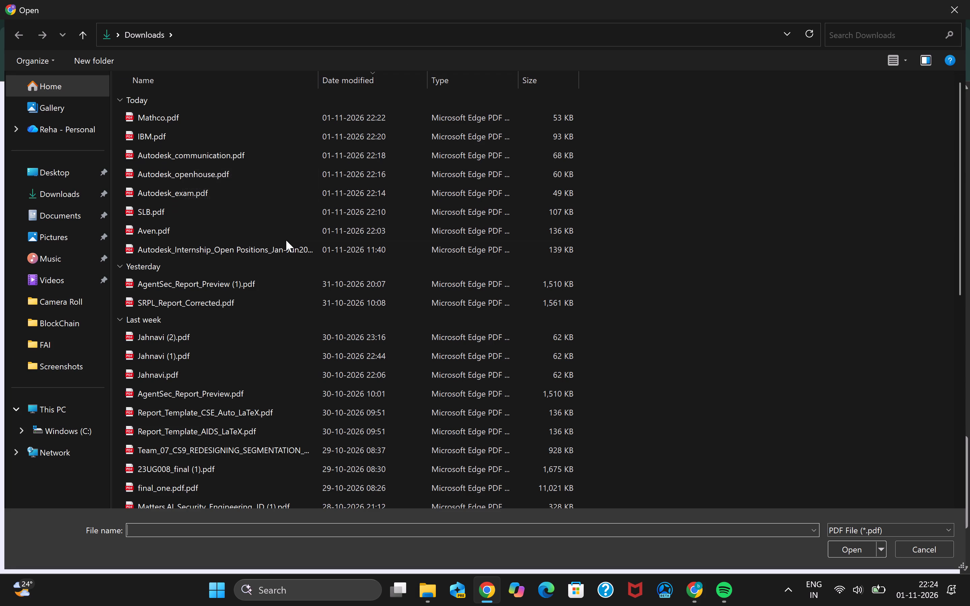
{"action": "left_click", "coordinate": [293, 173]}
{"action": "key", "text": "Return"}
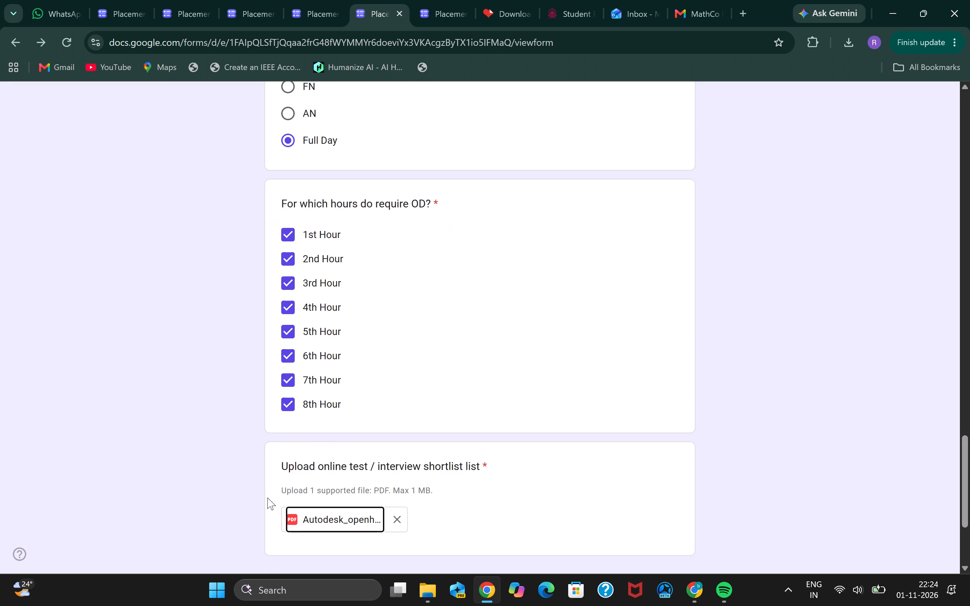
Enable receiving a copy of the responses and submit the Autodesk PPT form.
{"action": "scroll", "coordinate": [306, 555], "scroll_direction": "down", "scroll_amount": 5}
{"action": "left_click", "coordinate": [278, 411]}
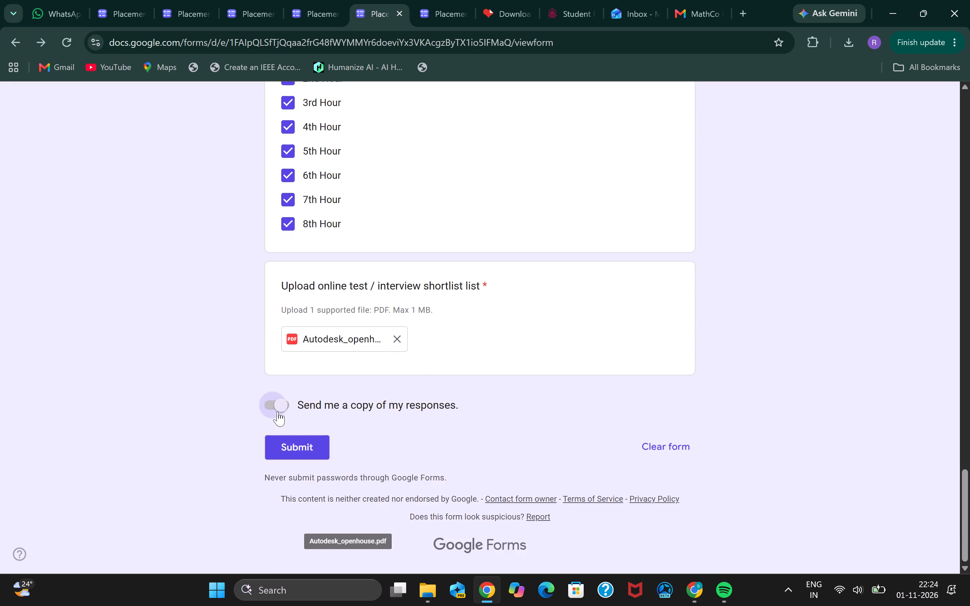
{"action": "left_click", "coordinate": [285, 433]}
{"action": "left_click", "coordinate": [286, 440]}
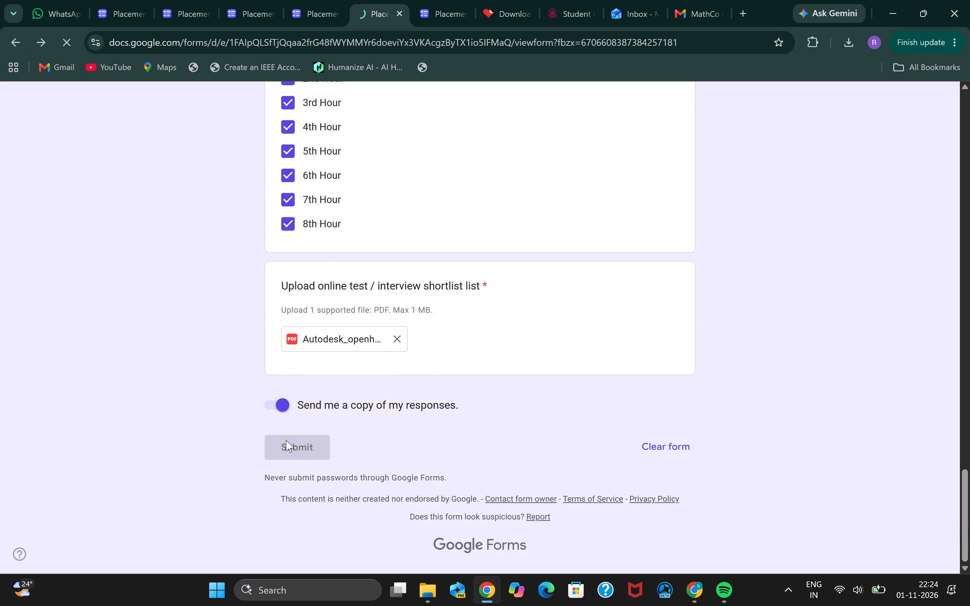
{"action": "scroll", "coordinate": [355, 207], "scroll_direction": "up", "scroll_amount": 4}
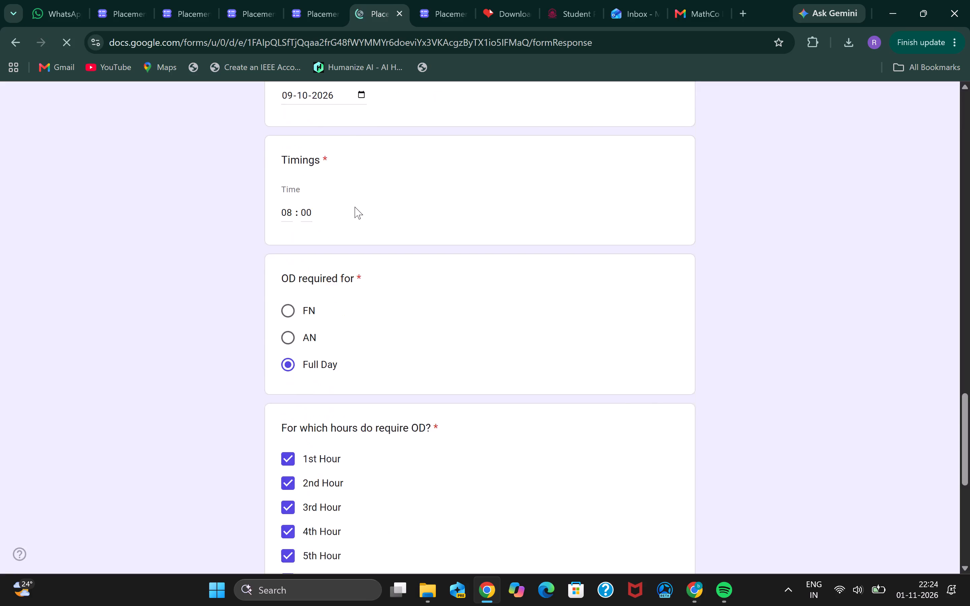
{"action": "scroll", "coordinate": [355, 207], "scroll_direction": "up", "scroll_amount": 1}
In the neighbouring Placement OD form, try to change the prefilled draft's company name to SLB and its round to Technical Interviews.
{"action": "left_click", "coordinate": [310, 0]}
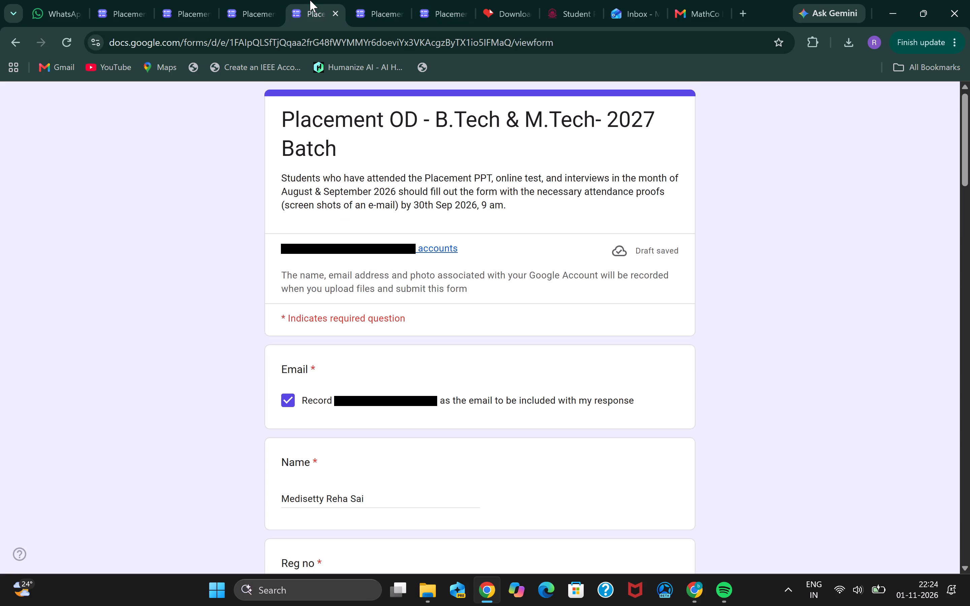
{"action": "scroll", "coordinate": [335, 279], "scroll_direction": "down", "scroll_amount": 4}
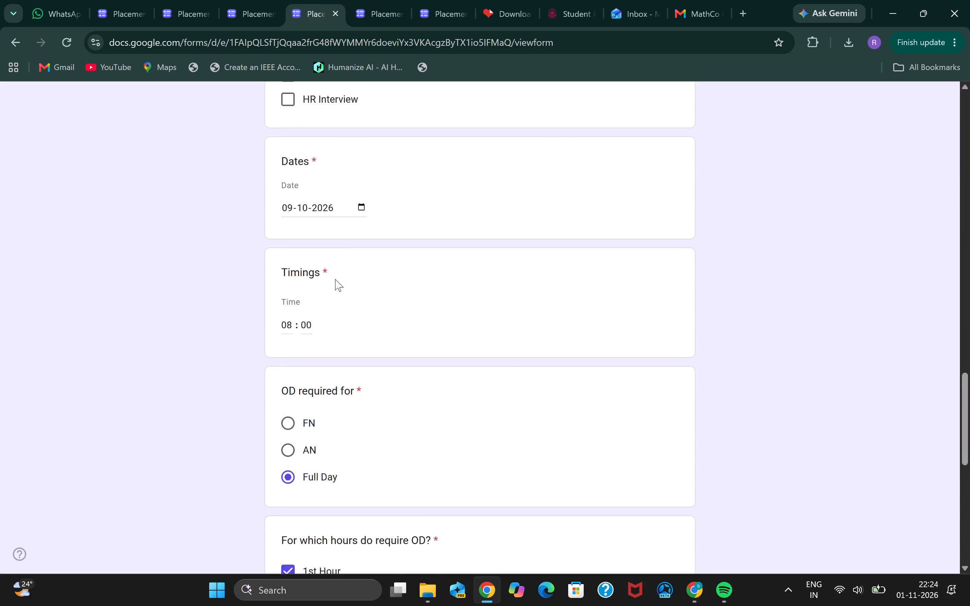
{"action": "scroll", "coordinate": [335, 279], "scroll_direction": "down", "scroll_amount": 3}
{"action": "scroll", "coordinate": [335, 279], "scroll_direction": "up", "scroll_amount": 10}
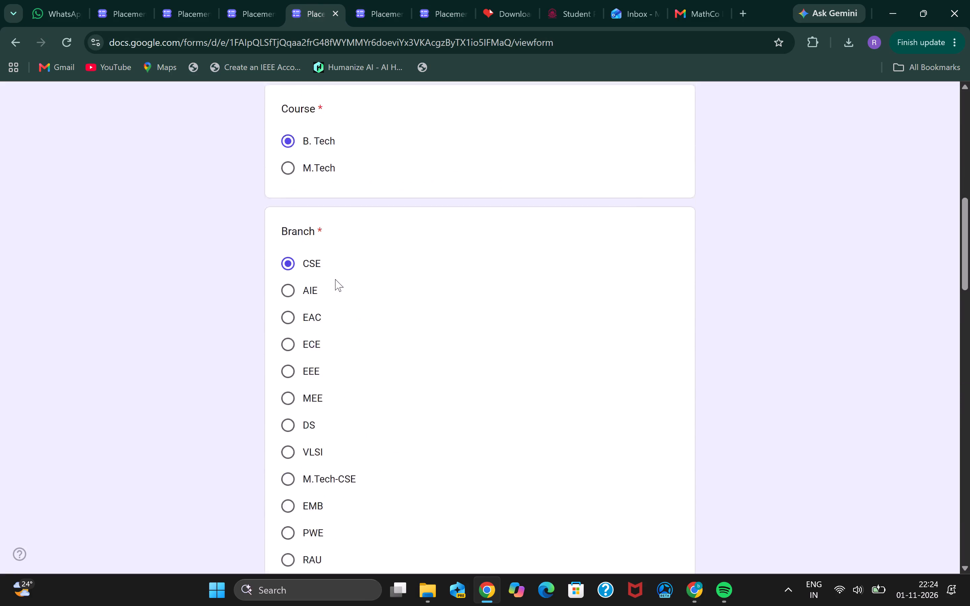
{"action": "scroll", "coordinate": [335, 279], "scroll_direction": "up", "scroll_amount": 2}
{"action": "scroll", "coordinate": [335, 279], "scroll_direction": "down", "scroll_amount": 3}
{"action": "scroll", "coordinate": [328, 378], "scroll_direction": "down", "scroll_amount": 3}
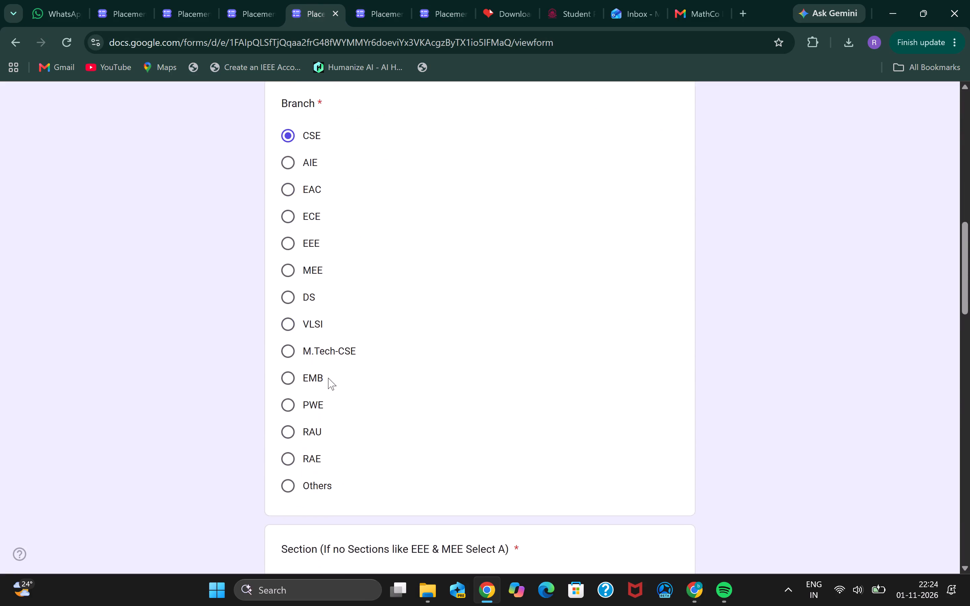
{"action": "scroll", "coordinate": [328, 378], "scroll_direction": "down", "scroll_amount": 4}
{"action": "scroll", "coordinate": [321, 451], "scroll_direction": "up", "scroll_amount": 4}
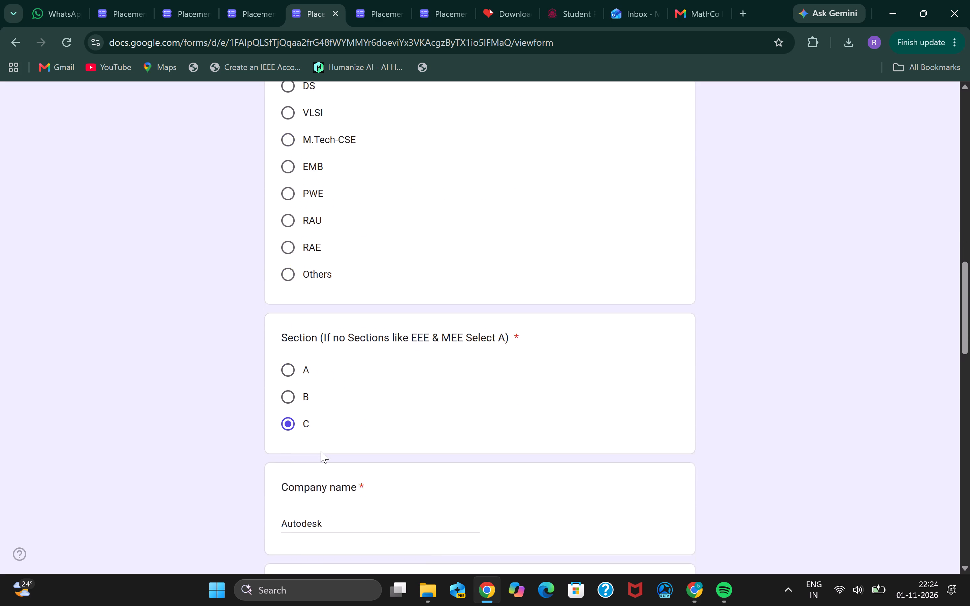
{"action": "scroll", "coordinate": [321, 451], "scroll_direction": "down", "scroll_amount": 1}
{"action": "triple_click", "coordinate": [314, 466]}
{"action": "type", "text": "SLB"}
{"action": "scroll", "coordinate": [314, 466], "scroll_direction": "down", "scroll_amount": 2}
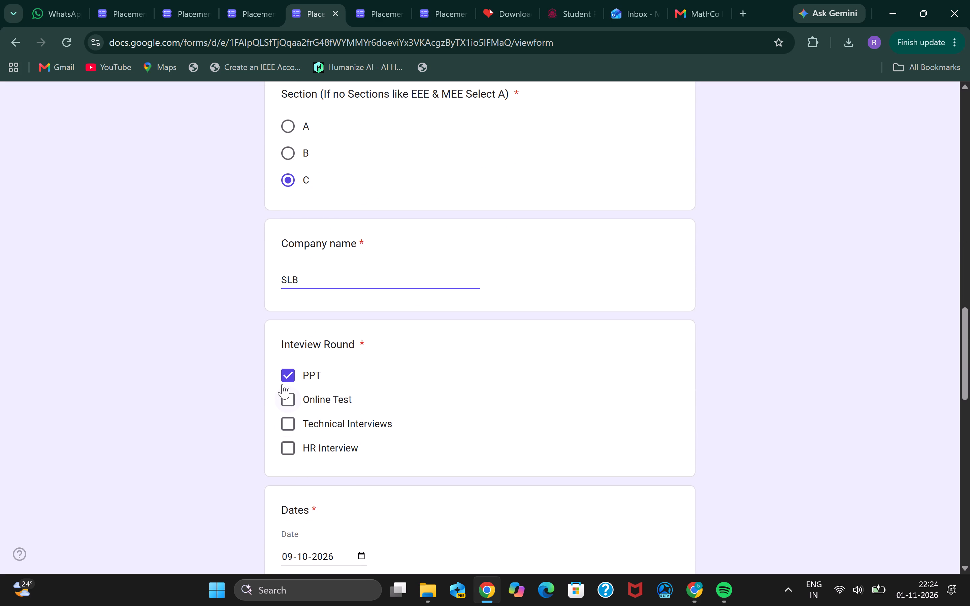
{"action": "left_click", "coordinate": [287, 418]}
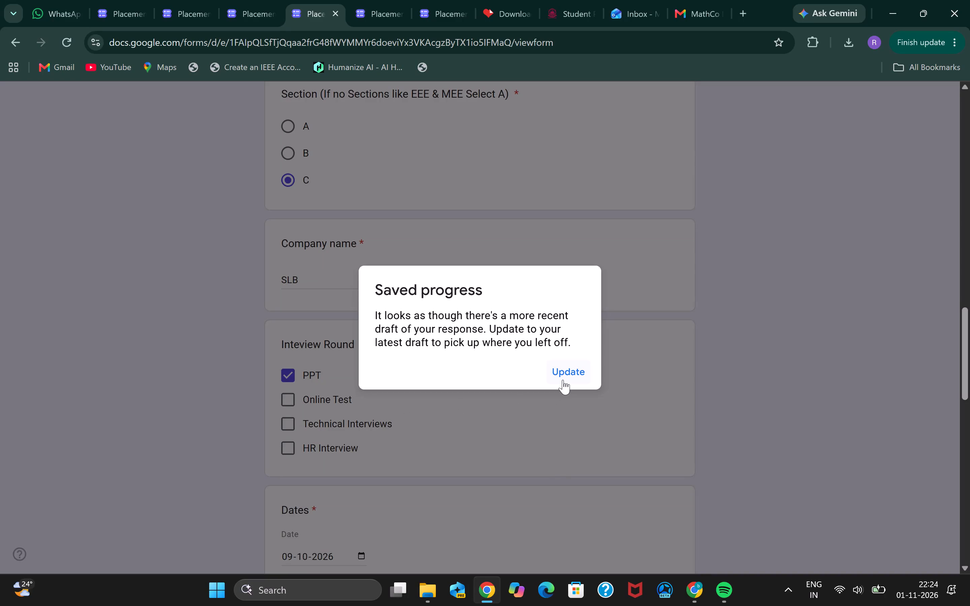
Update the form to the most recent saved draft.
{"action": "left_click", "coordinate": [563, 380]}
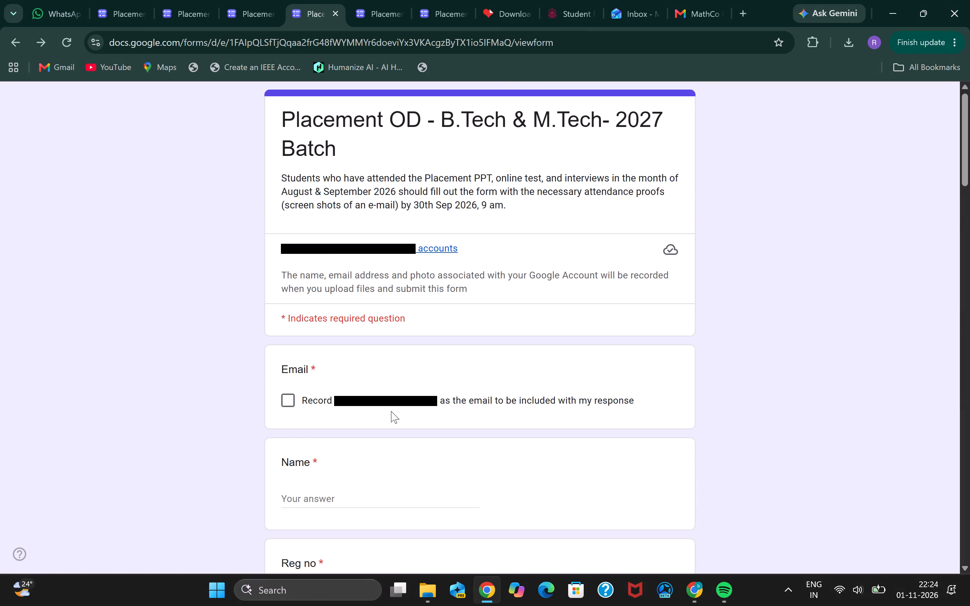
Record the account email with the response and fill in the student's name and registration number.
{"action": "scroll", "coordinate": [391, 411], "scroll_direction": "down", "scroll_amount": 2}
{"action": "left_click", "coordinate": [286, 169]}
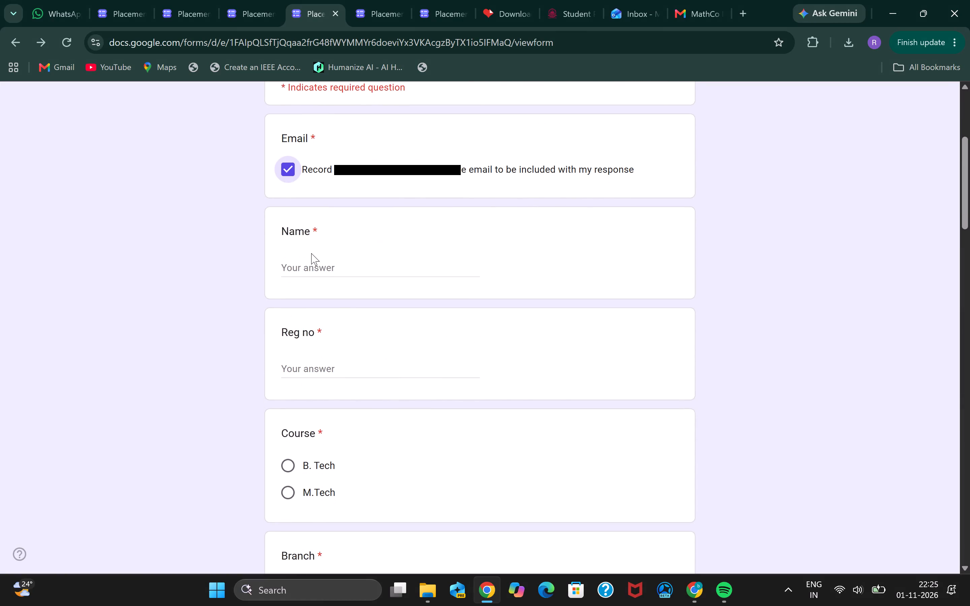
{"action": "left_click", "coordinate": [311, 253]}
{"action": "left_click", "coordinate": [311, 264]}
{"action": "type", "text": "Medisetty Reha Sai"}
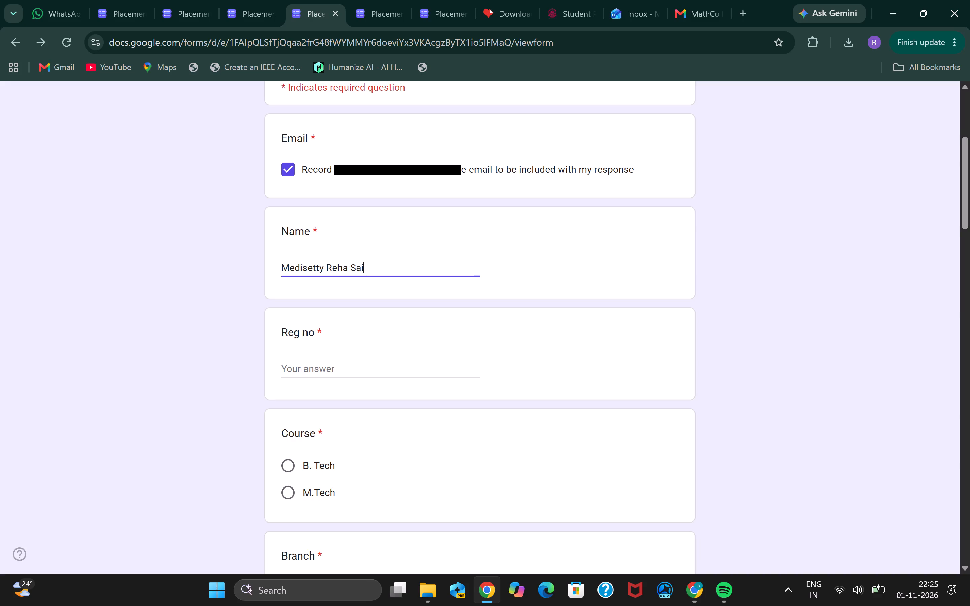
{"action": "scroll", "coordinate": [311, 264], "scroll_direction": "down", "scroll_amount": 1}
{"action": "left_click", "coordinate": [363, 340]}
{"action": "left_click", "coordinate": [353, 351]}
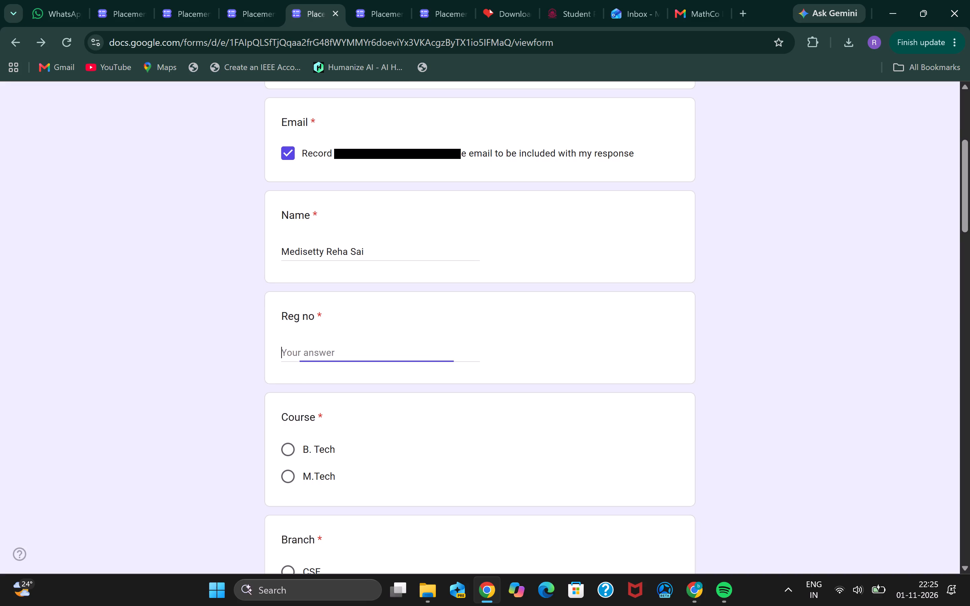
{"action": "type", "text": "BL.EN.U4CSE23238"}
Select B. Tech as the course and CSE as the branch.
{"action": "scroll", "coordinate": [353, 351], "scroll_direction": "down", "scroll_amount": 2}
{"action": "left_click", "coordinate": [290, 303]}
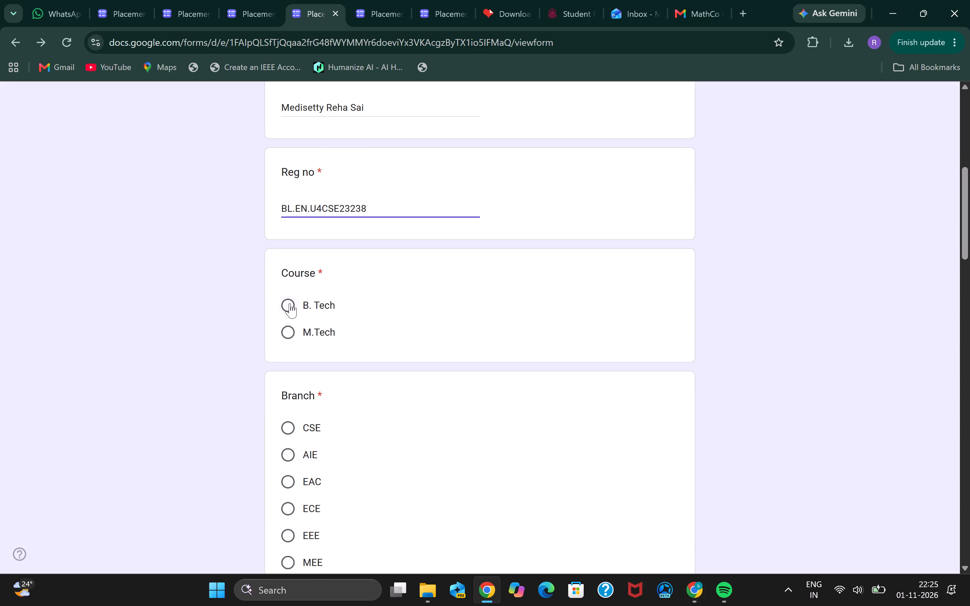
{"action": "scroll", "coordinate": [290, 303], "scroll_direction": "down", "scroll_amount": 2}
{"action": "left_click", "coordinate": [289, 237]}
{"action": "scroll", "coordinate": [289, 237], "scroll_direction": "down", "scroll_amount": 3}
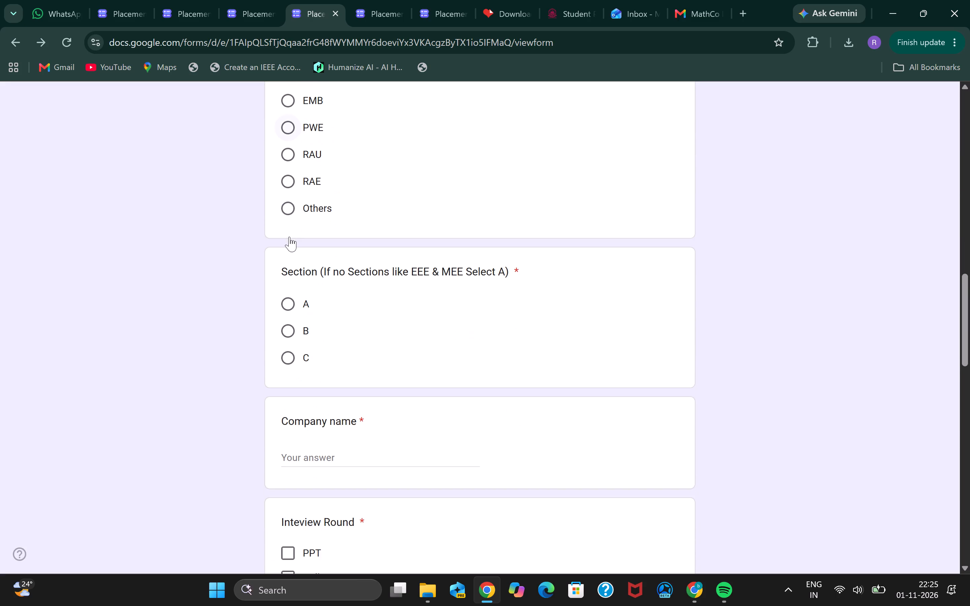
Copy the entered registration number and the student's name to the clipboard.
{"action": "scroll", "coordinate": [288, 259], "scroll_direction": "up", "scroll_amount": 6}
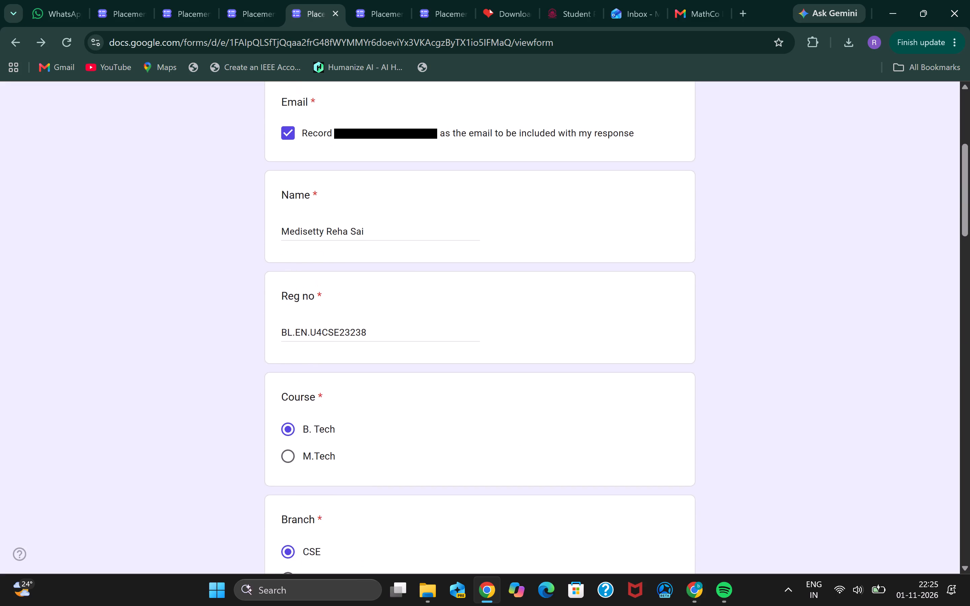
{"action": "triple_click", "coordinate": [315, 336]}
{"action": "key", "text": "ctrl+c"}
{"action": "key", "text": "ctrl+c"}
{"action": "key", "text": "ctrl+c"}
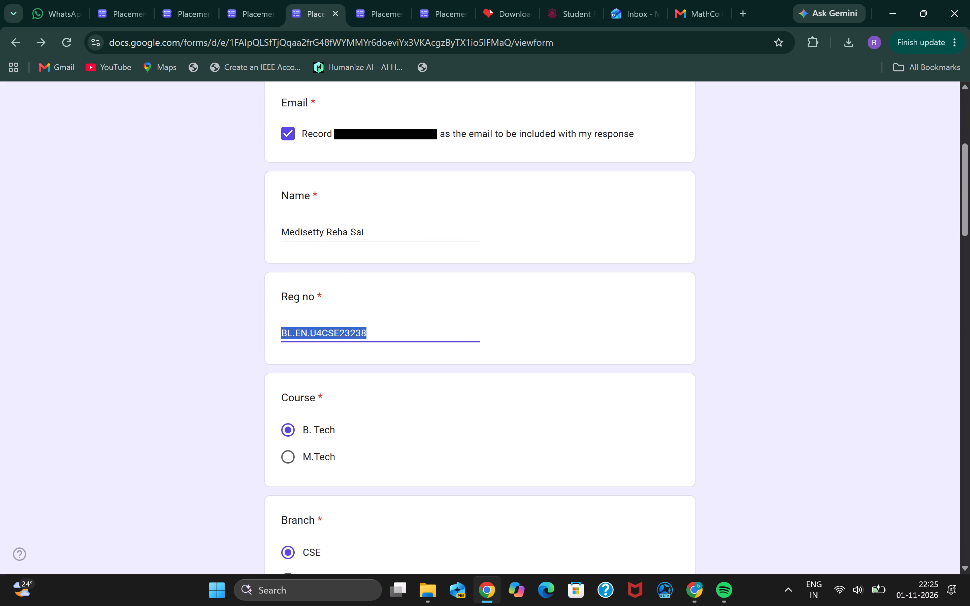
{"action": "double_click", "coordinate": [343, 236]}
{"action": "key", "text": "ctrl+a"}
{"action": "key", "text": "ctrl+c"}
{"action": "key", "text": "ctrl+c"}
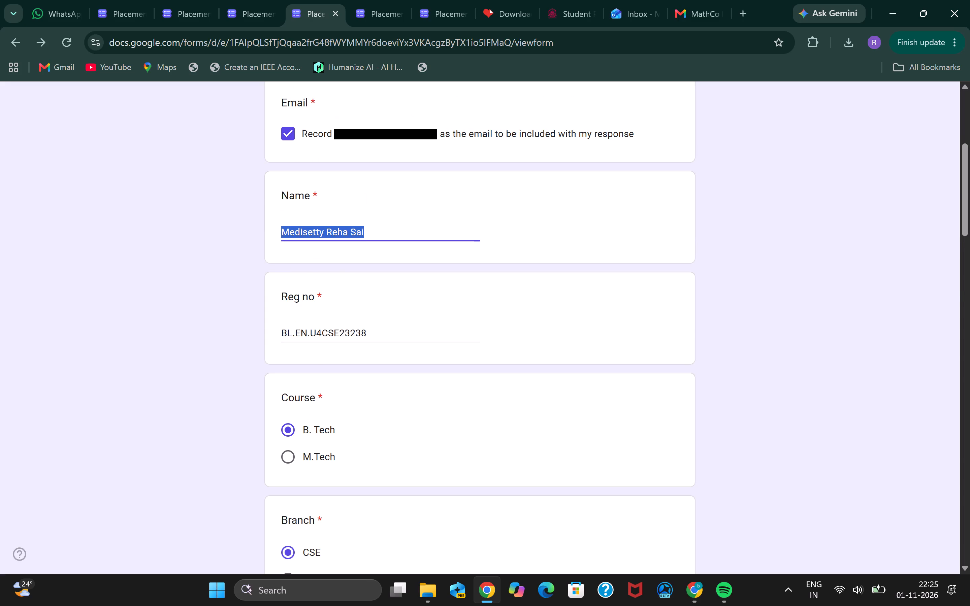
Select C as the section.
{"action": "scroll", "coordinate": [343, 236], "scroll_direction": "down", "scroll_amount": 6}
{"action": "scroll", "coordinate": [300, 239], "scroll_direction": "up", "scroll_amount": 1}
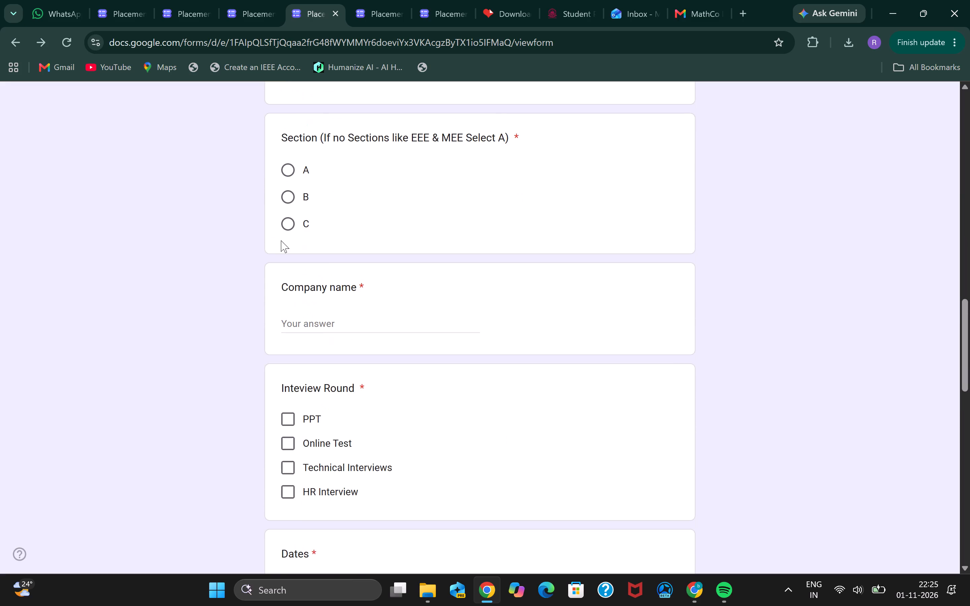
{"action": "left_click_drag", "start_coordinate": [281, 240], "coordinate": [281, 236]}
{"action": "left_click", "coordinate": [284, 230]}
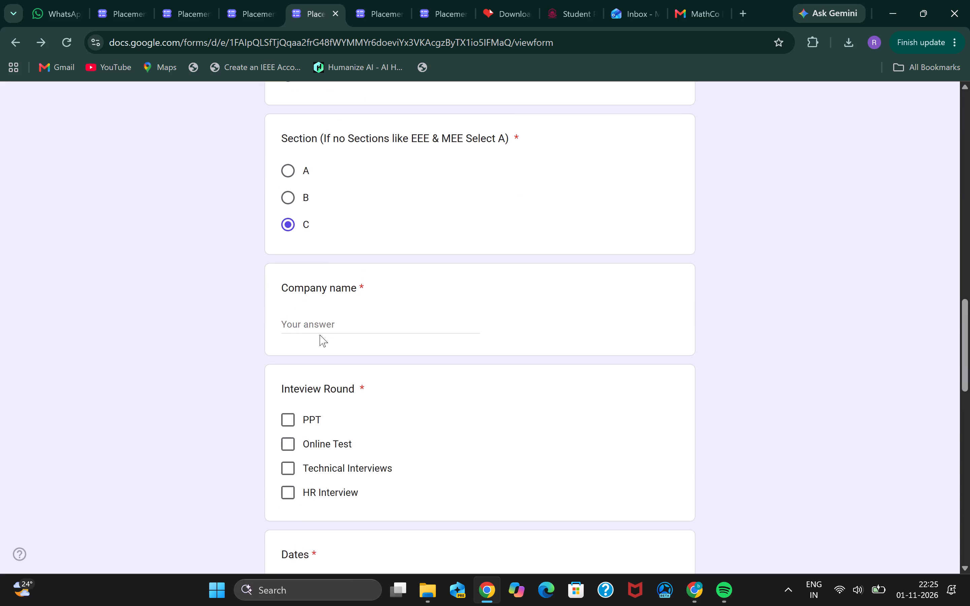
Enter SLB as the company name and select only Technical Interviews as the interview round.
{"action": "left_click_drag", "start_coordinate": [320, 335], "coordinate": [322, 324]}
{"action": "left_click", "coordinate": [322, 324]}
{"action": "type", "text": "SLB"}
{"action": "scroll", "coordinate": [322, 324], "scroll_direction": "down", "scroll_amount": 1}
{"action": "left_click", "coordinate": [289, 329]}
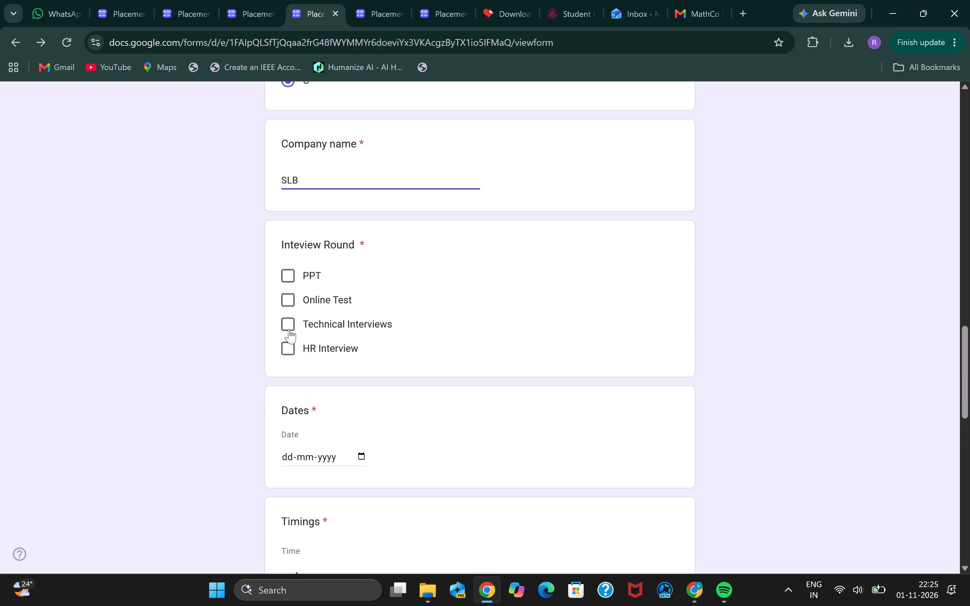
Set the SLB interview date to 16-10-2026.
{"action": "scroll", "coordinate": [289, 329], "scroll_direction": "down", "scroll_amount": 2}
{"action": "left_click", "coordinate": [365, 310]}
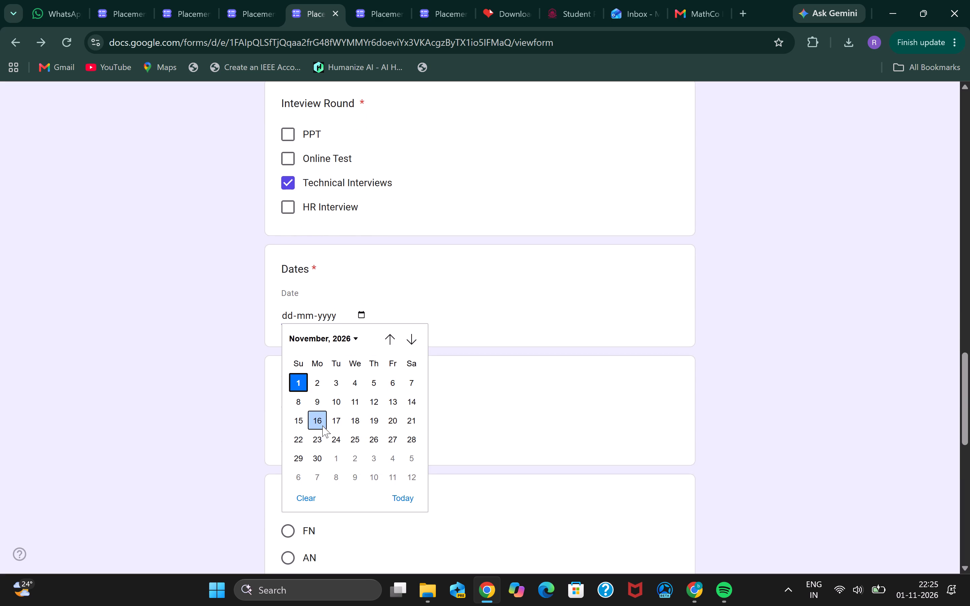
{"action": "left_click", "coordinate": [394, 342]}
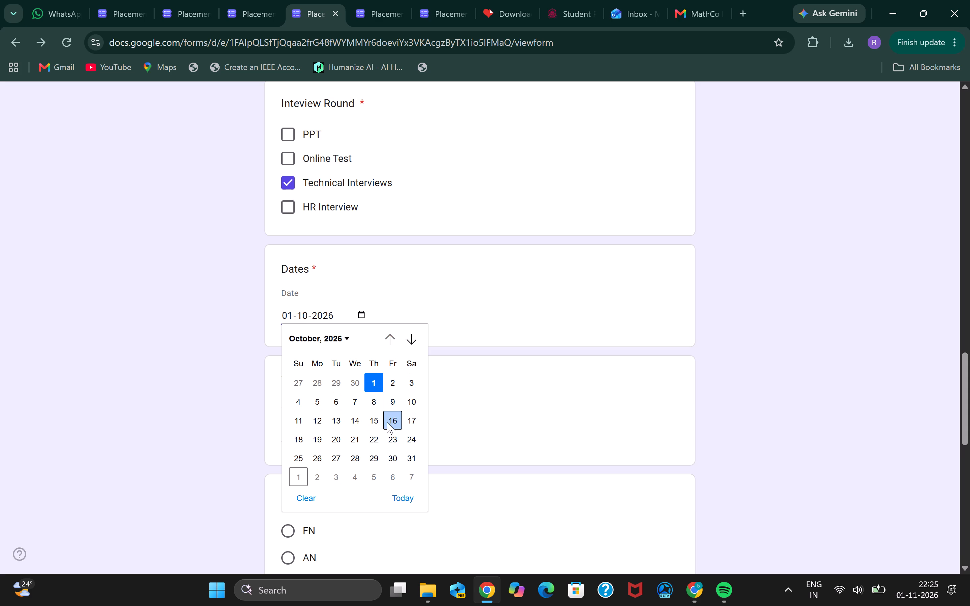
{"action": "left_click", "coordinate": [393, 419]}
Set the interview time to 08:00 under Timings.
{"action": "scroll", "coordinate": [308, 410], "scroll_direction": "down", "scroll_amount": 1}
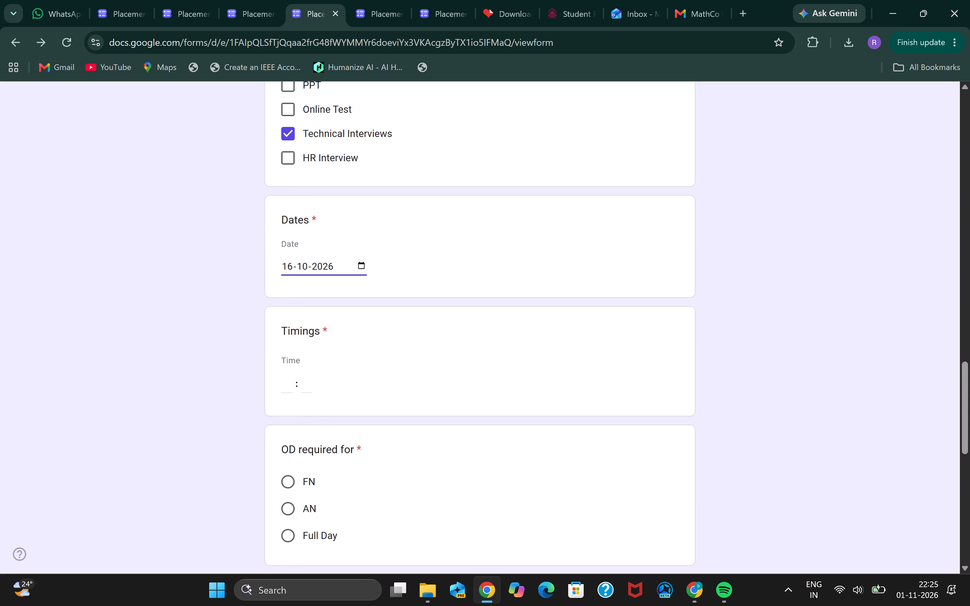
{"action": "left_click", "coordinate": [284, 386]}
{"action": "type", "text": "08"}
{"action": "left_click", "coordinate": [304, 377]}
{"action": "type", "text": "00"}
Choose Full Day as the OD requirement for the SLB interview.
{"action": "scroll", "coordinate": [304, 377], "scroll_direction": "down", "scroll_amount": 1}
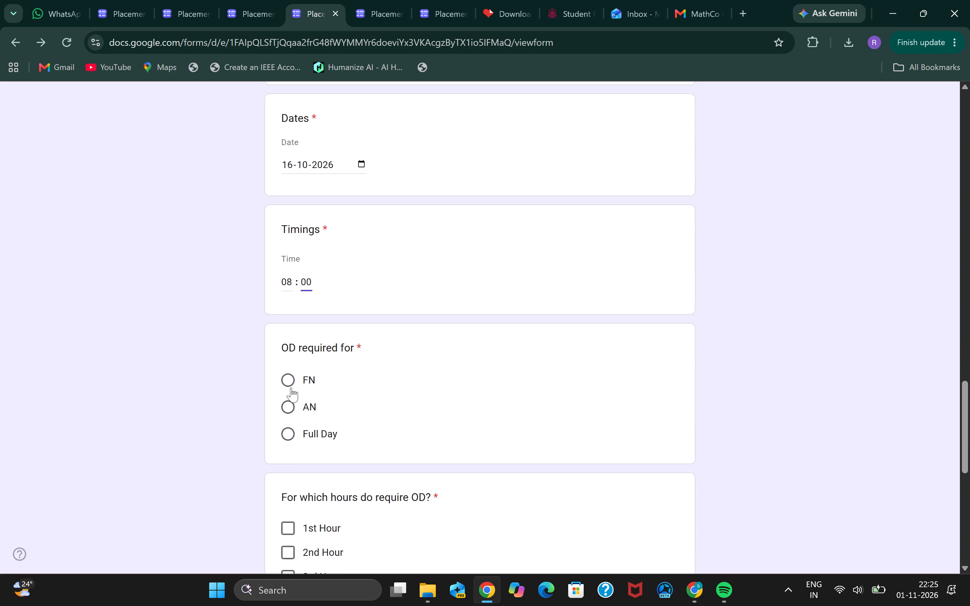
{"action": "left_click", "coordinate": [295, 439]}
{"action": "scroll", "coordinate": [295, 439], "scroll_direction": "down", "scroll_amount": 2}
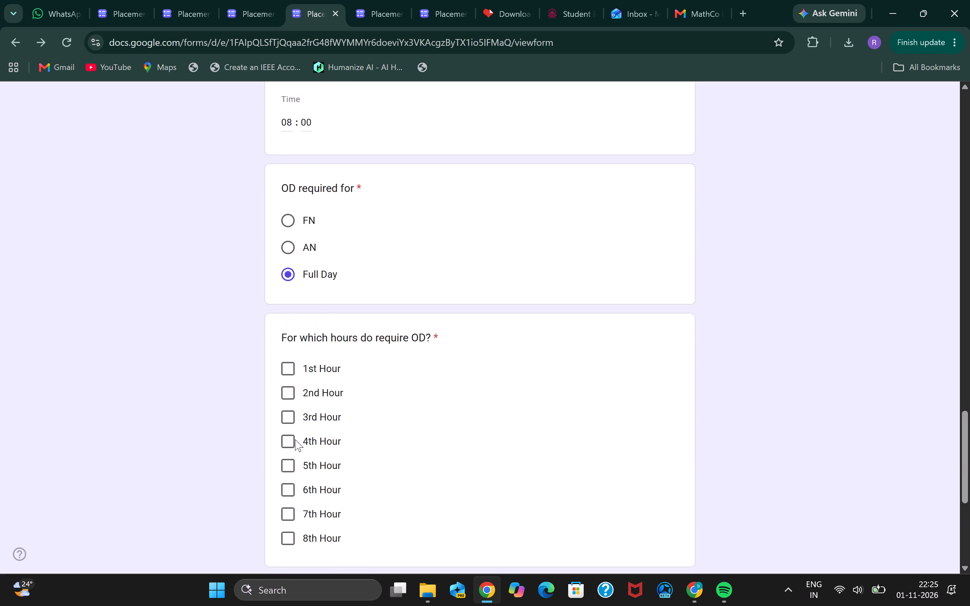
Mark all hours from 1st Hour through 8th Hour as requiring OD for the SLB interview.
{"action": "scroll", "coordinate": [295, 439], "scroll_direction": "down", "scroll_amount": 2}
{"action": "scroll", "coordinate": [295, 439], "scroll_direction": "up", "scroll_amount": 2}
{"action": "left_click", "coordinate": [300, 233]}
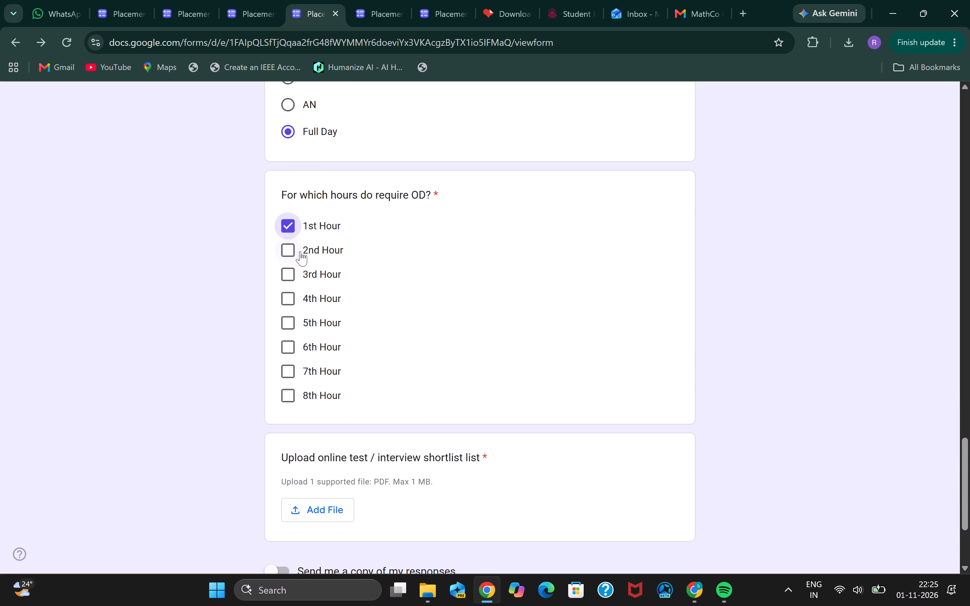
{"action": "left_click", "coordinate": [300, 251]}
{"action": "left_click", "coordinate": [294, 281]}
{"action": "left_click", "coordinate": [293, 302]}
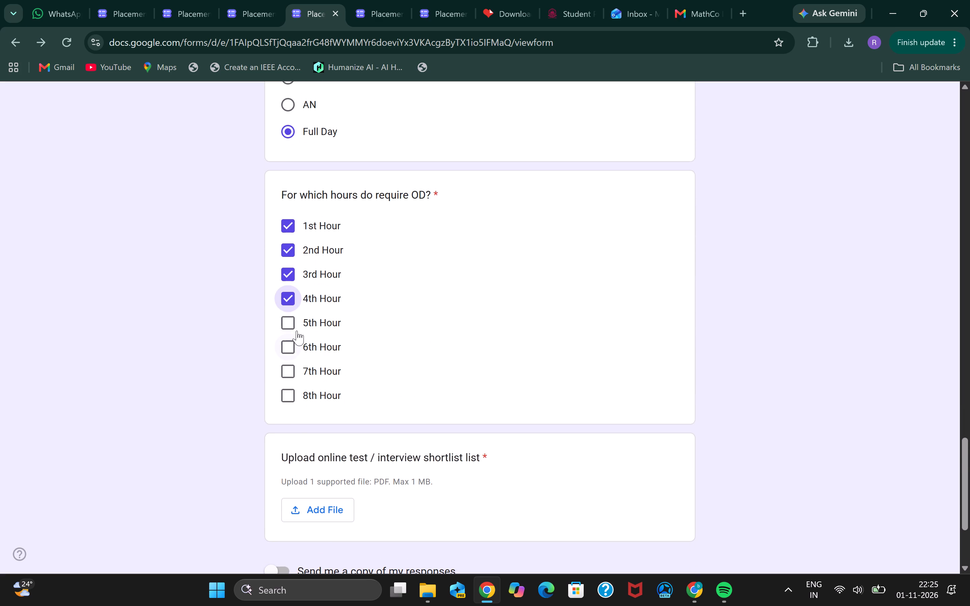
{"action": "left_click", "coordinate": [297, 331]}
{"action": "left_click", "coordinate": [297, 323]}
{"action": "left_click", "coordinate": [297, 361]}
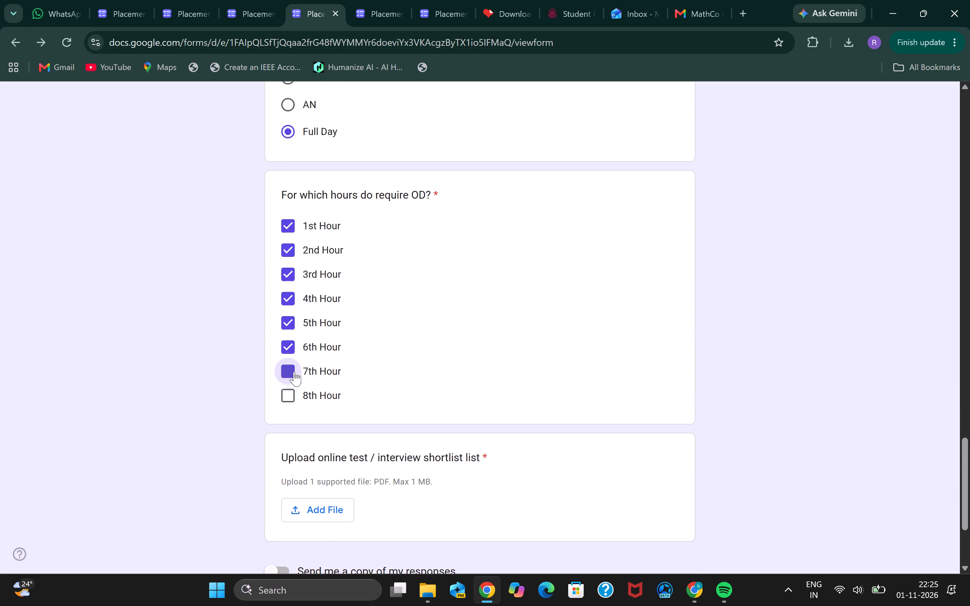
{"action": "left_click", "coordinate": [291, 397]}
Upload SLB.pdf from Downloads as the online test / interview shortlist proof.
{"action": "left_click", "coordinate": [302, 503]}
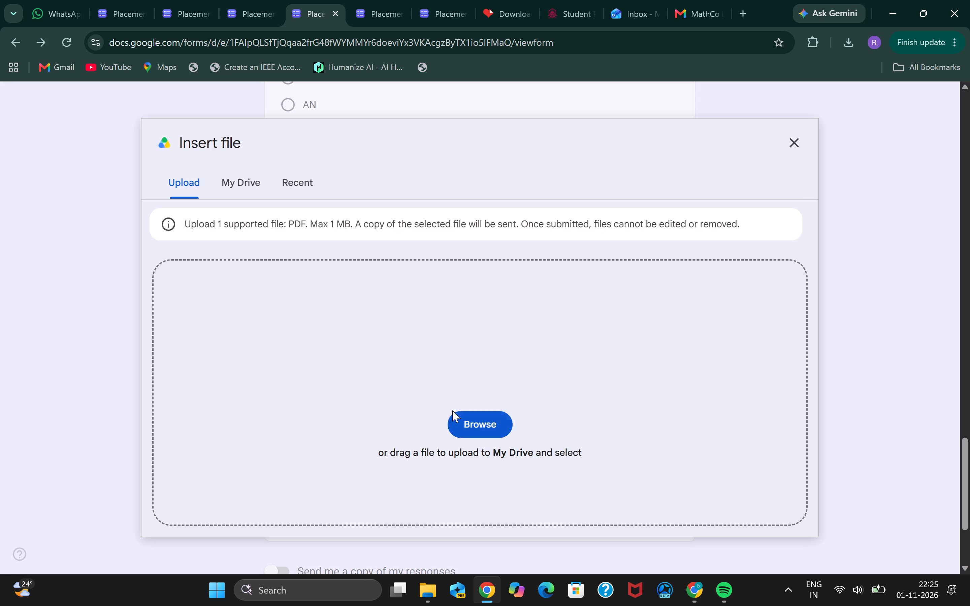
{"action": "left_click", "coordinate": [462, 412]}
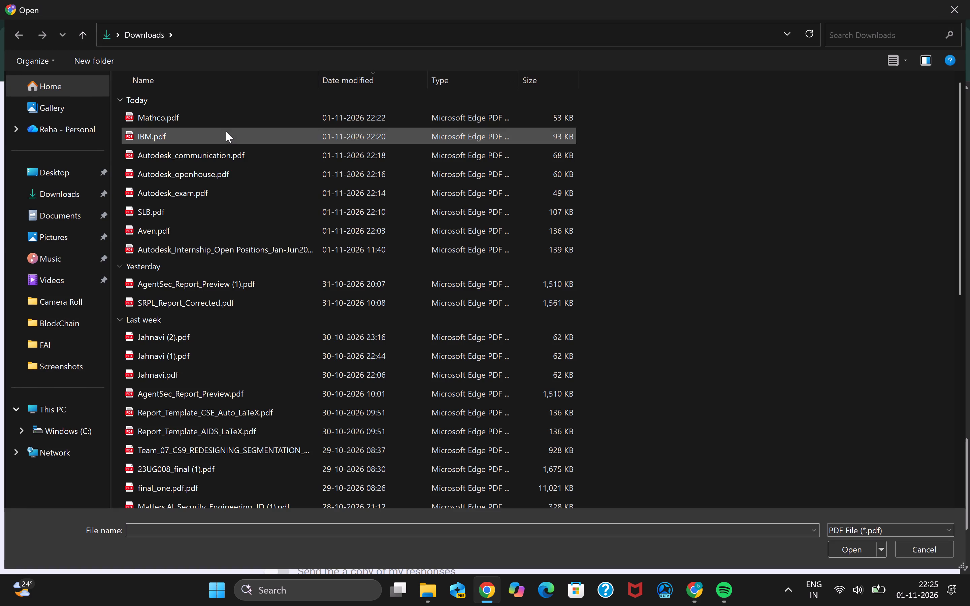
{"action": "left_click", "coordinate": [188, 214]}
{"action": "key", "text": "Return"}
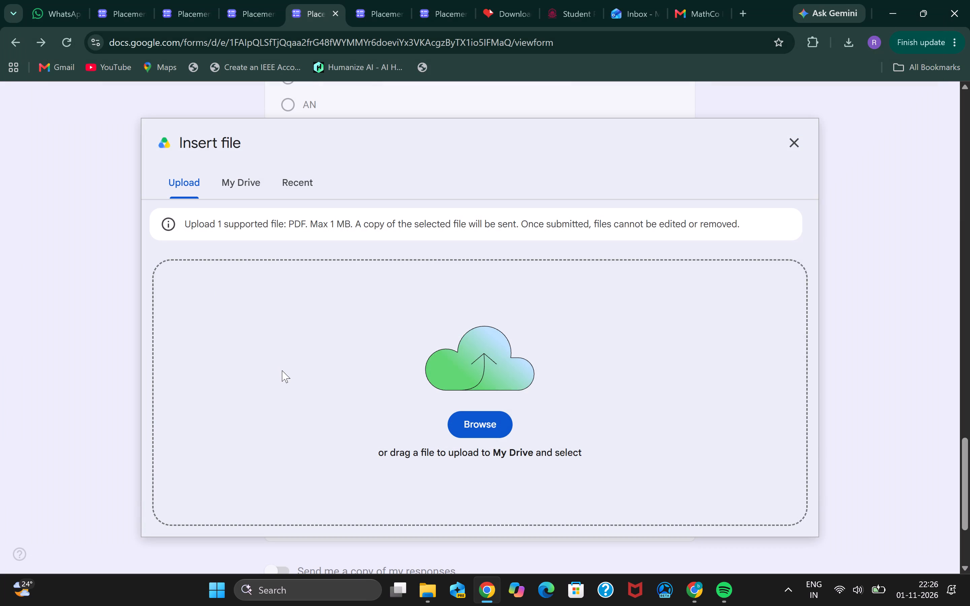
{"action": "left_click", "coordinate": [488, 420]}
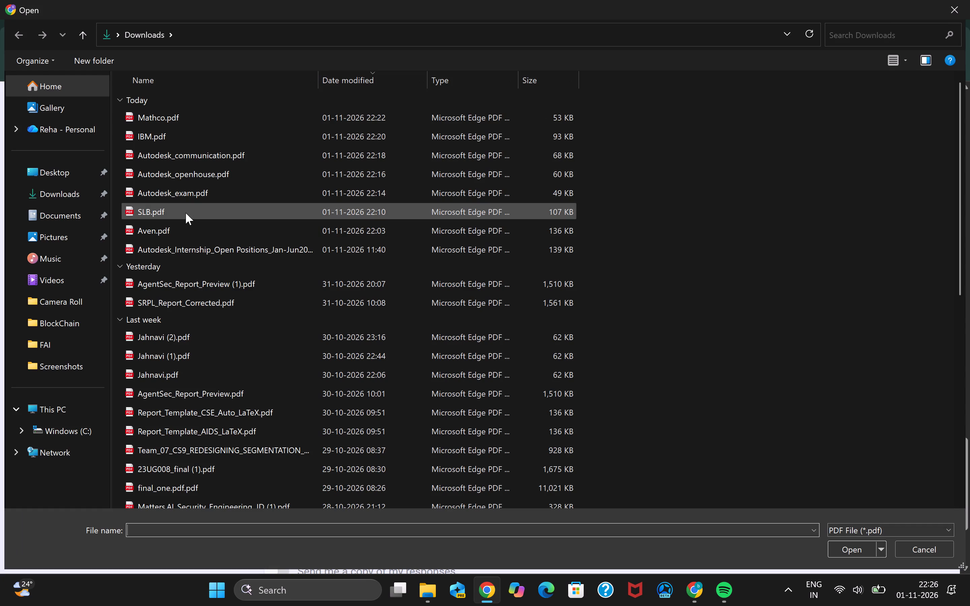
{"action": "left_click", "coordinate": [186, 213]}
{"action": "key", "text": "Return"}
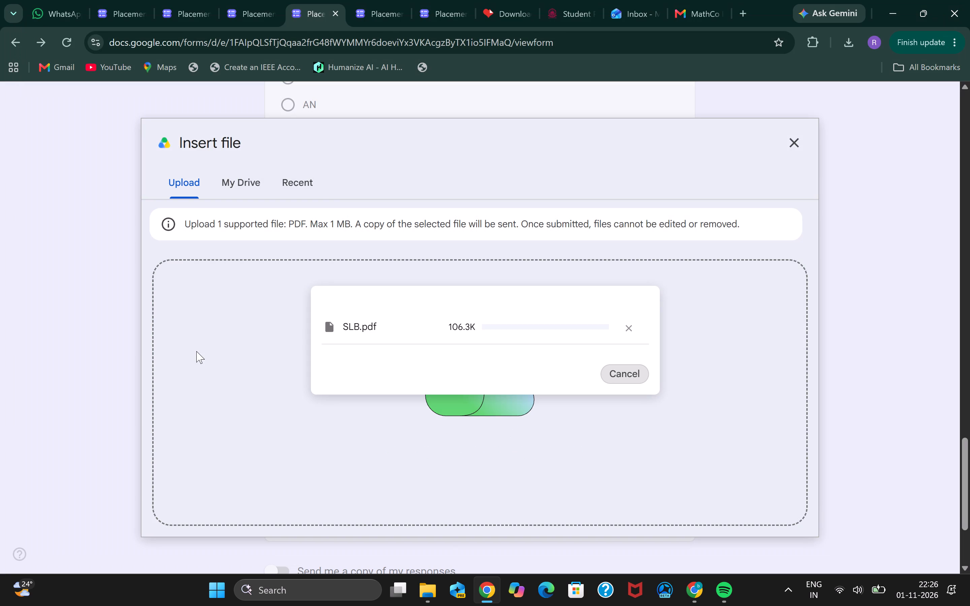
Turn on sending a copy of the responses and submit the SLB form.
{"action": "scroll", "coordinate": [196, 351], "scroll_direction": "down", "scroll_amount": 2}
{"action": "left_click", "coordinate": [267, 414]}
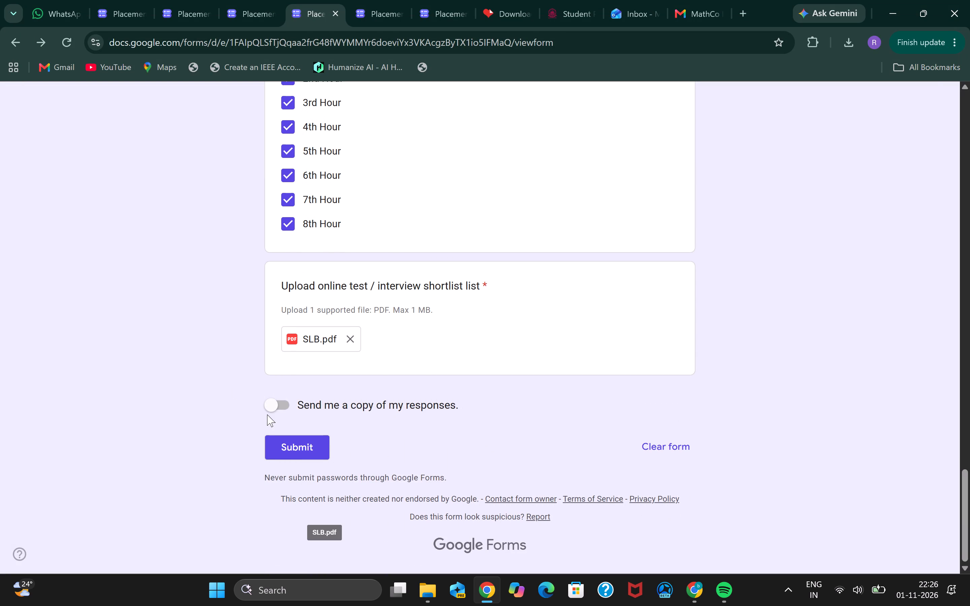
{"action": "left_click", "coordinate": [278, 408]}
{"action": "left_click", "coordinate": [300, 442]}
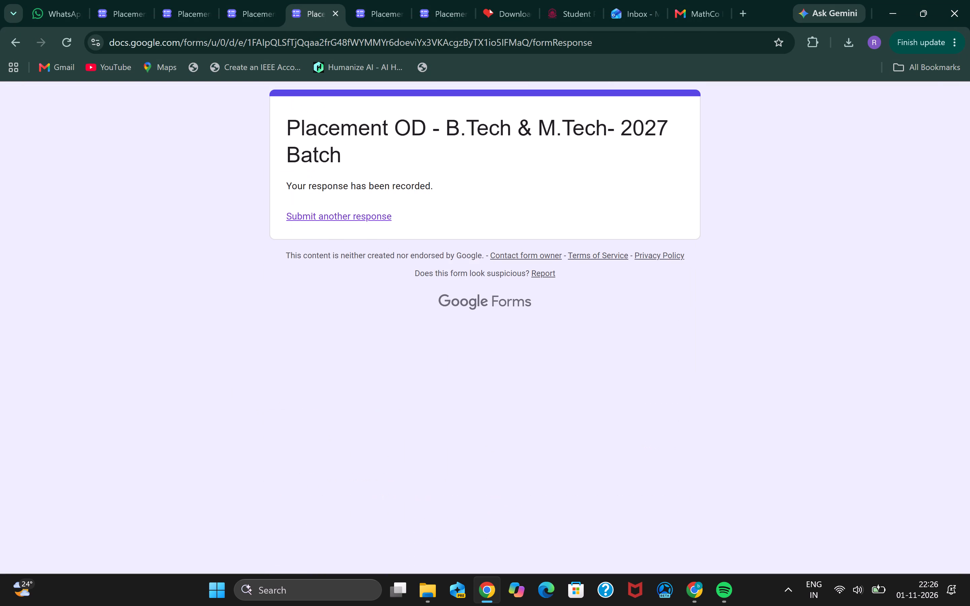
Switch to the partly filled Placement OD form in another browser tab and reload it to clear its answers.
{"action": "left_click", "coordinate": [385, 0]}
{"action": "left_click", "coordinate": [247, 2]}
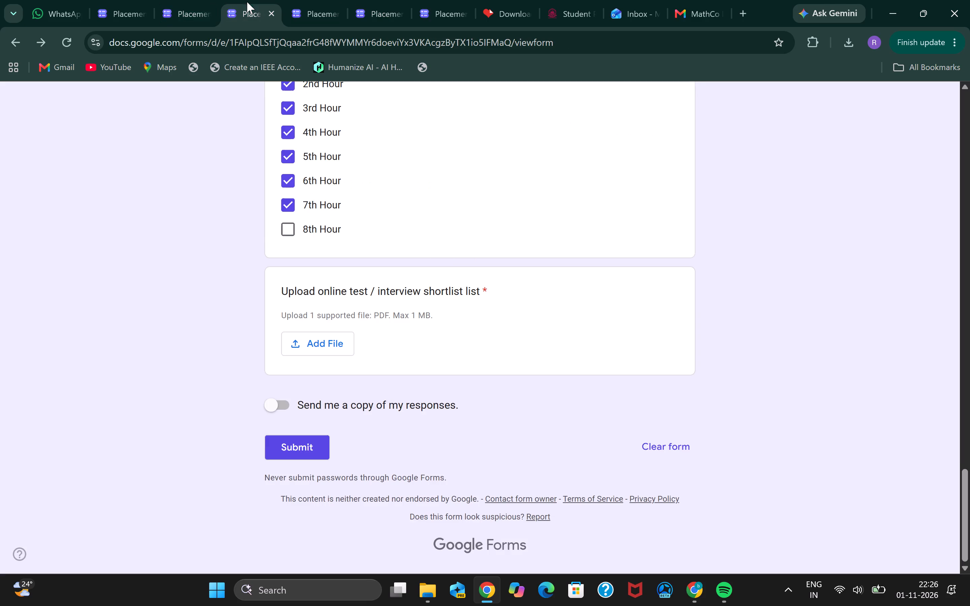
{"action": "scroll", "coordinate": [291, 169], "scroll_direction": "up", "scroll_amount": 8}
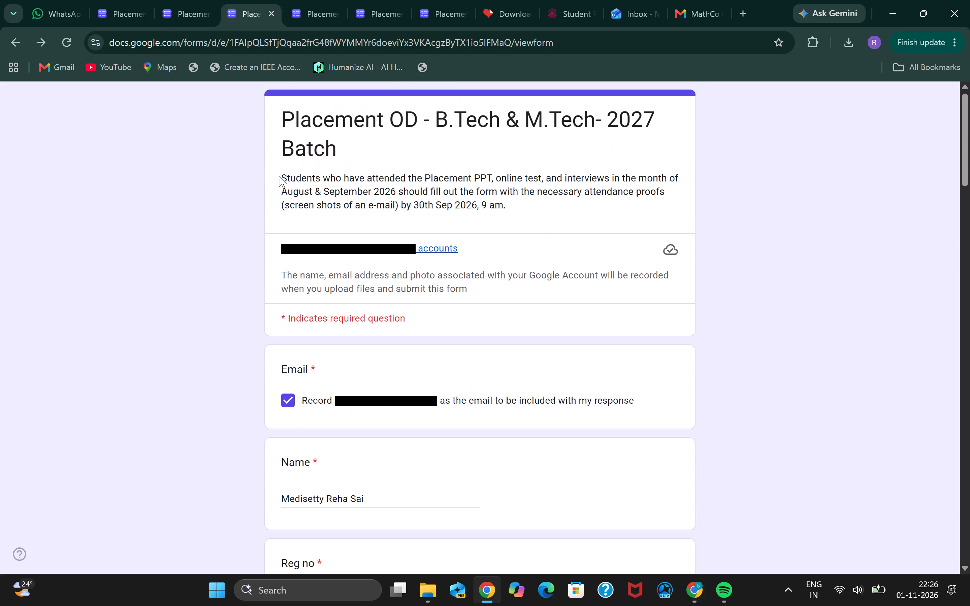
{"action": "key", "text": "ctrl+r"}
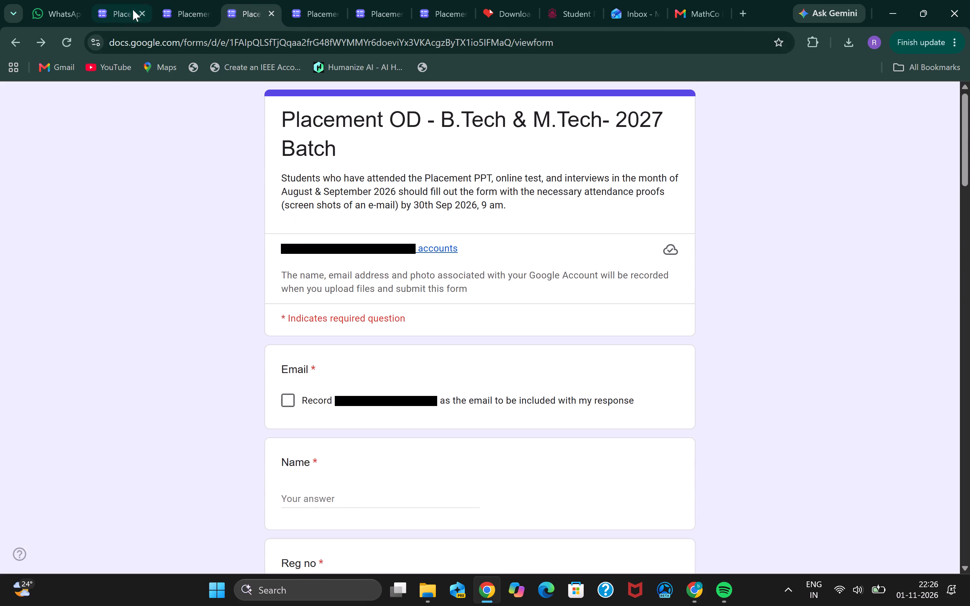
Include the account email with the response and fill in the student's name and registration number from the clipboard history.
{"action": "scroll", "coordinate": [239, 258], "scroll_direction": "down", "scroll_amount": 4}
{"action": "scroll", "coordinate": [239, 258], "scroll_direction": "up", "scroll_amount": 2}
{"action": "left_click", "coordinate": [283, 199]}
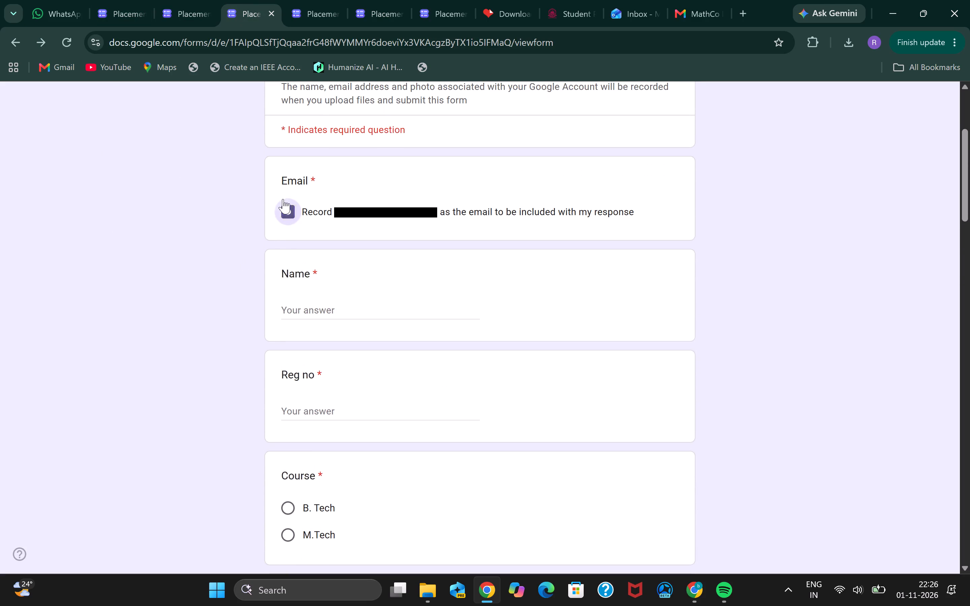
{"action": "left_click", "coordinate": [314, 317]}
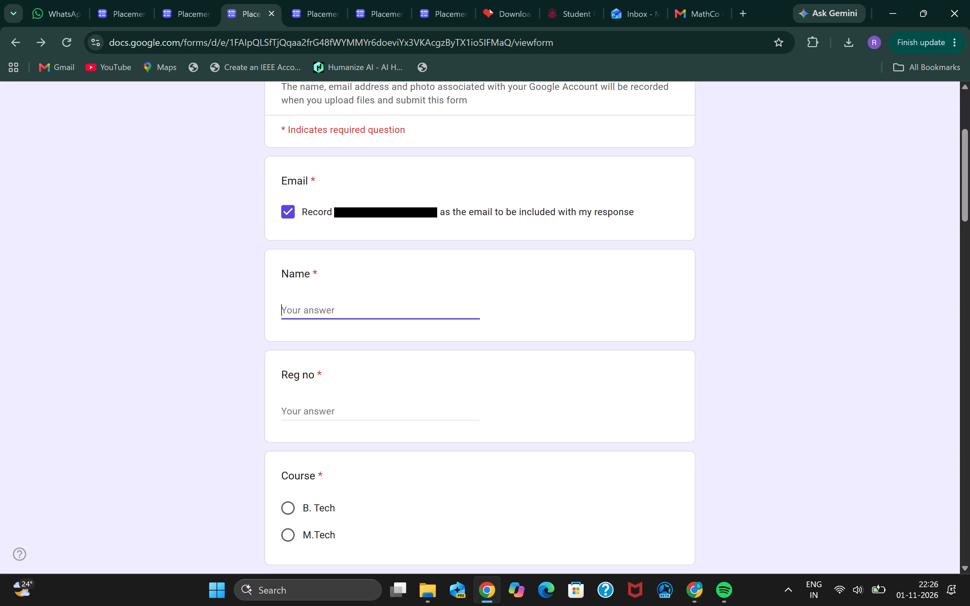
{"action": "key", "text": "super+v"}
{"action": "left_click", "coordinate": [334, 431]}
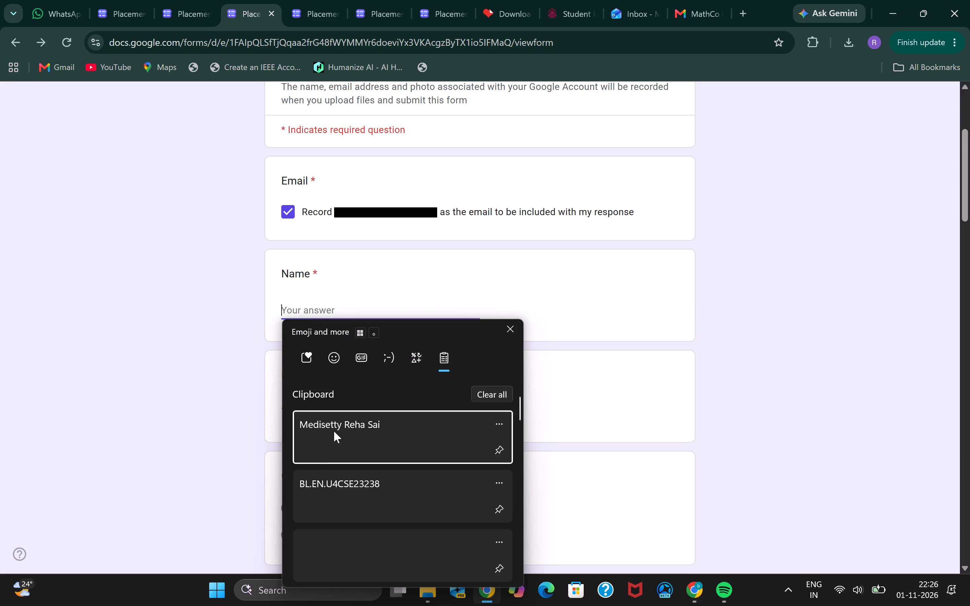
{"action": "key", "text": "ctrl+v"}
{"action": "scroll", "coordinate": [352, 274], "scroll_direction": "down", "scroll_amount": 2}
{"action": "left_click", "coordinate": [338, 254]}
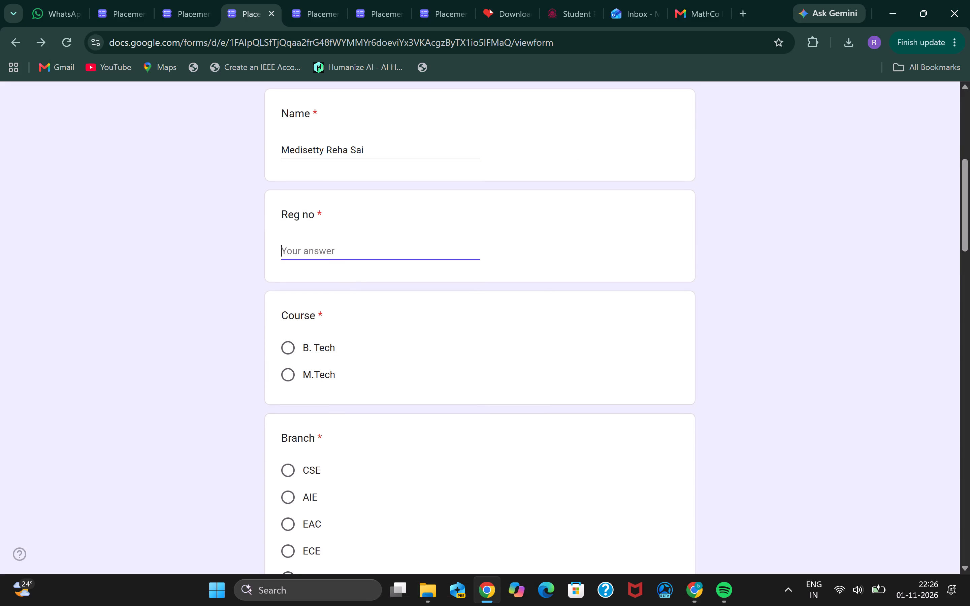
{"action": "key", "text": "super+v"}
{"action": "left_click", "coordinate": [335, 420]}
{"action": "key", "text": "ctrl+v"}
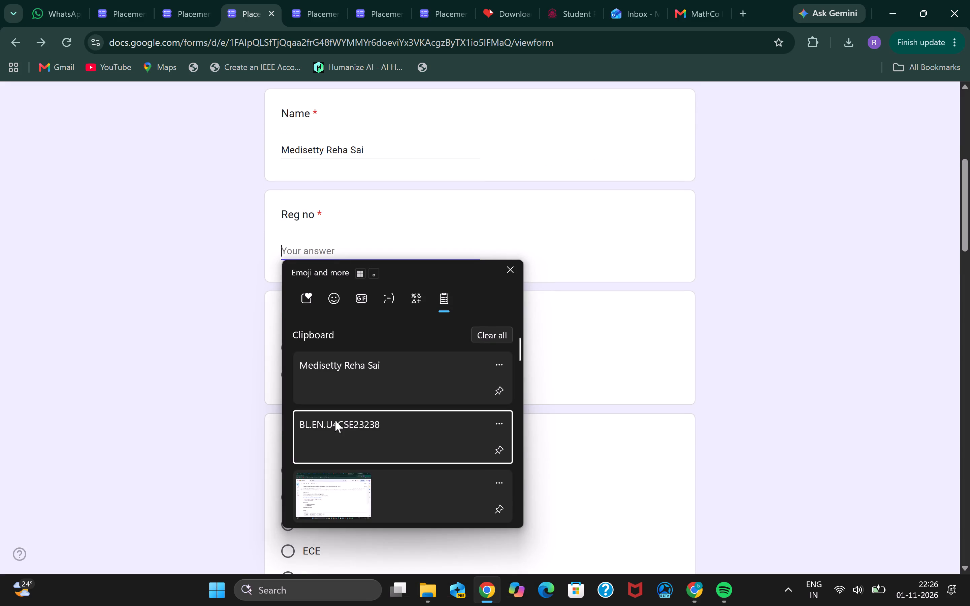
Choose B. Tech as the course, CSE as the branch and C as the section.
{"action": "scroll", "coordinate": [485, 387], "scroll_direction": "down", "scroll_amount": 2}
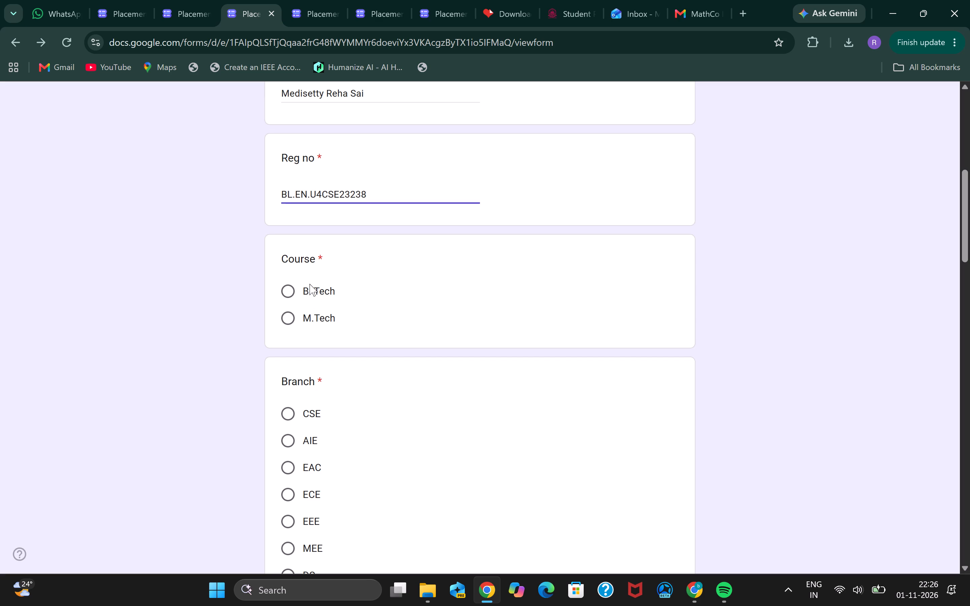
{"action": "left_click", "coordinate": [310, 284]}
{"action": "scroll", "coordinate": [309, 386], "scroll_direction": "down", "scroll_amount": 2}
{"action": "left_click", "coordinate": [286, 249]}
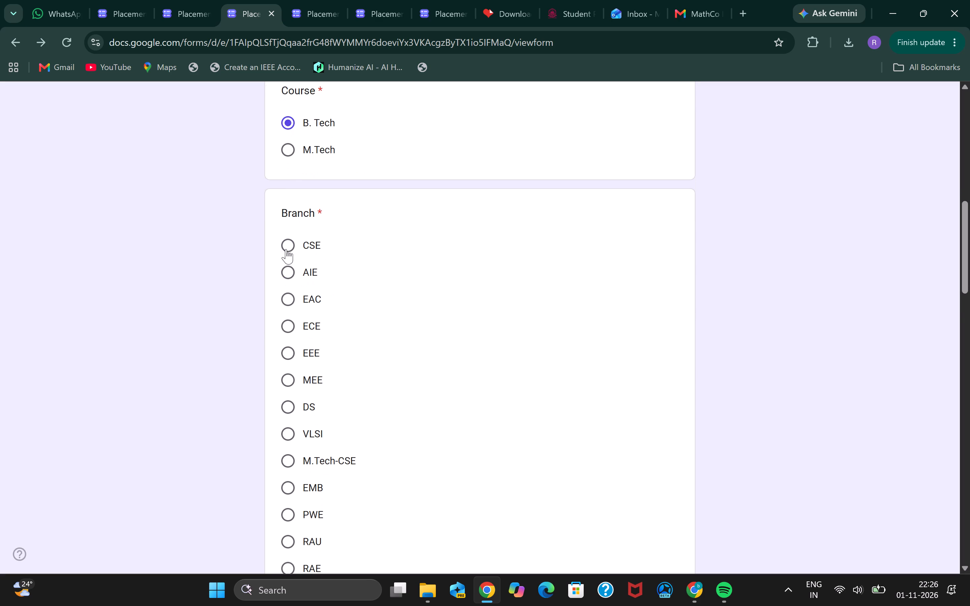
{"action": "scroll", "coordinate": [286, 249], "scroll_direction": "down", "scroll_amount": 4}
{"action": "left_click", "coordinate": [285, 323]}
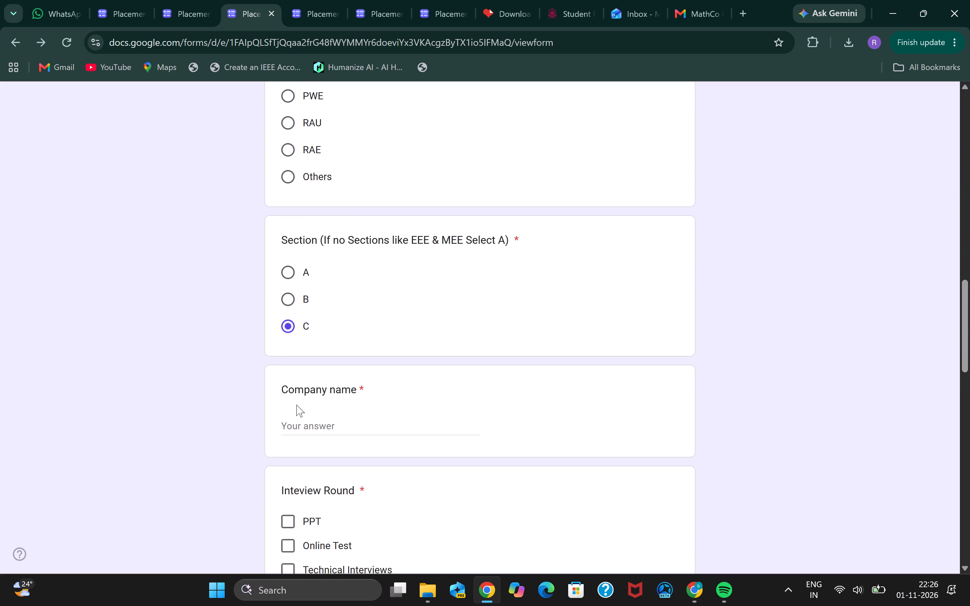
Enter SLB as the company name and select Technical Interviews as the interview round.
{"action": "left_click", "coordinate": [303, 431]}
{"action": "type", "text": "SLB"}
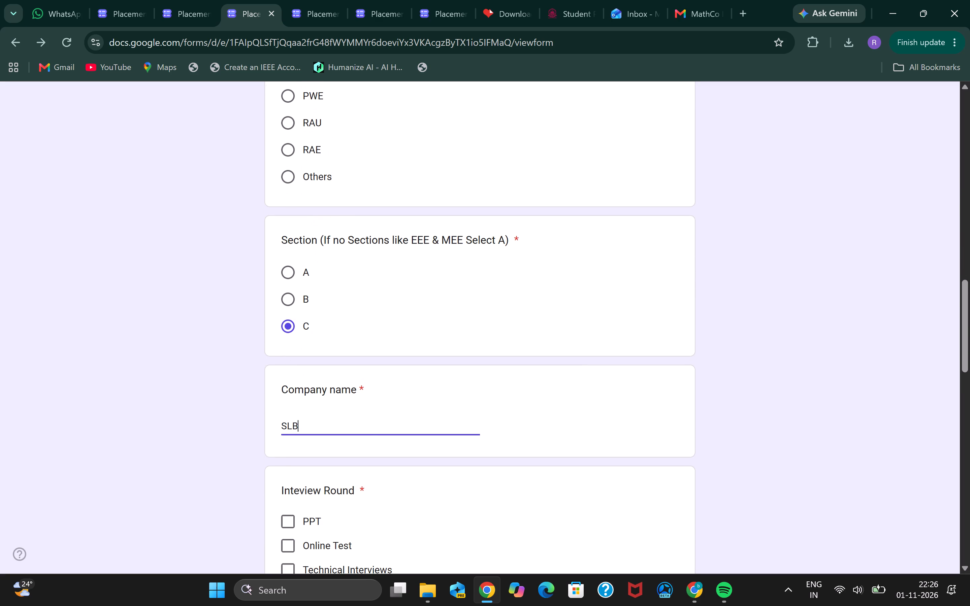
{"action": "scroll", "coordinate": [303, 431], "scroll_direction": "down", "scroll_amount": 2}
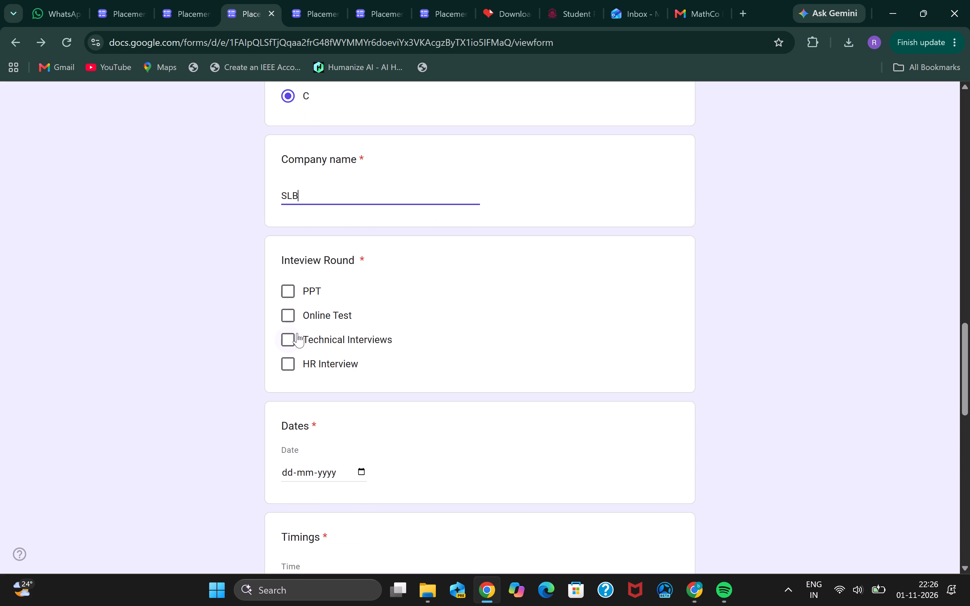
{"action": "left_click", "coordinate": [297, 333]}
Set the date of this second SLB interview entry to 17-10-2026.
{"action": "left_click", "coordinate": [360, 473]}
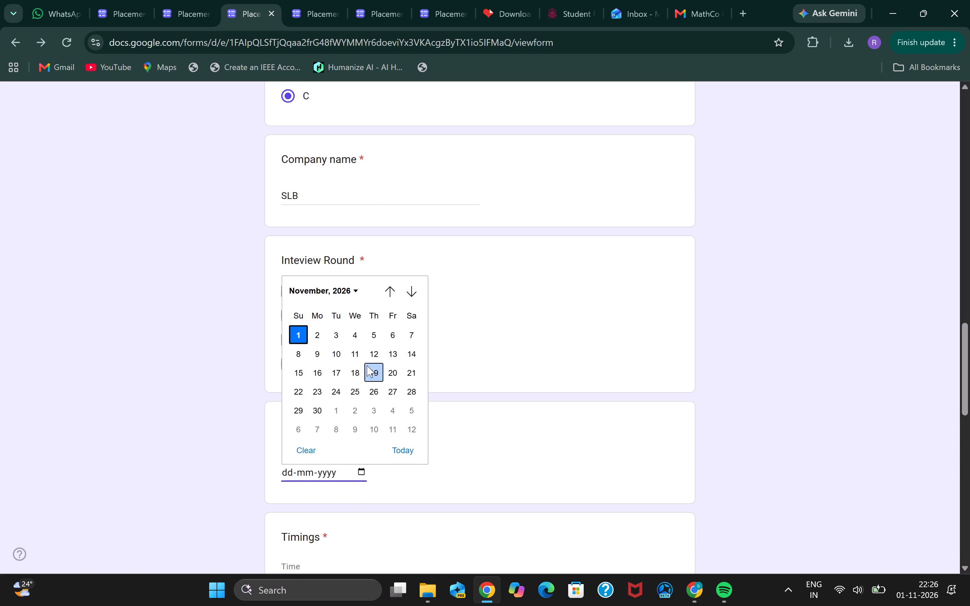
{"action": "left_click", "coordinate": [331, 375]}
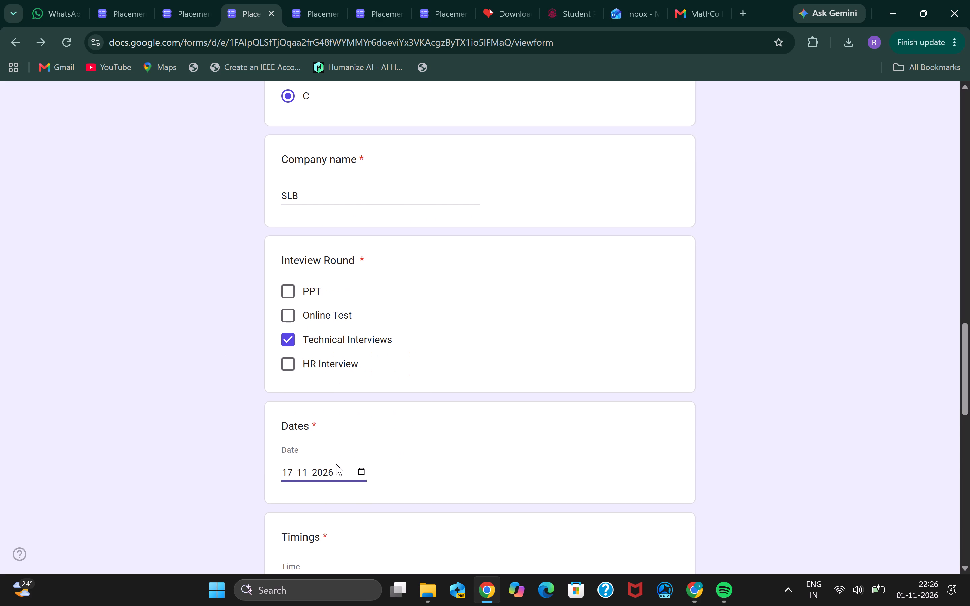
{"action": "left_click", "coordinate": [366, 472]}
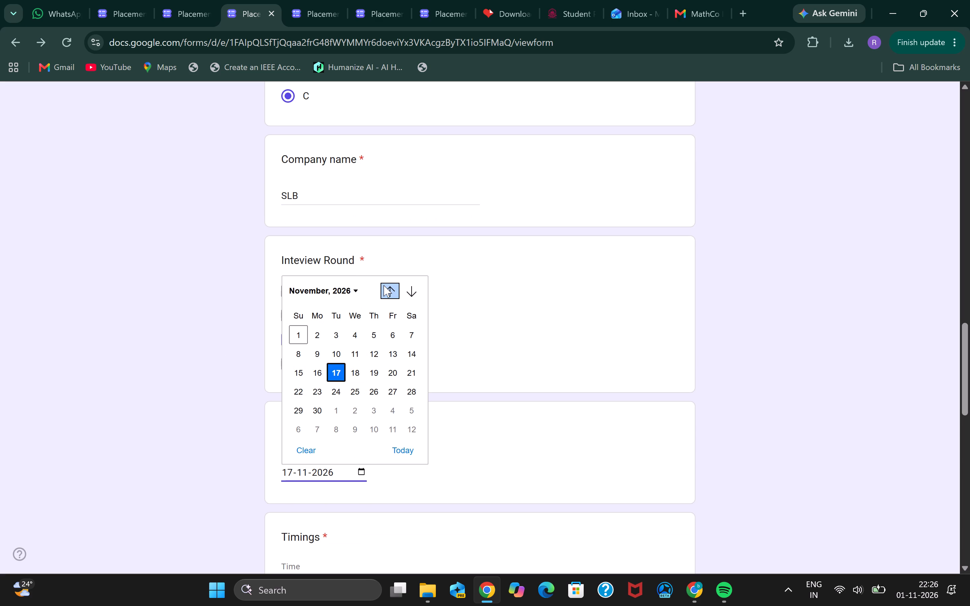
{"action": "left_click", "coordinate": [384, 285]}
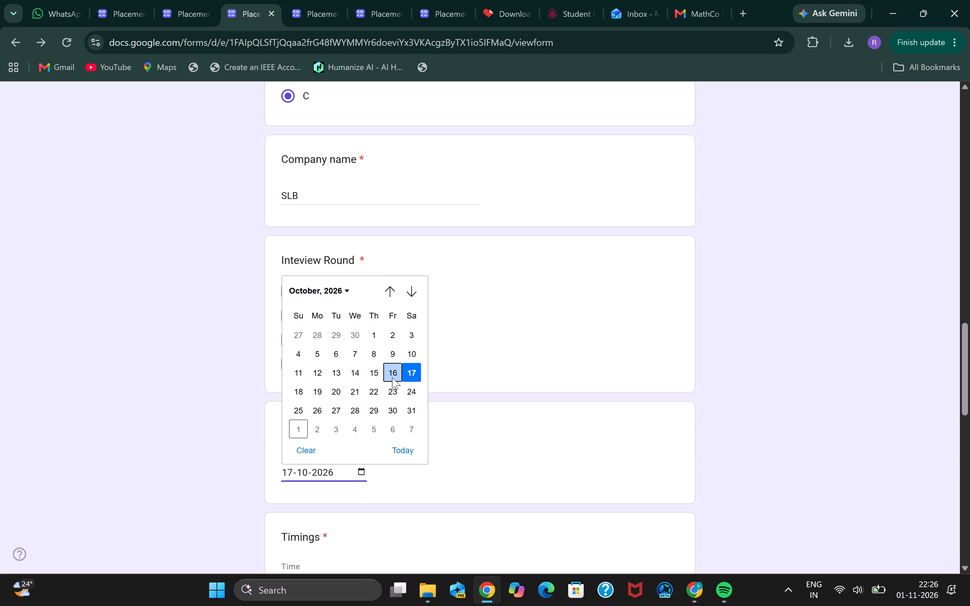
{"action": "left_click", "coordinate": [407, 368]}
Set the interview time to 08:00 under Timings.
{"action": "scroll", "coordinate": [362, 423], "scroll_direction": "down", "scroll_amount": 3}
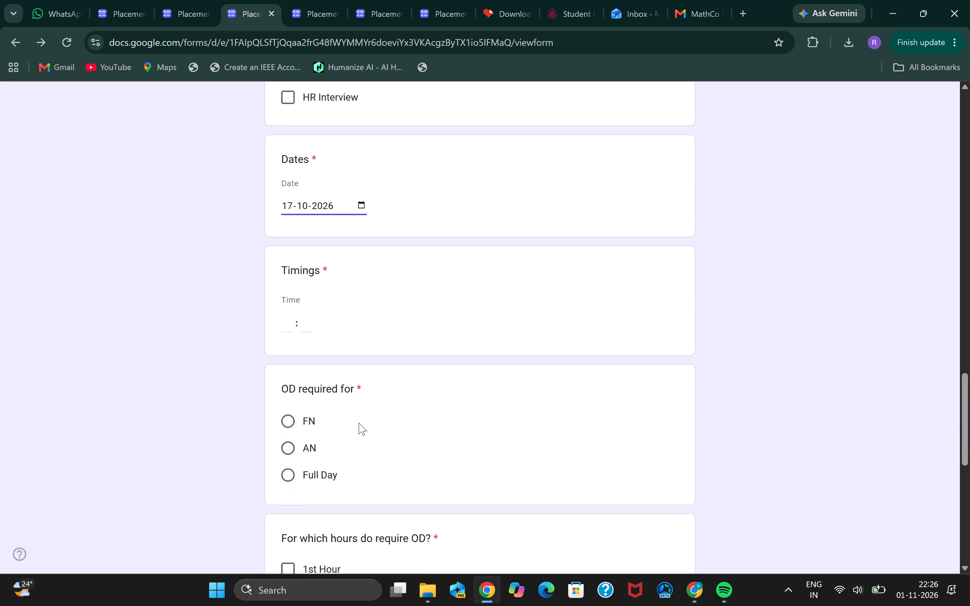
{"action": "left_click", "coordinate": [287, 316]}
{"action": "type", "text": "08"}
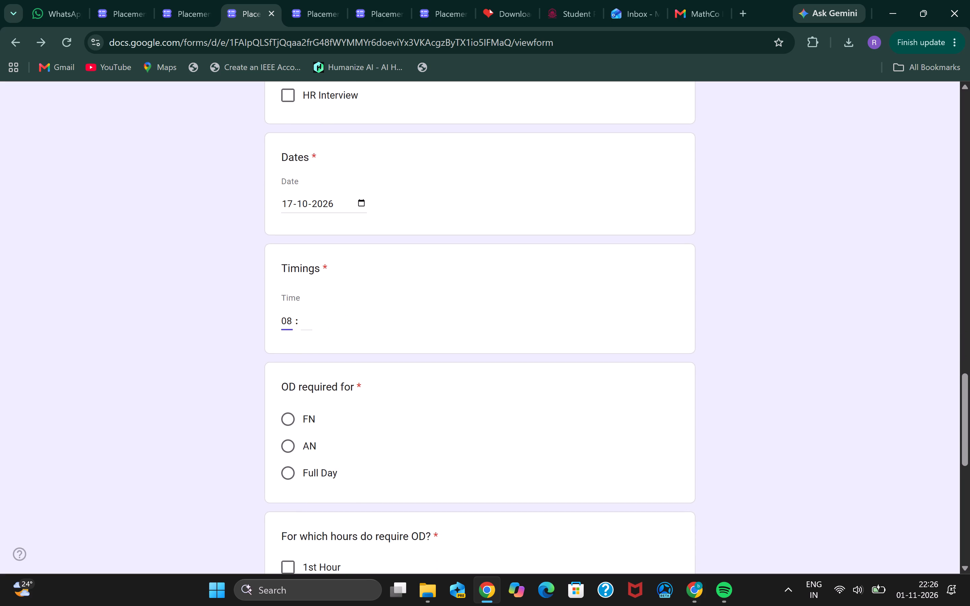
{"action": "left_click", "coordinate": [308, 322]}
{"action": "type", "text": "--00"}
Choose Full Day as the OD requirement for the second SLB interview day.
{"action": "scroll", "coordinate": [308, 322], "scroll_direction": "down", "scroll_amount": 1}
{"action": "left_click", "coordinate": [290, 390]}
Mark all eight hours, 1st Hour through 8th Hour, as requiring OD on the second SLB interview day.
{"action": "scroll", "coordinate": [290, 390], "scroll_direction": "down", "scroll_amount": 4}
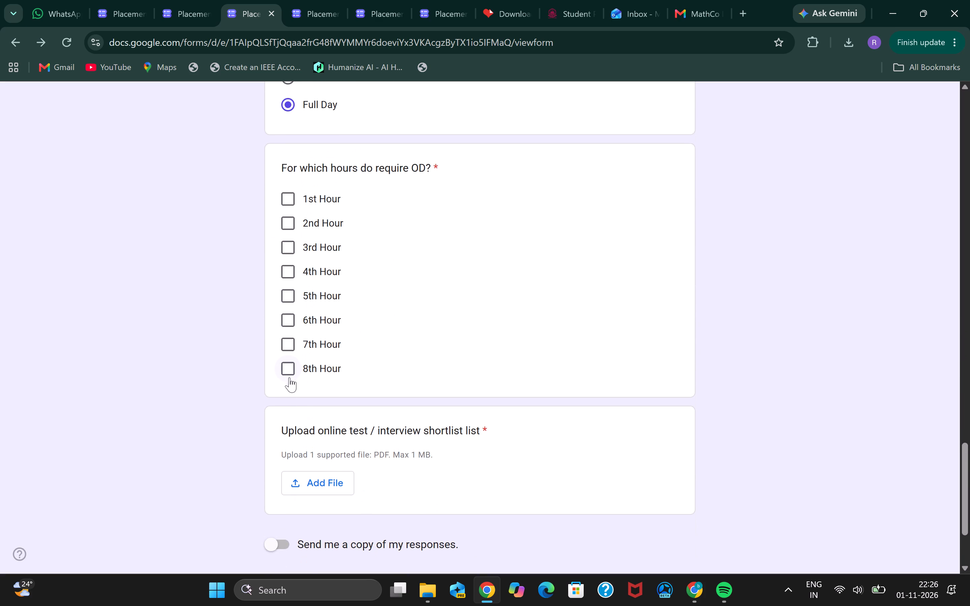
{"action": "left_click", "coordinate": [290, 373]}
{"action": "left_click_drag", "start_coordinate": [289, 355], "coordinate": [289, 344]}
{"action": "left_click", "coordinate": [289, 344]}
{"action": "left_click", "coordinate": [288, 319]}
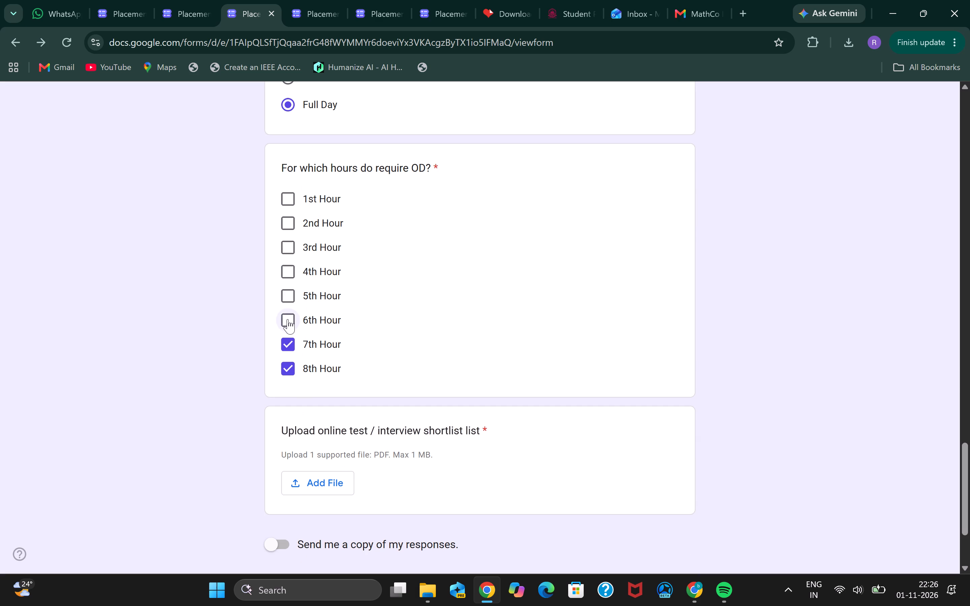
{"action": "left_click", "coordinate": [286, 292]}
{"action": "left_click", "coordinate": [285, 271]}
{"action": "left_click", "coordinate": [288, 237]}
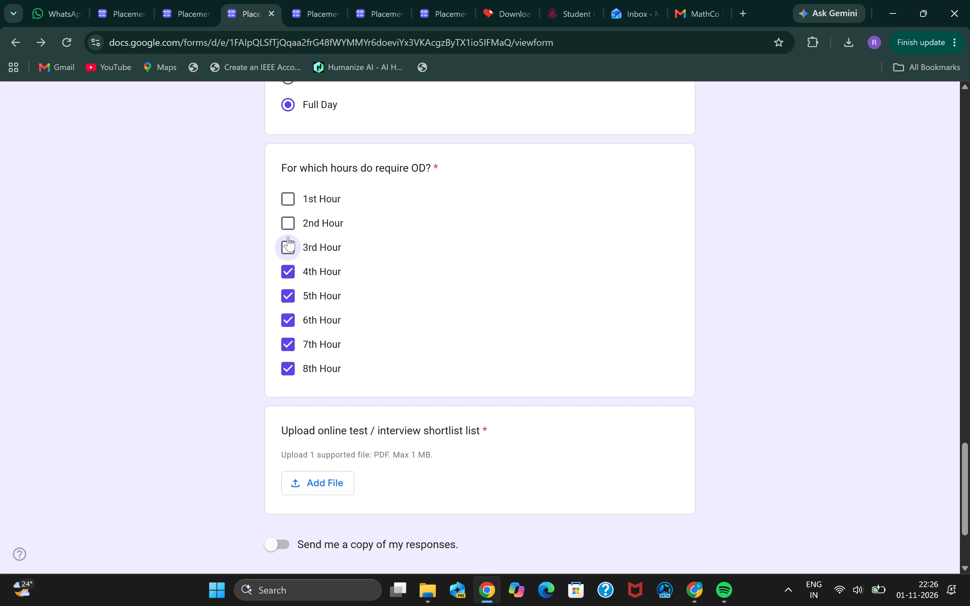
{"action": "left_click", "coordinate": [288, 223]}
{"action": "left_click", "coordinate": [290, 189]}
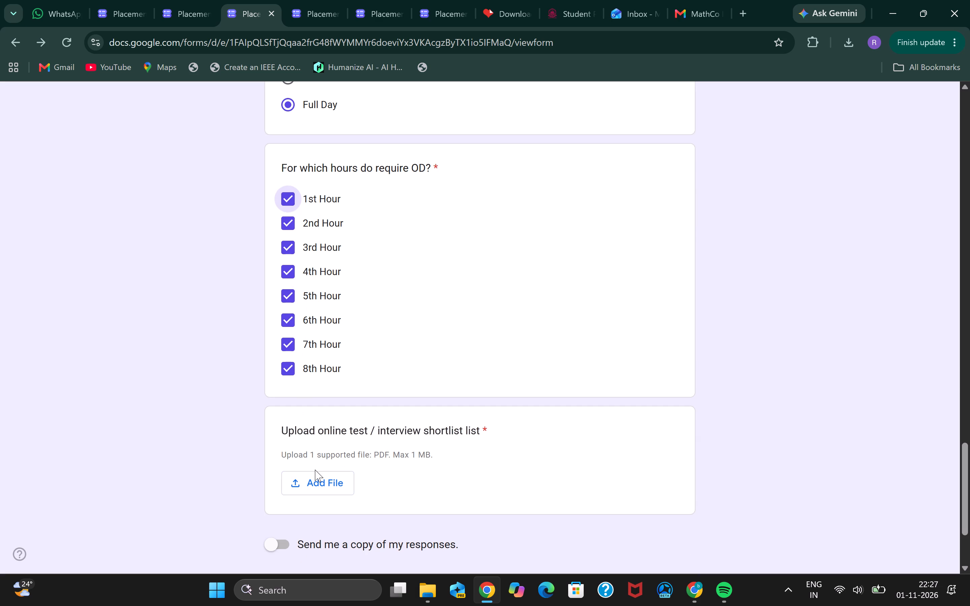
Attach SLB.pdf from Downloads as the shortlist proof for the second SLB interview day.
{"action": "left_click_drag", "start_coordinate": [315, 470], "coordinate": [315, 479]}
{"action": "left_click", "coordinate": [315, 479]}
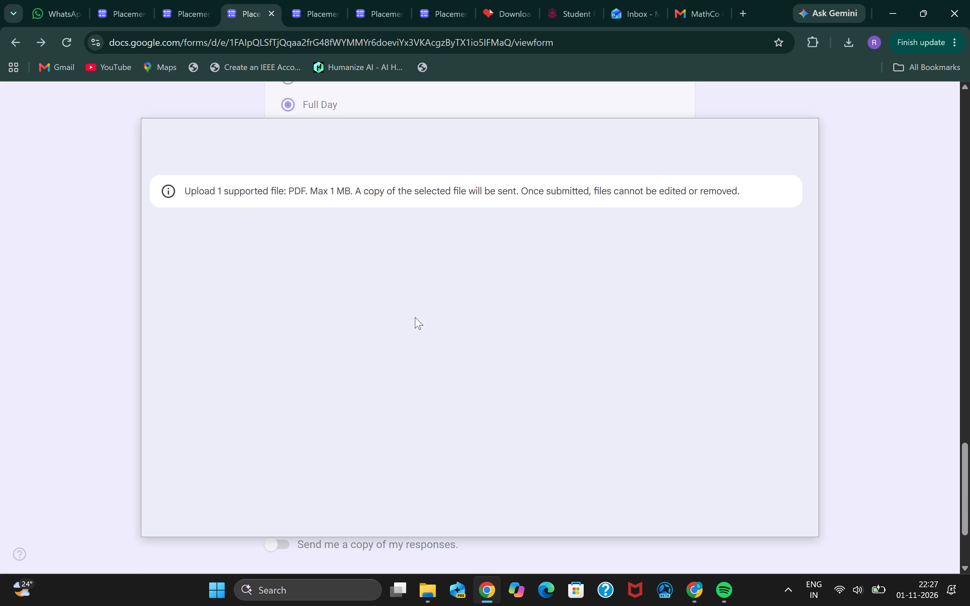
{"action": "left_click", "coordinate": [476, 416]}
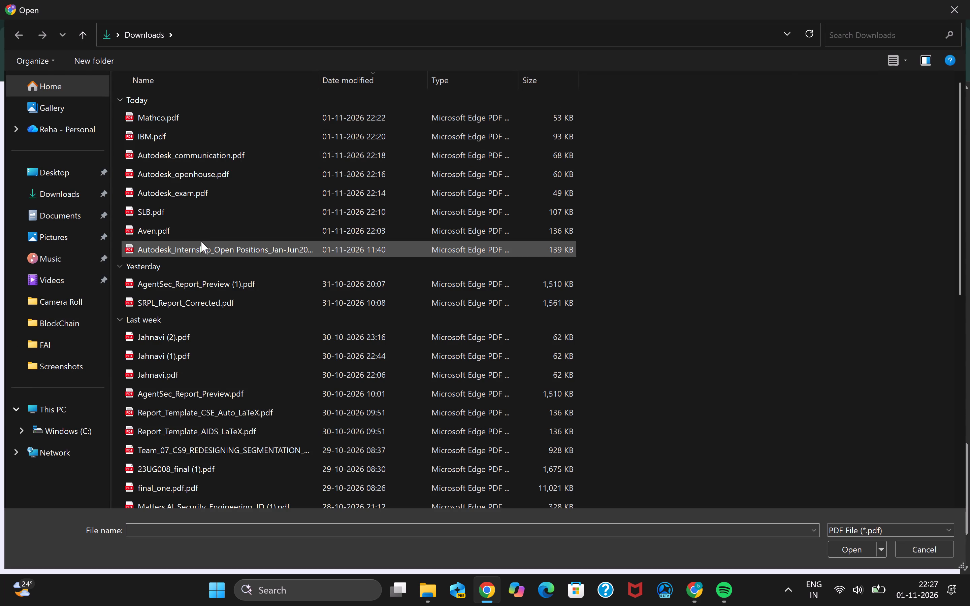
{"action": "left_click", "coordinate": [203, 218]}
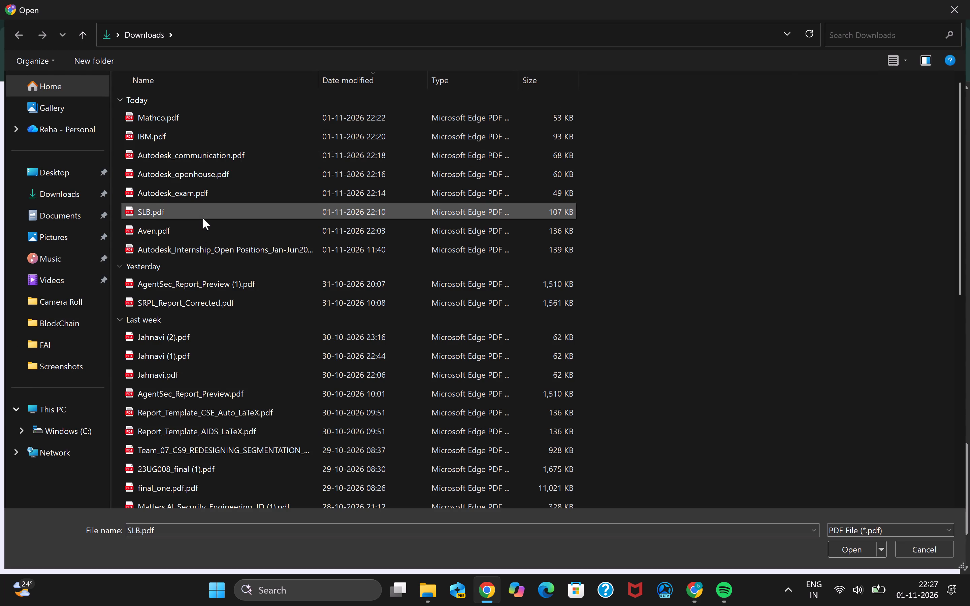
{"action": "key", "text": "Return"}
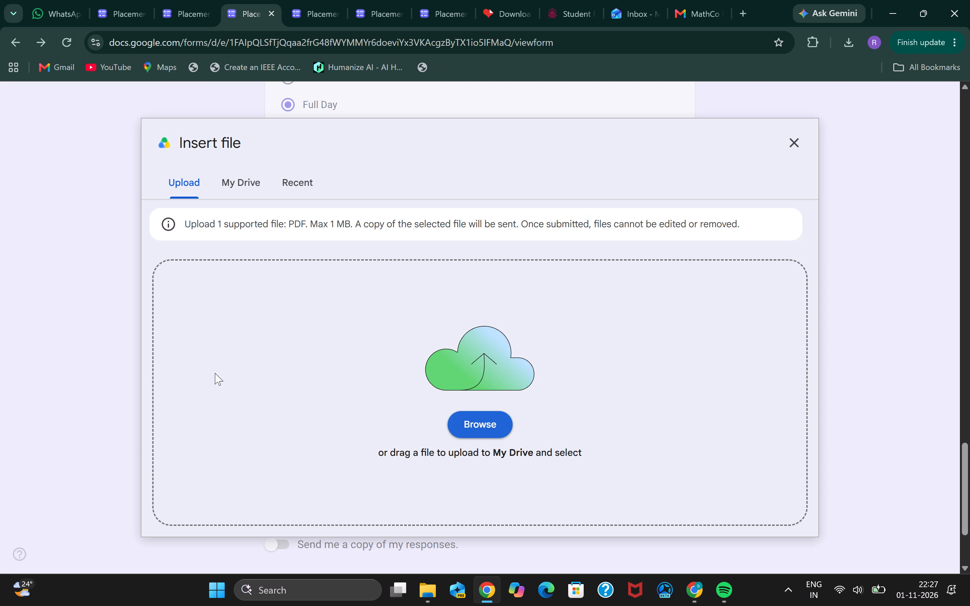
Turn on sending a copy of the responses and submit the second SLB interview form.
{"action": "scroll", "coordinate": [249, 441], "scroll_direction": "down", "scroll_amount": 3}
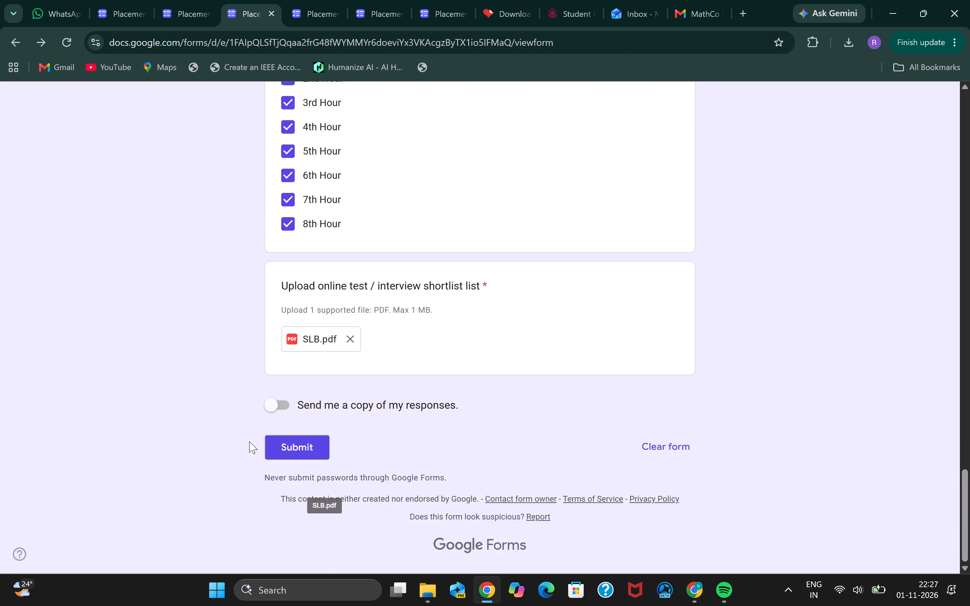
{"action": "left_click", "coordinate": [273, 415]}
{"action": "left_click", "coordinate": [274, 412]}
{"action": "left_click", "coordinate": [276, 404]}
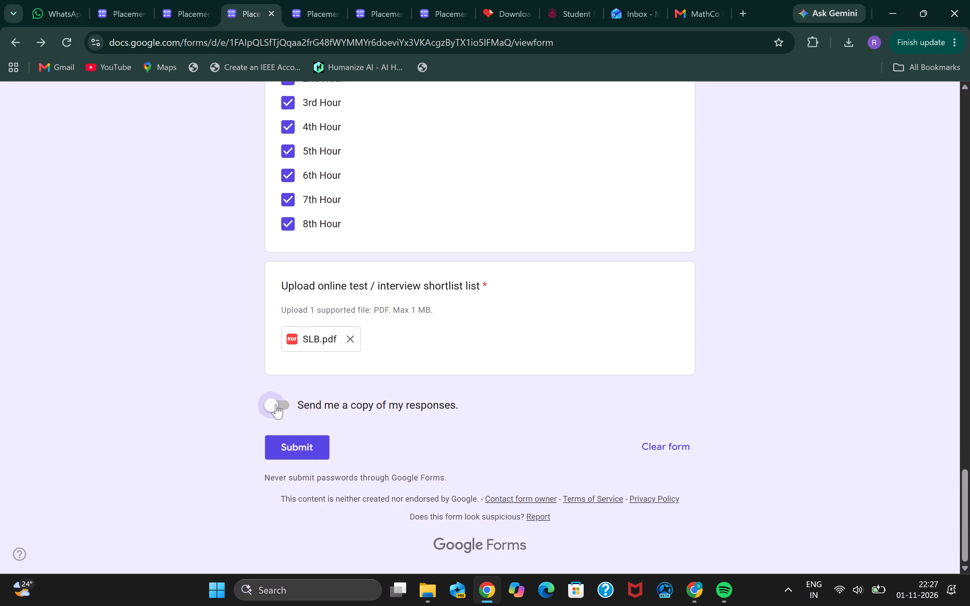
{"action": "left_click", "coordinate": [306, 450]}
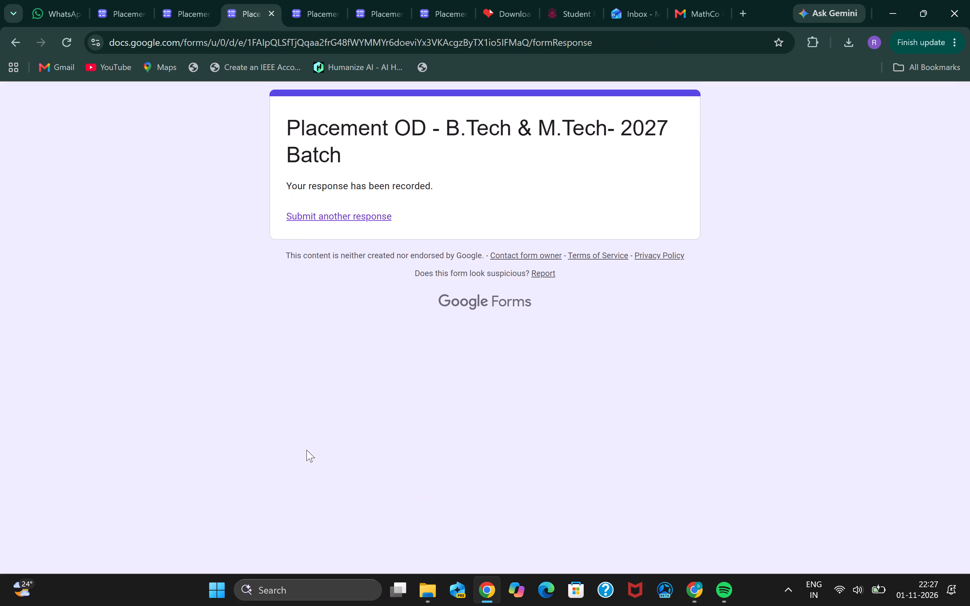
Switch to the open form holding an earlier Autodesk entry and reload it to get a blank Placement OD form.
{"action": "left_click", "coordinate": [186, 5]}
{"action": "scroll", "coordinate": [351, 266], "scroll_direction": "down", "scroll_amount": 2}
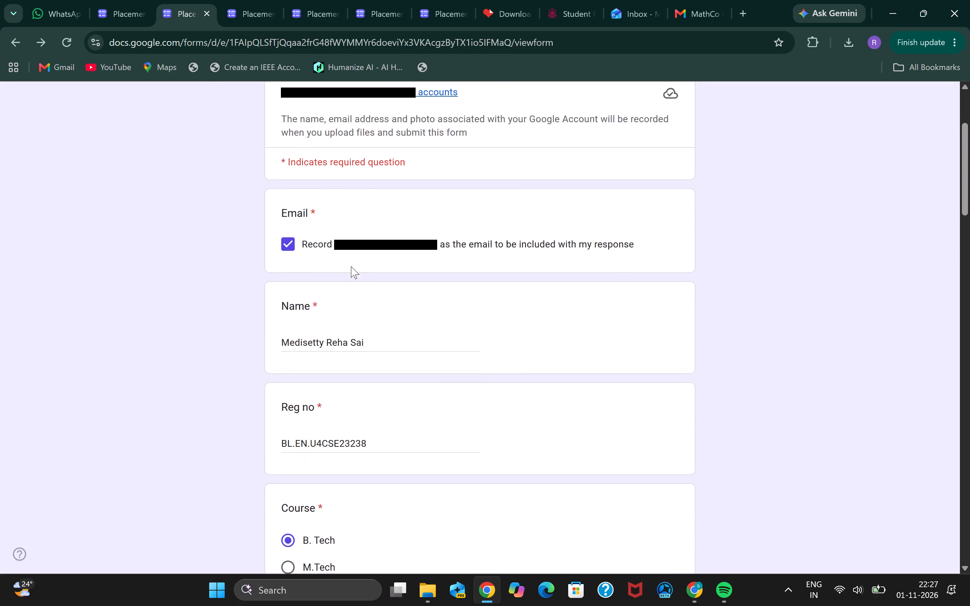
{"action": "scroll", "coordinate": [351, 266], "scroll_direction": "down", "scroll_amount": 2}
{"action": "key", "text": "ctrl+r"}
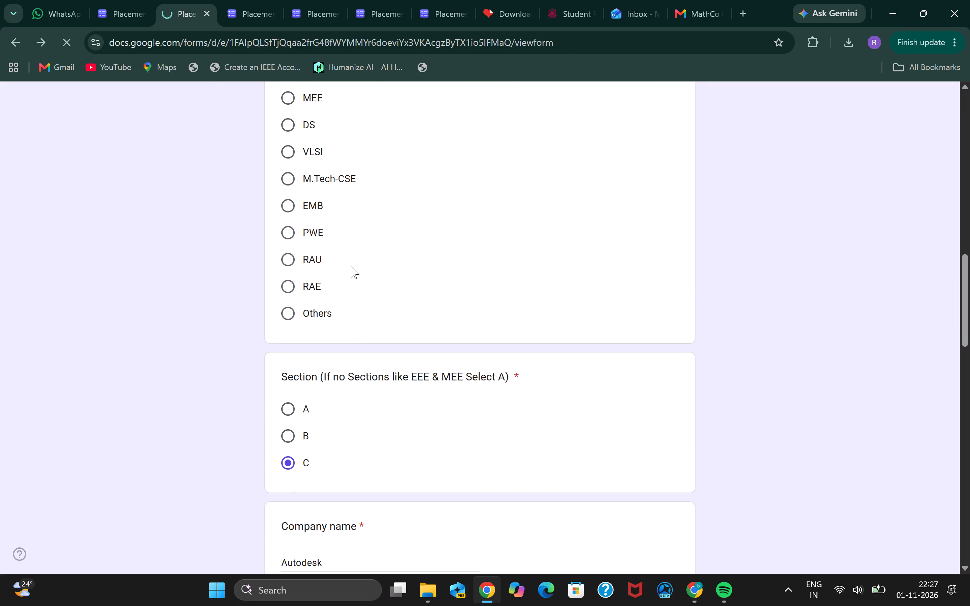
{"action": "scroll", "coordinate": [334, 262], "scroll_direction": "up", "scroll_amount": 9}
{"action": "scroll", "coordinate": [334, 262], "scroll_direction": "down", "scroll_amount": 10}
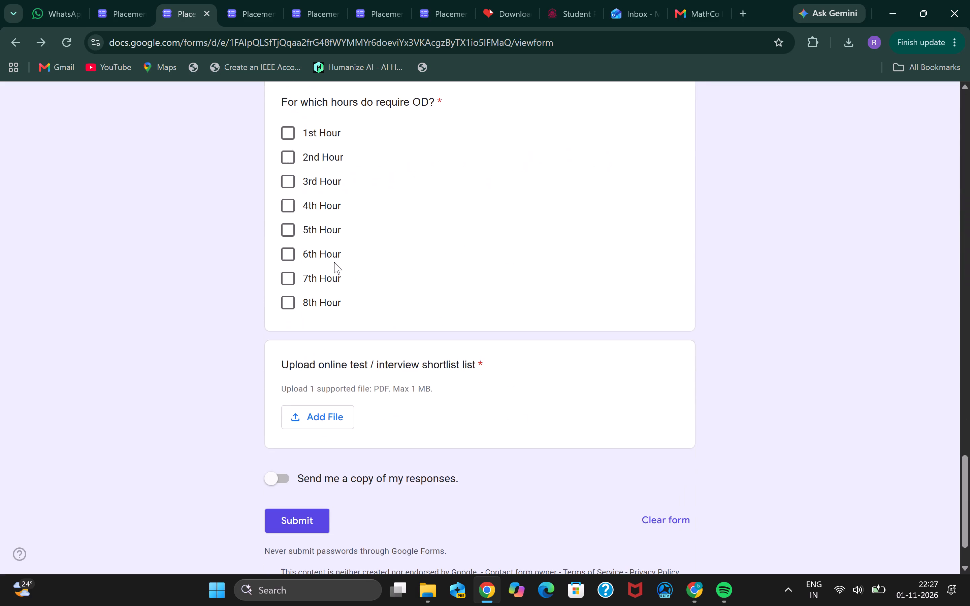
{"action": "scroll", "coordinate": [334, 262], "scroll_direction": "down", "scroll_amount": 3}
{"action": "scroll", "coordinate": [334, 262], "scroll_direction": "up", "scroll_amount": 9}
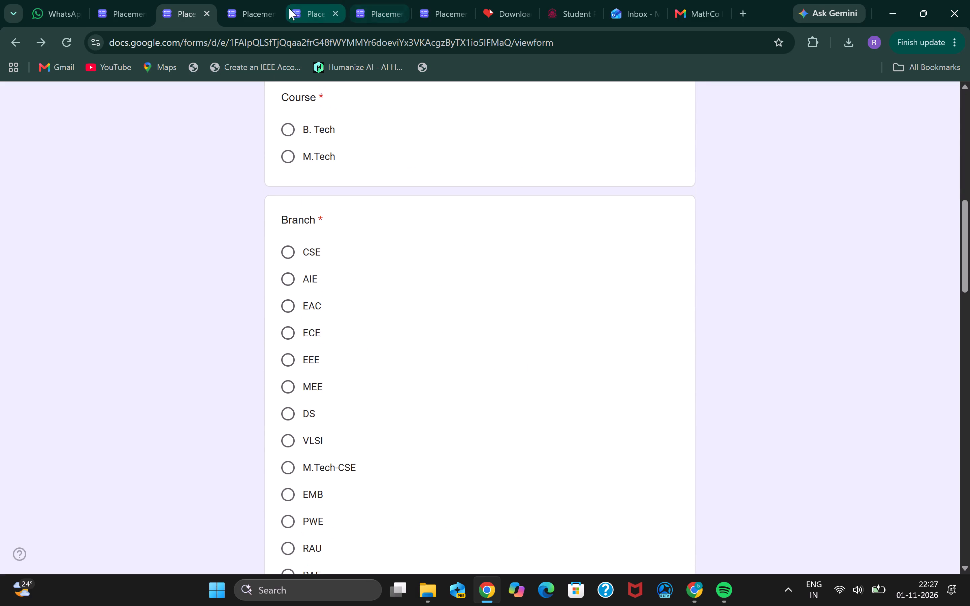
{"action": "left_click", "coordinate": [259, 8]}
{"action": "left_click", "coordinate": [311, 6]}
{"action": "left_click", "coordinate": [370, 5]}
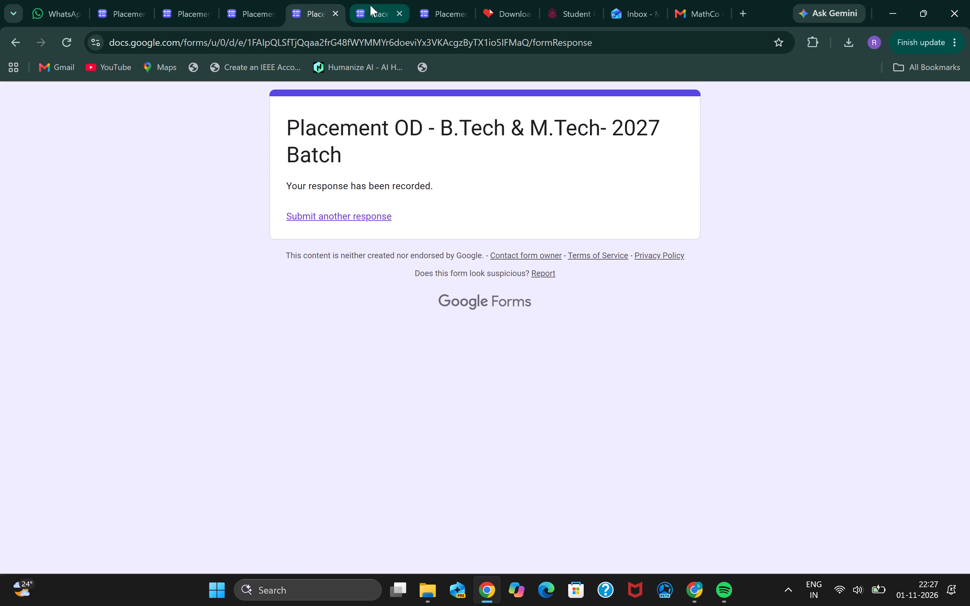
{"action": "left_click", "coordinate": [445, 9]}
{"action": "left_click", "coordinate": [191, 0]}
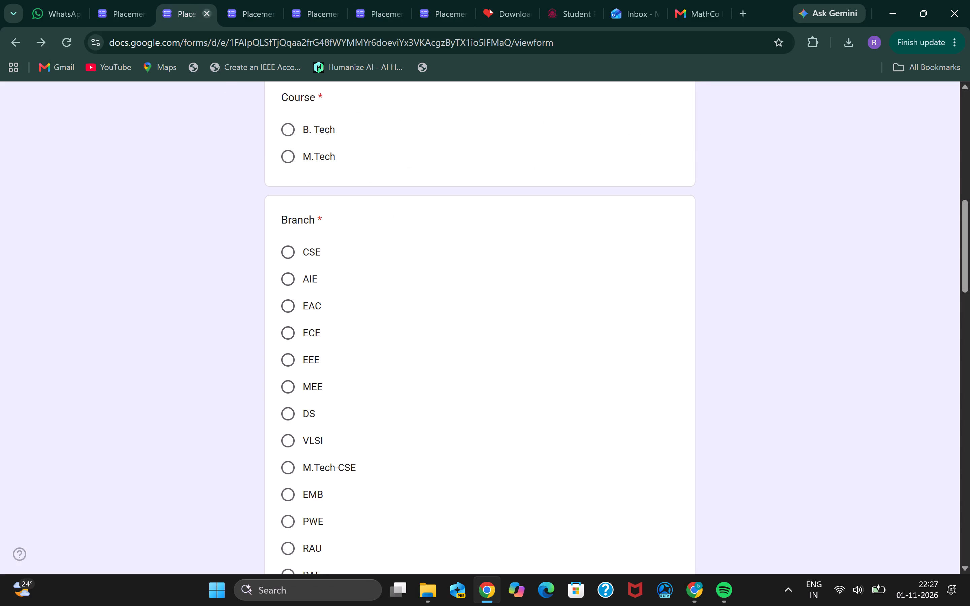
Include the account email with the response and fill in the student's name.
{"action": "scroll", "coordinate": [247, 182], "scroll_direction": "up", "scroll_amount": 5}
{"action": "left_click", "coordinate": [286, 401]}
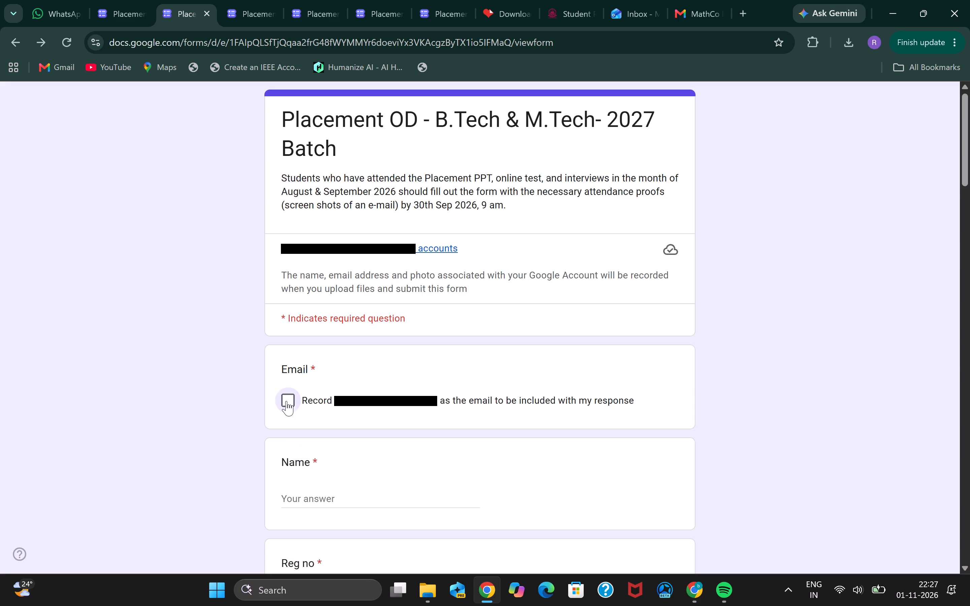
{"action": "left_click", "coordinate": [323, 502]}
{"action": "key", "text": "super+v"}
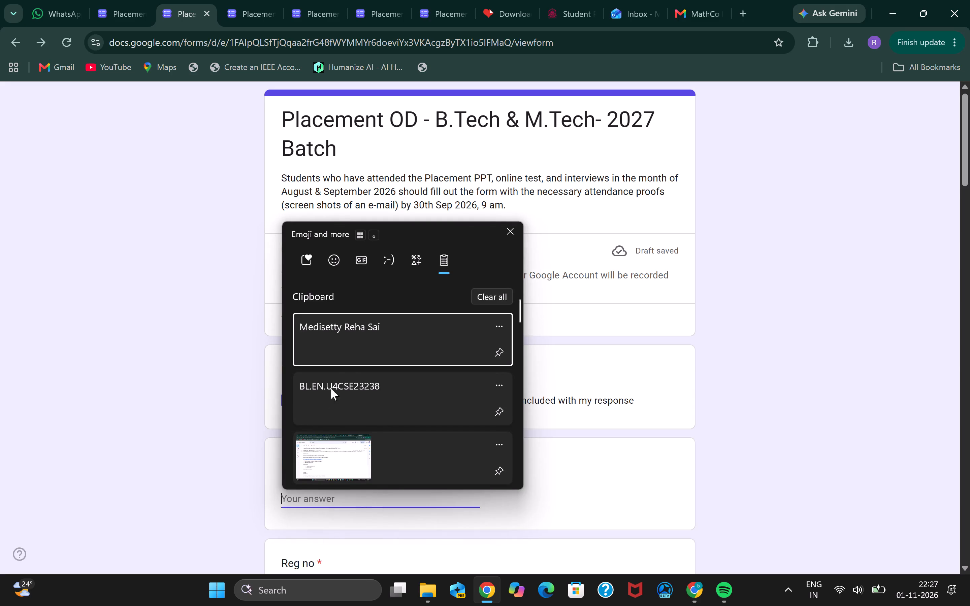
{"action": "scroll", "coordinate": [339, 376], "scroll_direction": "down", "scroll_amount": 1}
{"action": "scroll", "coordinate": [339, 376], "scroll_direction": "up", "scroll_amount": 1}
{"action": "left_click", "coordinate": [350, 363]}
{"action": "key", "text": "ctrl+v"}
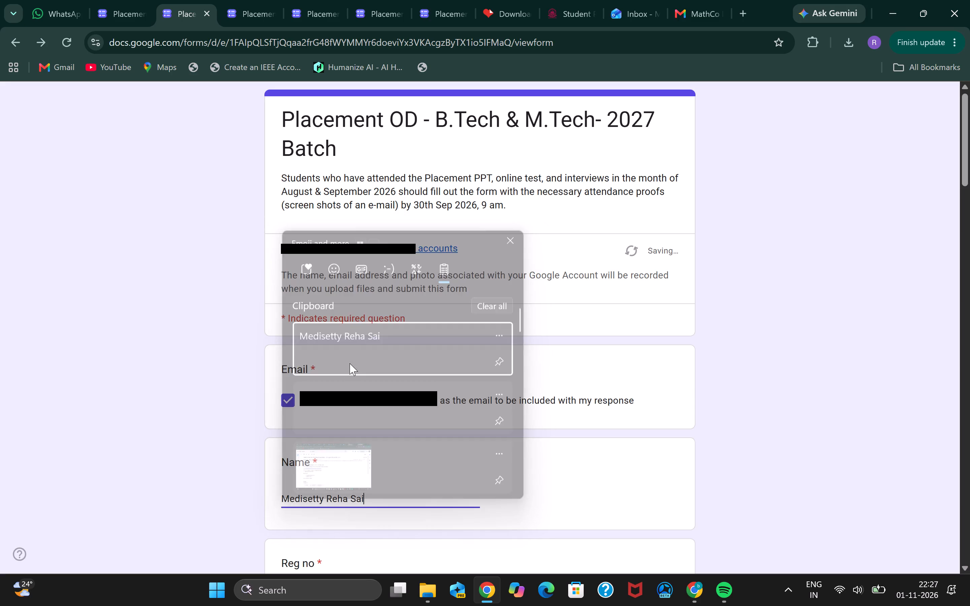
Fill in the student's registration number under Reg no.
{"action": "scroll", "coordinate": [293, 516], "scroll_direction": "down", "scroll_amount": 3}
{"action": "left_click", "coordinate": [349, 345]}
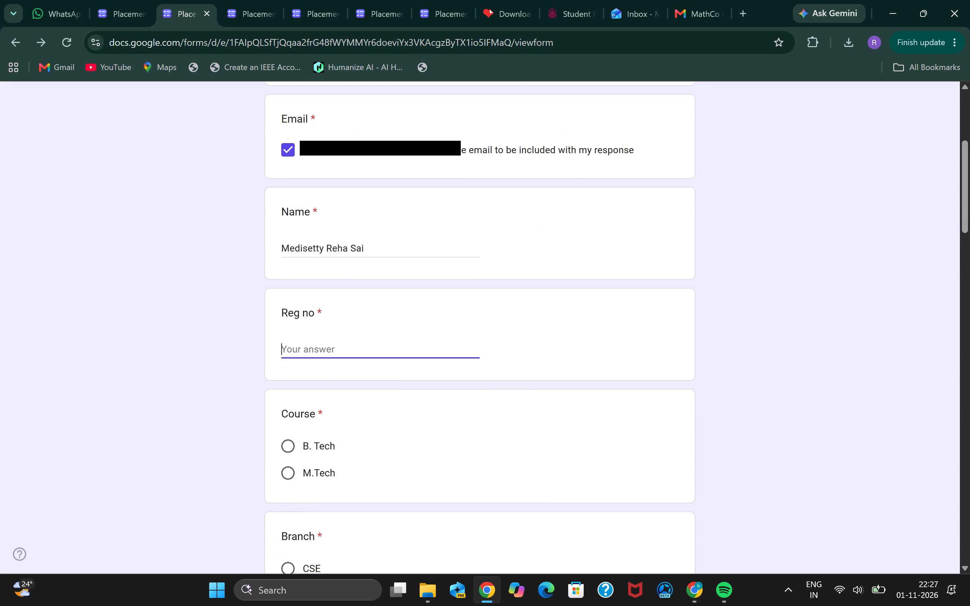
{"action": "key", "text": "super+v"}
{"action": "left_click", "coordinate": [343, 220]}
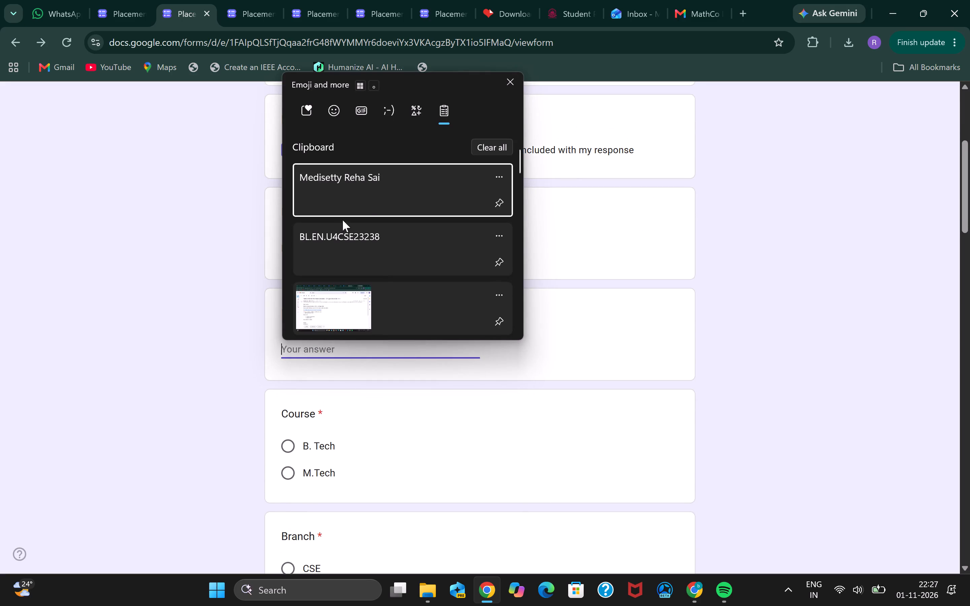
{"action": "left_click", "coordinate": [342, 238]}
{"action": "key", "text": "ctrl+v"}
Set the academic details to B. Tech course, CSE branch and section C.
{"action": "scroll", "coordinate": [300, 381], "scroll_direction": "down", "scroll_amount": 2}
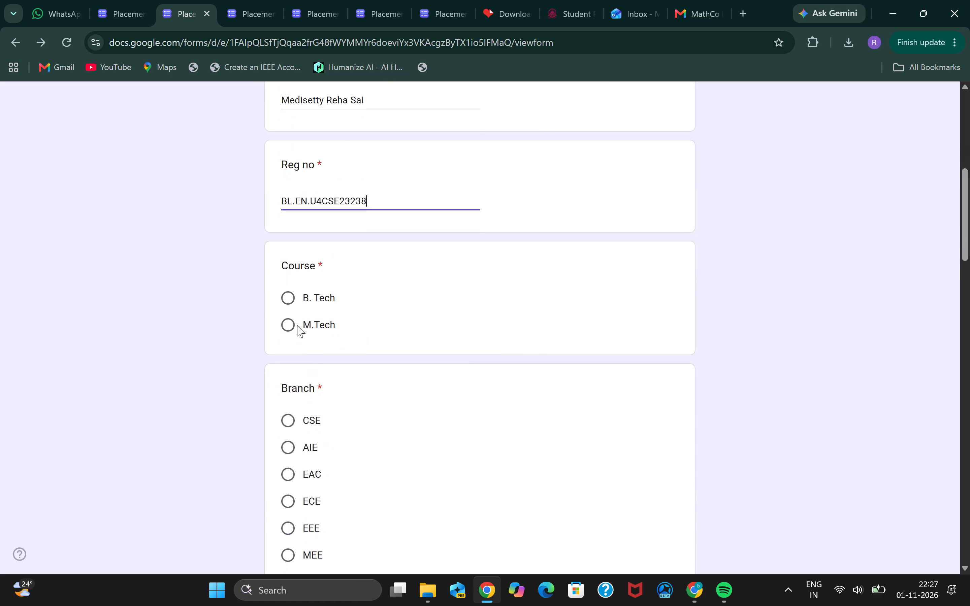
{"action": "left_click", "coordinate": [289, 303]}
{"action": "scroll", "coordinate": [289, 303], "scroll_direction": "down", "scroll_amount": 3}
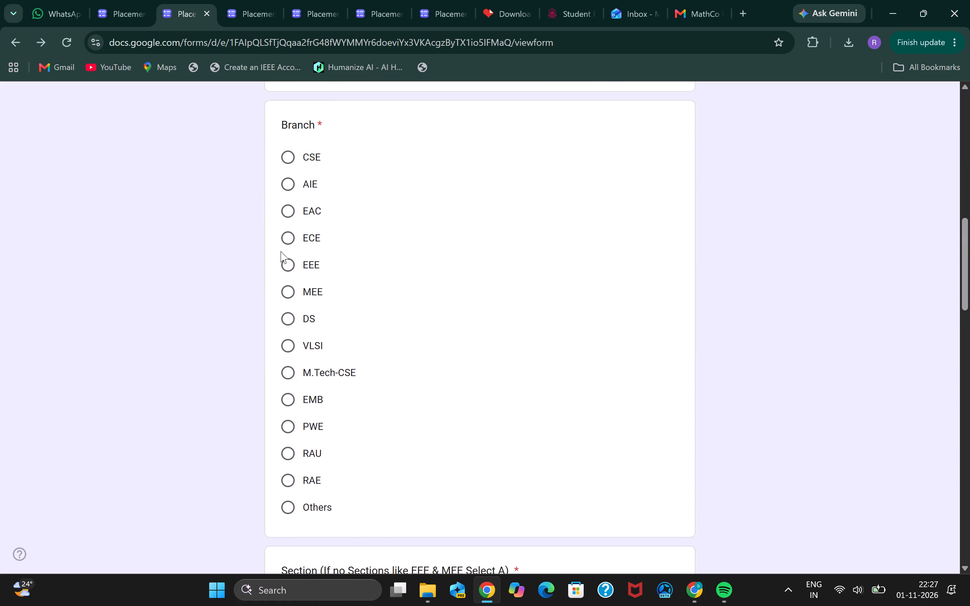
{"action": "left_click", "coordinate": [291, 156]}
{"action": "scroll", "coordinate": [291, 156], "scroll_direction": "down", "scroll_amount": 3}
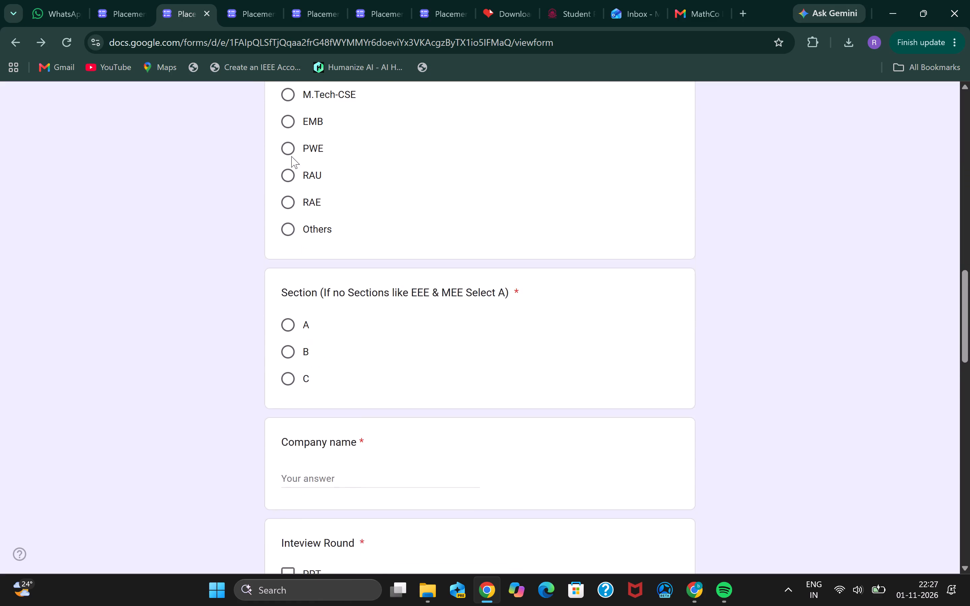
{"action": "scroll", "coordinate": [291, 156], "scroll_direction": "down", "scroll_amount": 1}
{"action": "left_click", "coordinate": [290, 324]}
Enter Autodesk as the company name and select Online Test as the interview round.
{"action": "scroll", "coordinate": [290, 324], "scroll_direction": "down", "scroll_amount": 1}
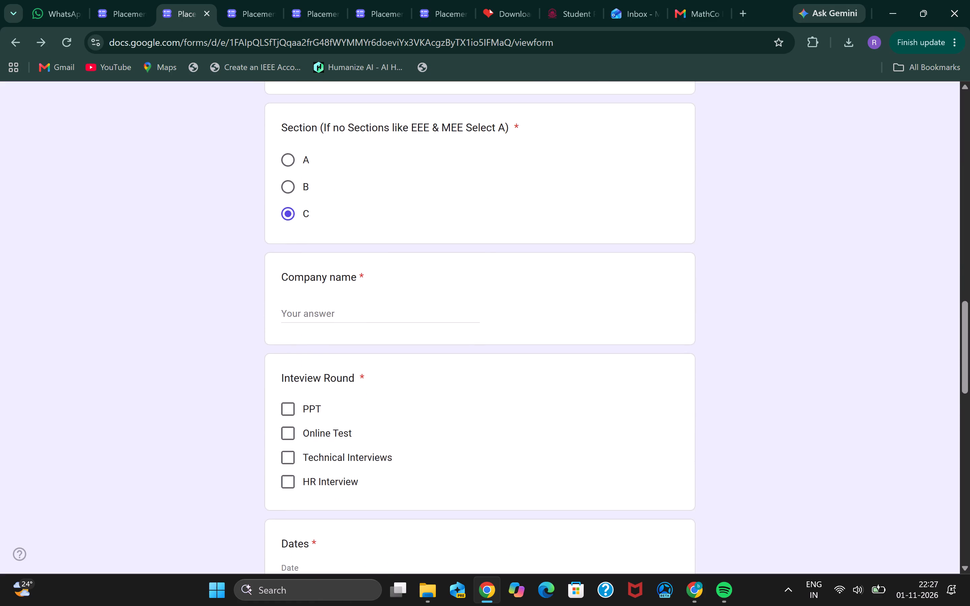
{"action": "left_click", "coordinate": [292, 319]}
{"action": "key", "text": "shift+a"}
{"action": "key", "text": "BackSpace"}
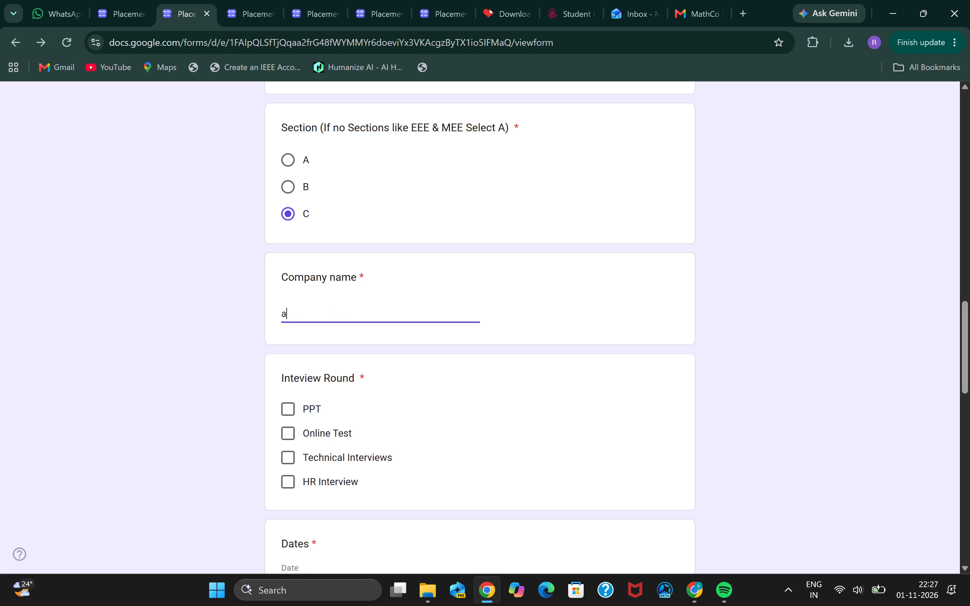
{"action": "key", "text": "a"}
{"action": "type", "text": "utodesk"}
{"action": "scroll", "coordinate": [288, 411], "scroll_direction": "down", "scroll_amount": 2}
{"action": "left_click", "coordinate": [303, 236]}
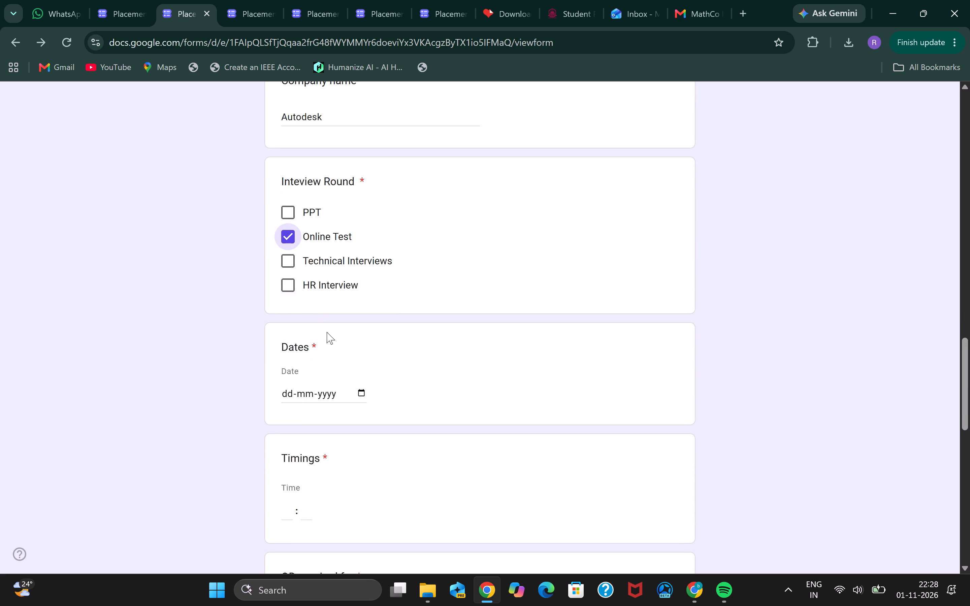
Set the date of the Autodesk online test to 13-10-2026.
{"action": "left_click_drag", "start_coordinate": [368, 390], "coordinate": [364, 394]}
{"action": "left_click", "coordinate": [364, 394]}
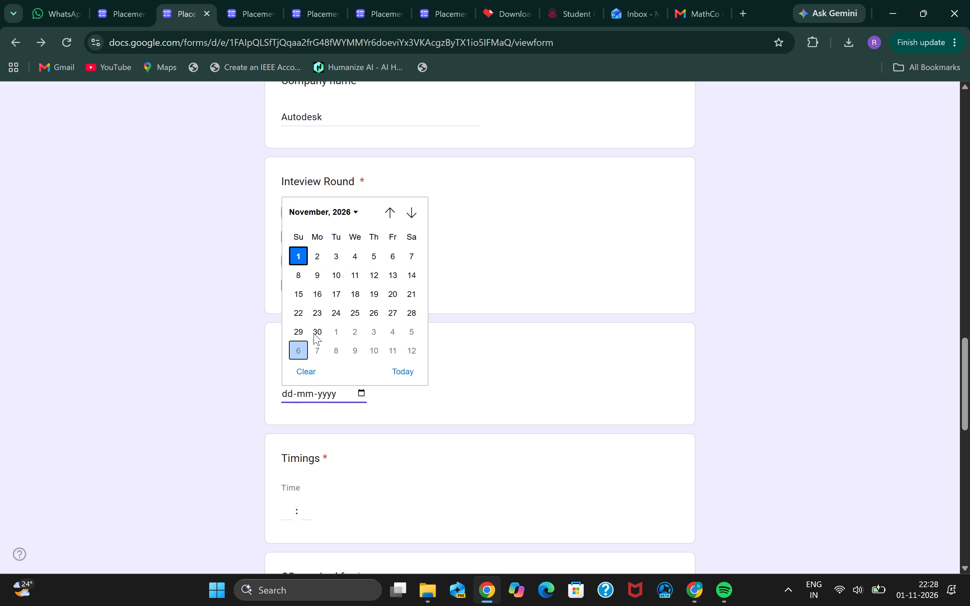
{"action": "left_click", "coordinate": [390, 212]}
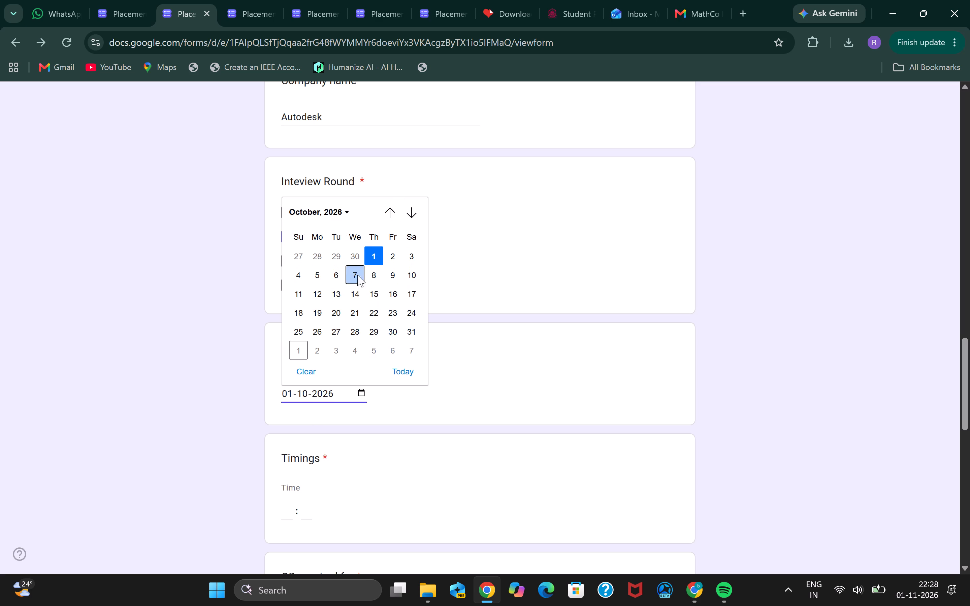
{"action": "left_click", "coordinate": [336, 298]}
Set the Autodesk online test time to 08:00 under Timings.
{"action": "scroll", "coordinate": [353, 386], "scroll_direction": "down", "scroll_amount": 2}
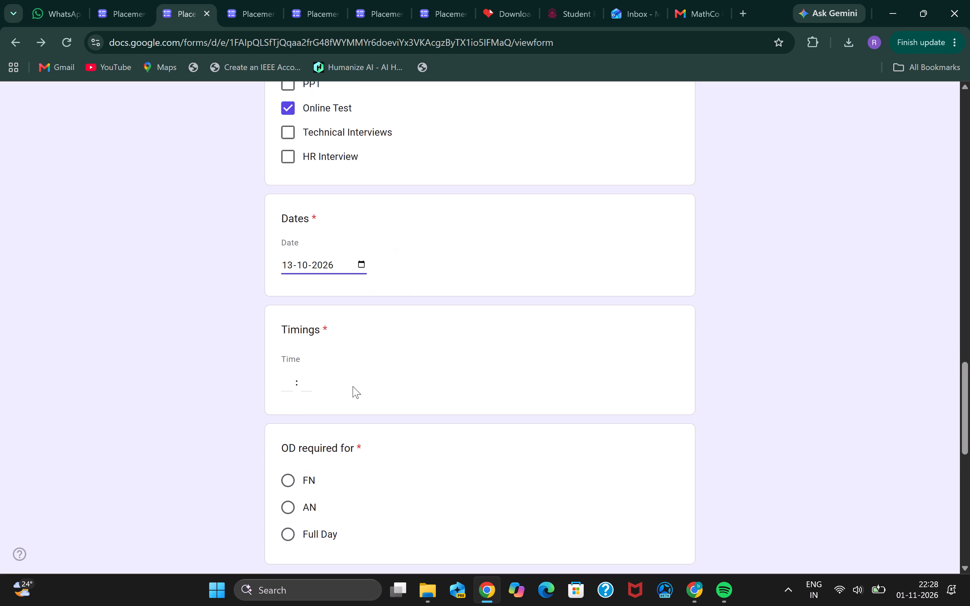
{"action": "left_click", "coordinate": [296, 362]}
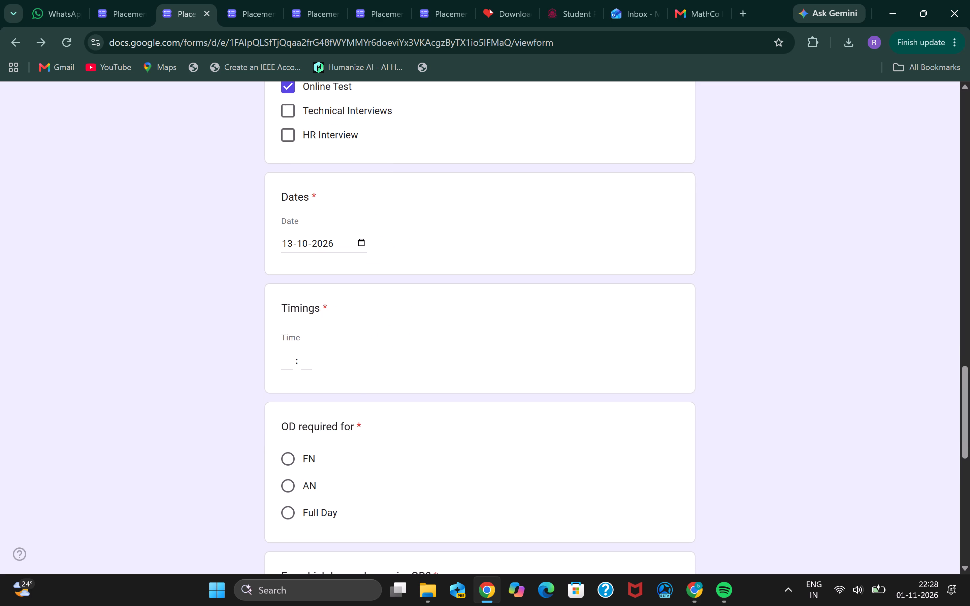
{"action": "left_click", "coordinate": [295, 362]}
{"action": "left_click", "coordinate": [294, 362]}
{"action": "left_click", "coordinate": [287, 366]}
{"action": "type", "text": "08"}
{"action": "left_click", "coordinate": [303, 360]}
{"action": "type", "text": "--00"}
Choose Full Day as the OD requirement for the Autodesk online test.
{"action": "scroll", "coordinate": [303, 360], "scroll_direction": "down", "scroll_amount": 2}
{"action": "left_click", "coordinate": [298, 366]}
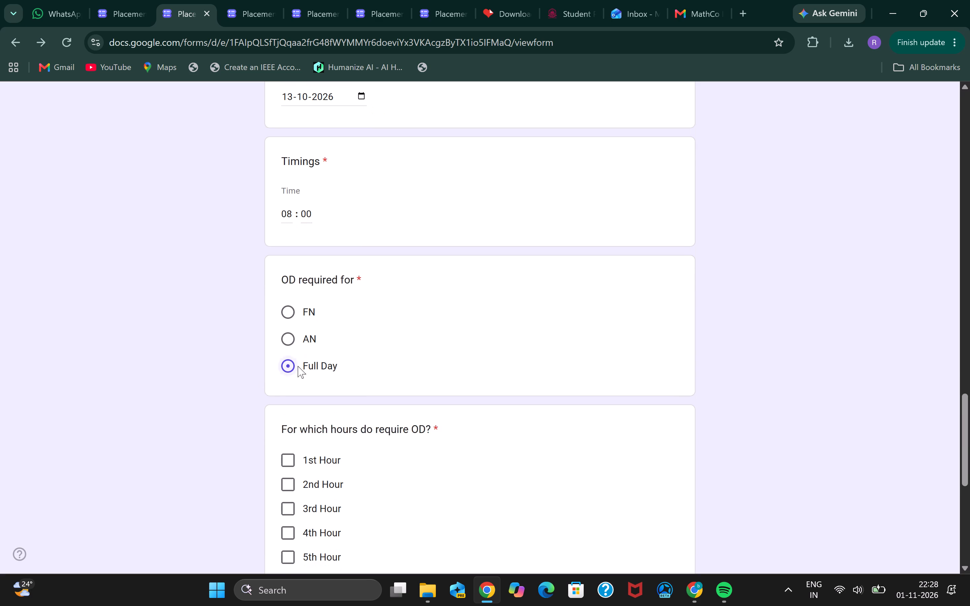
Mark all eight hours, 1st through 8th, as requiring OD for the Autodesk online test.
{"action": "scroll", "coordinate": [297, 366], "scroll_direction": "down", "scroll_amount": 2}
{"action": "left_click", "coordinate": [287, 406]}
{"action": "left_click", "coordinate": [287, 385]}
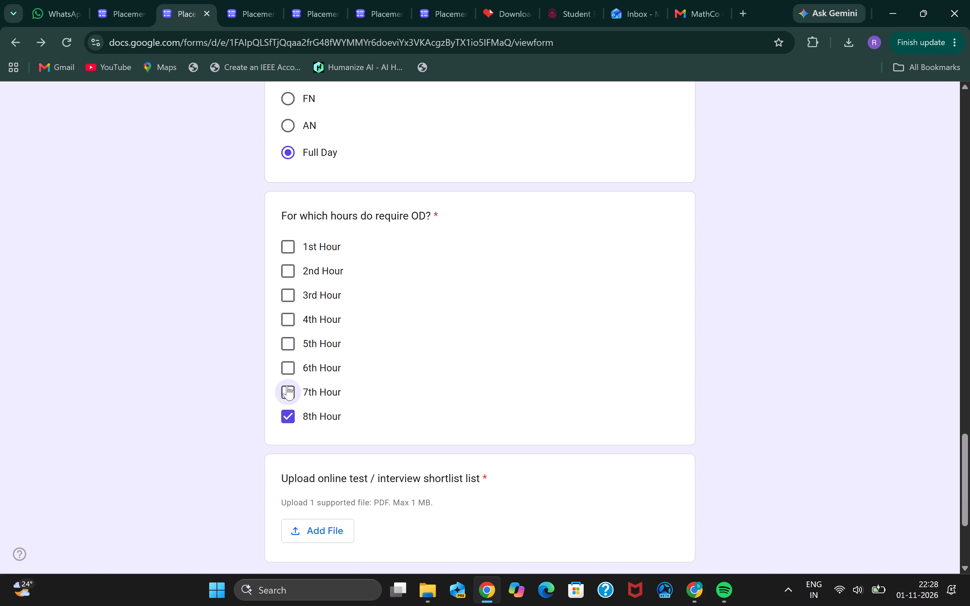
{"action": "left_click", "coordinate": [291, 368]}
{"action": "left_click", "coordinate": [290, 346]}
{"action": "left_click", "coordinate": [285, 317]}
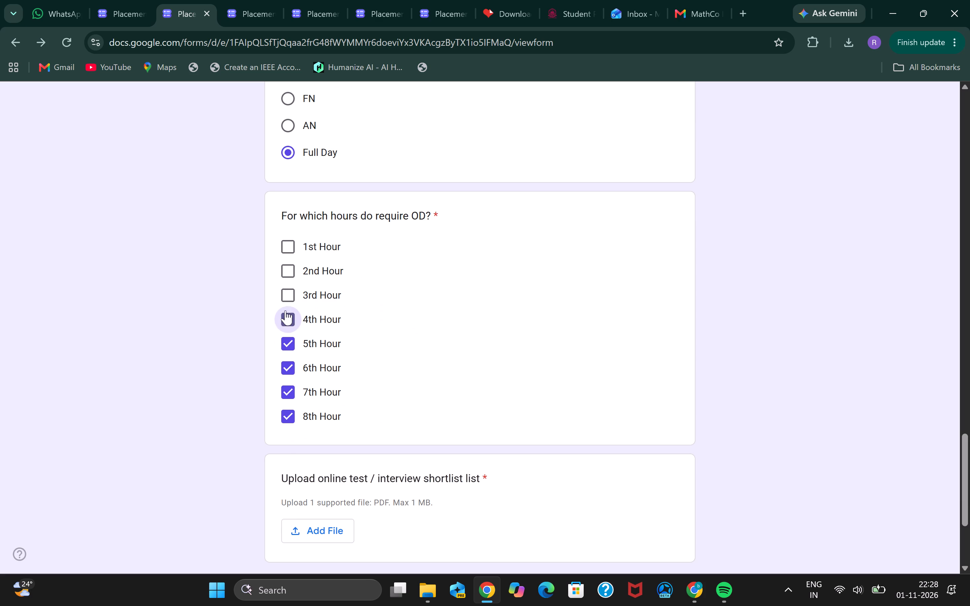
{"action": "left_click", "coordinate": [285, 289]}
{"action": "left_click", "coordinate": [286, 271]}
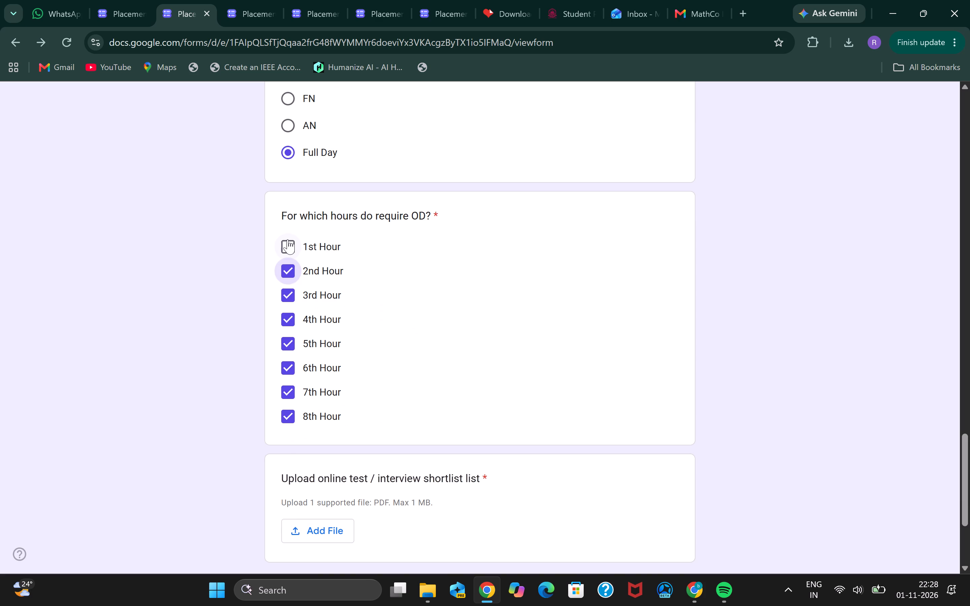
{"action": "left_click", "coordinate": [288, 239]}
Upload Autodesk_communication.pdf from Downloads as the online test / interview shortlist proof.
{"action": "scroll", "coordinate": [288, 239], "scroll_direction": "down", "scroll_amount": 1}
{"action": "left_click", "coordinate": [326, 390]}
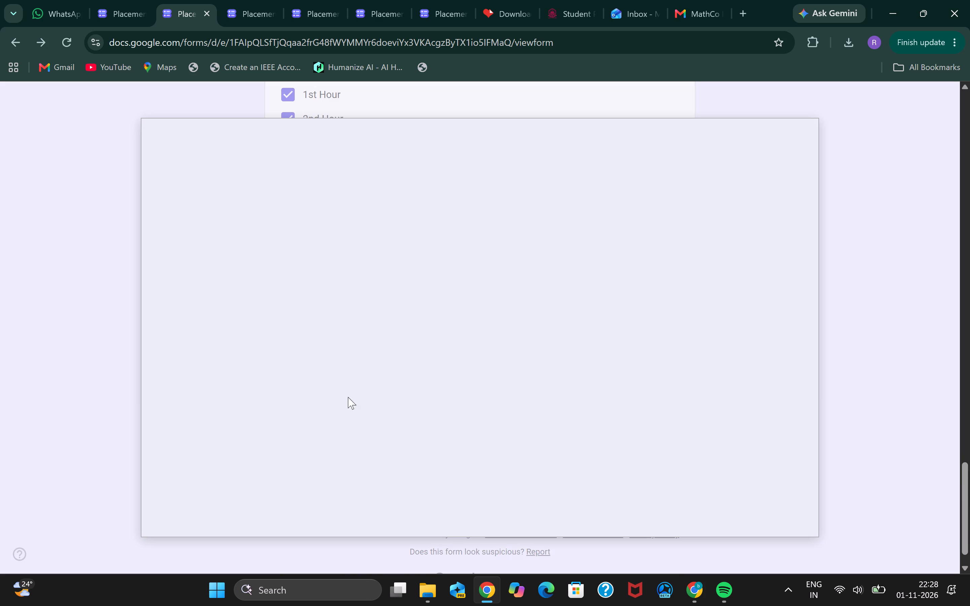
{"action": "left_click", "coordinate": [466, 428]}
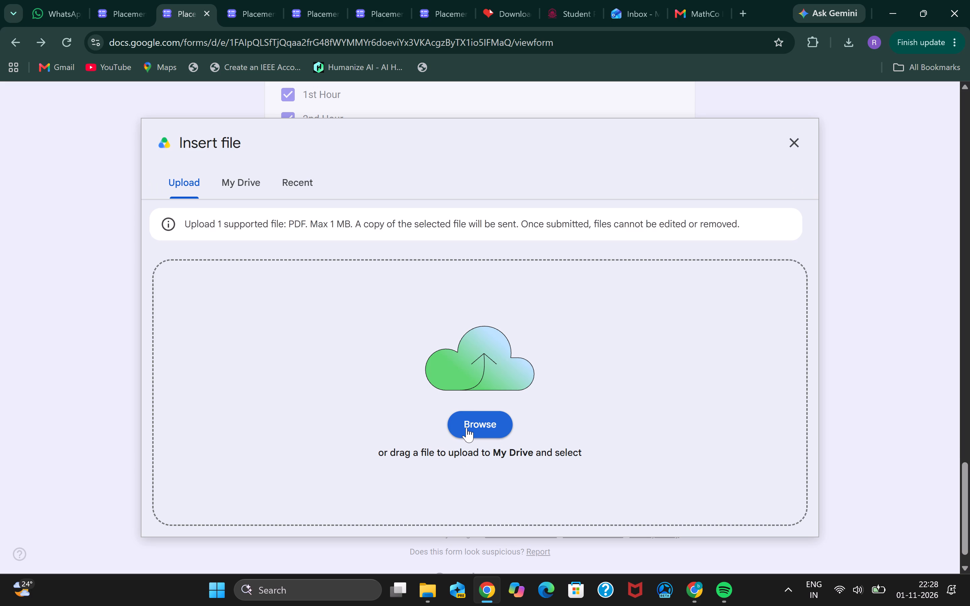
{"action": "left_click", "coordinate": [470, 429]}
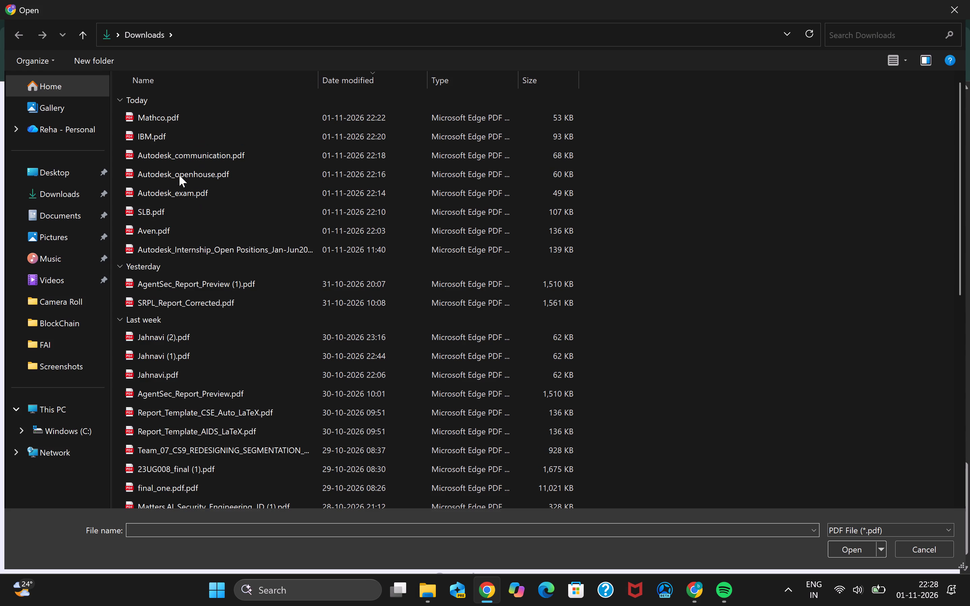
{"action": "left_click", "coordinate": [211, 161]}
{"action": "key", "text": "Return"}
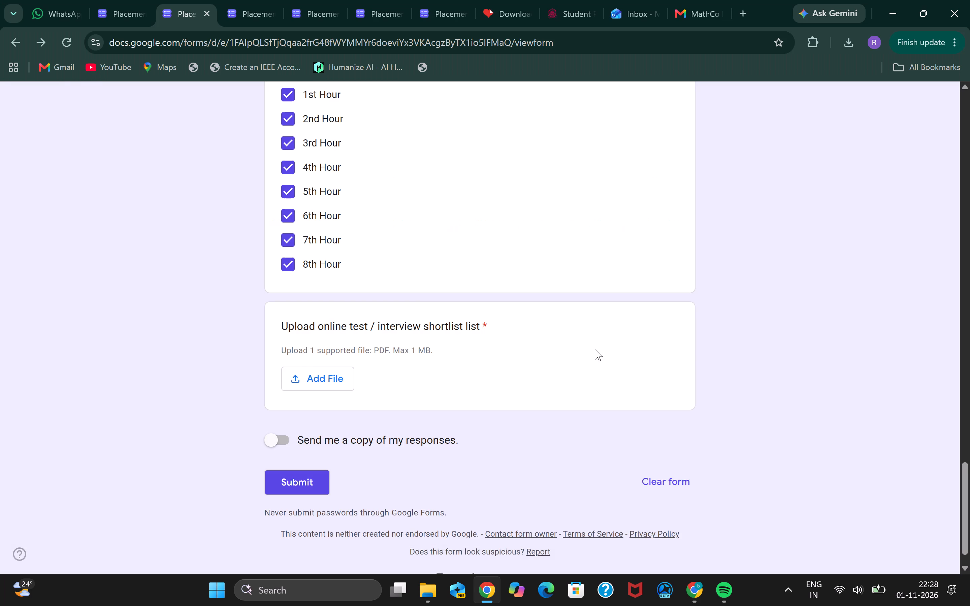
Request a copy of the responses and submit the Autodesk form.
{"action": "left_click", "coordinate": [266, 441]}
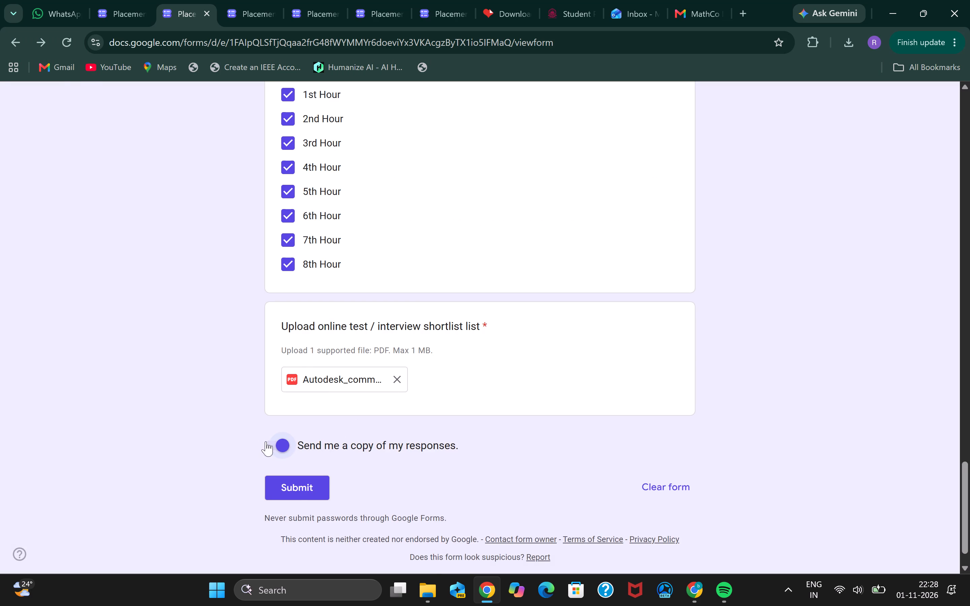
{"action": "left_click", "coordinate": [309, 486]}
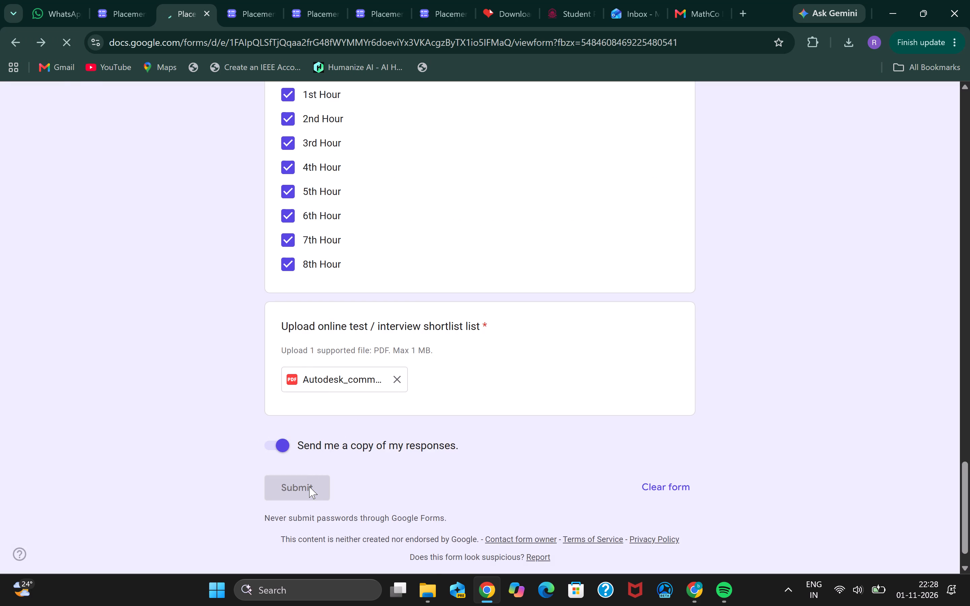
{"action": "scroll", "coordinate": [333, 308], "scroll_direction": "up", "scroll_amount": 6}
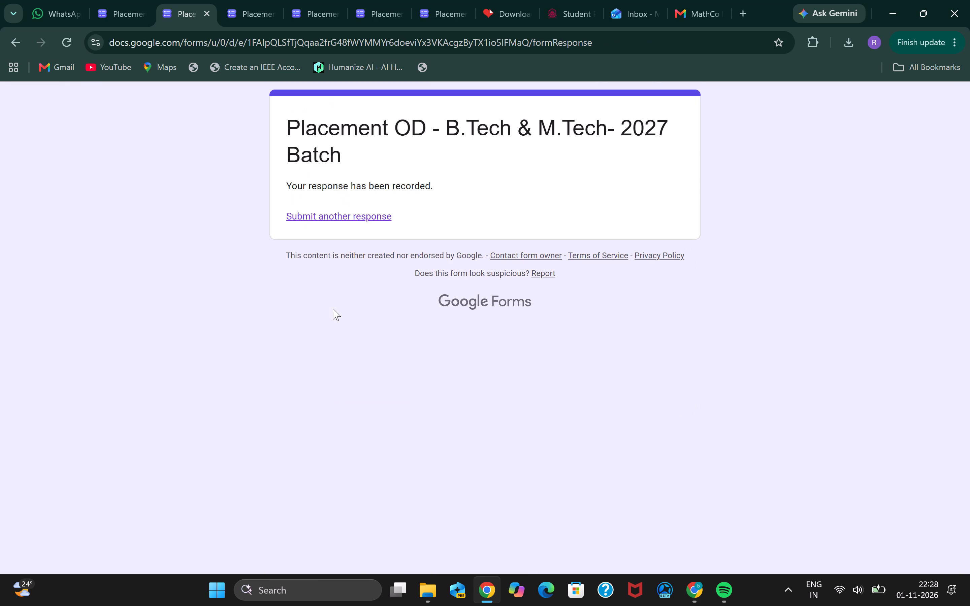
Reload the first open Placement OD form to discard its entries and start a blank one.
{"action": "left_click", "coordinate": [113, 0]}
{"action": "scroll", "coordinate": [292, 308], "scroll_direction": "up", "scroll_amount": 3}
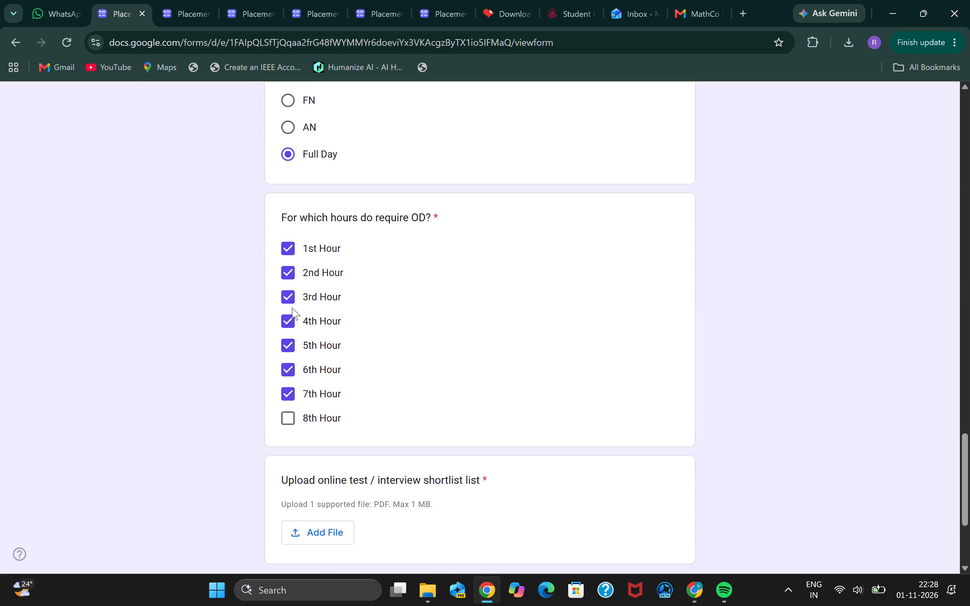
{"action": "scroll", "coordinate": [292, 308], "scroll_direction": "up", "scroll_amount": 10}
{"action": "key", "text": "ctrl+r"}
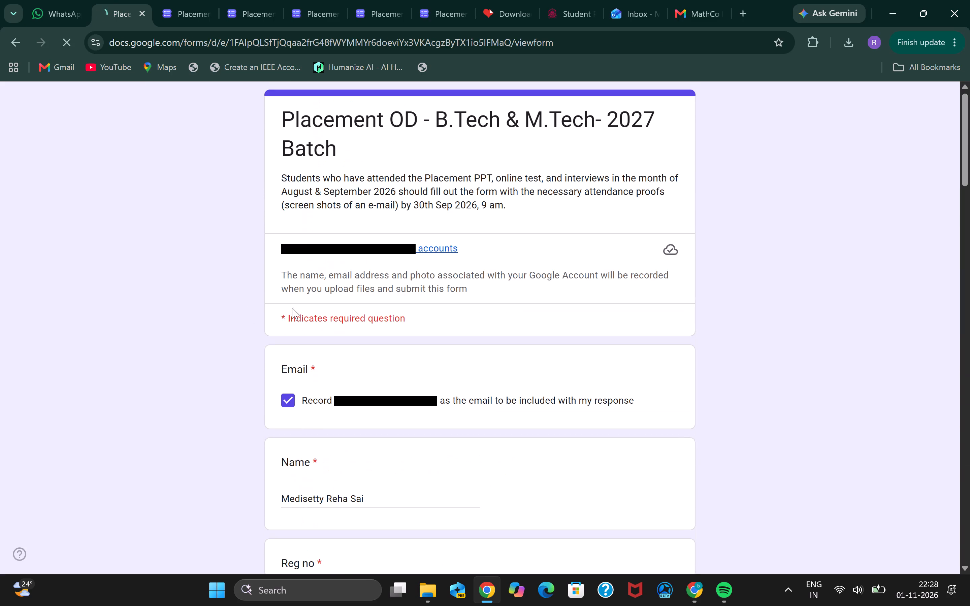
Include the account email with the response and enter the student's name in the blank form.
{"action": "scroll", "coordinate": [338, 366], "scroll_direction": "down", "scroll_amount": 1}
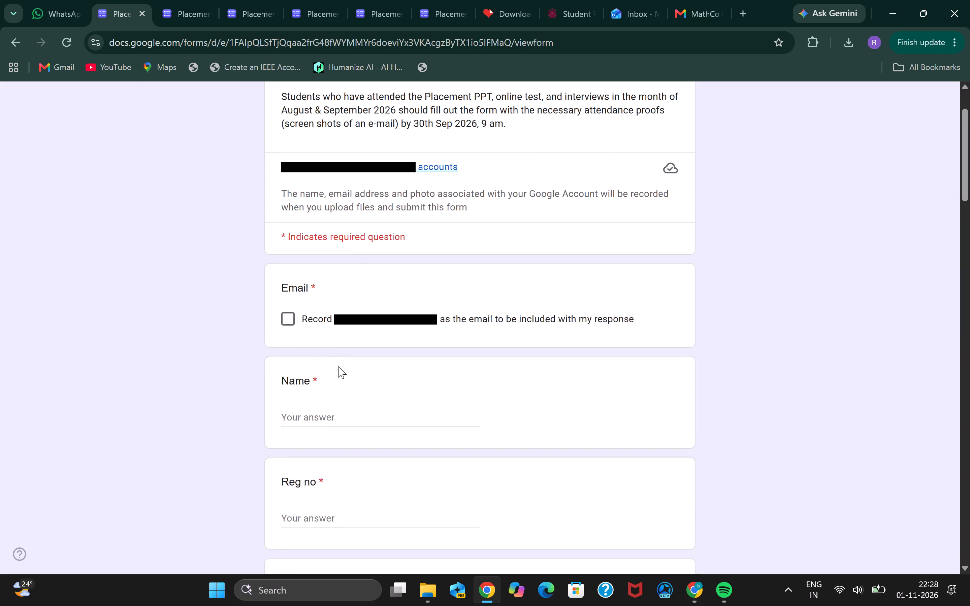
{"action": "scroll", "coordinate": [338, 366], "scroll_direction": "down", "scroll_amount": 1}
{"action": "left_click", "coordinate": [291, 220]}
{"action": "left_click", "coordinate": [310, 336]}
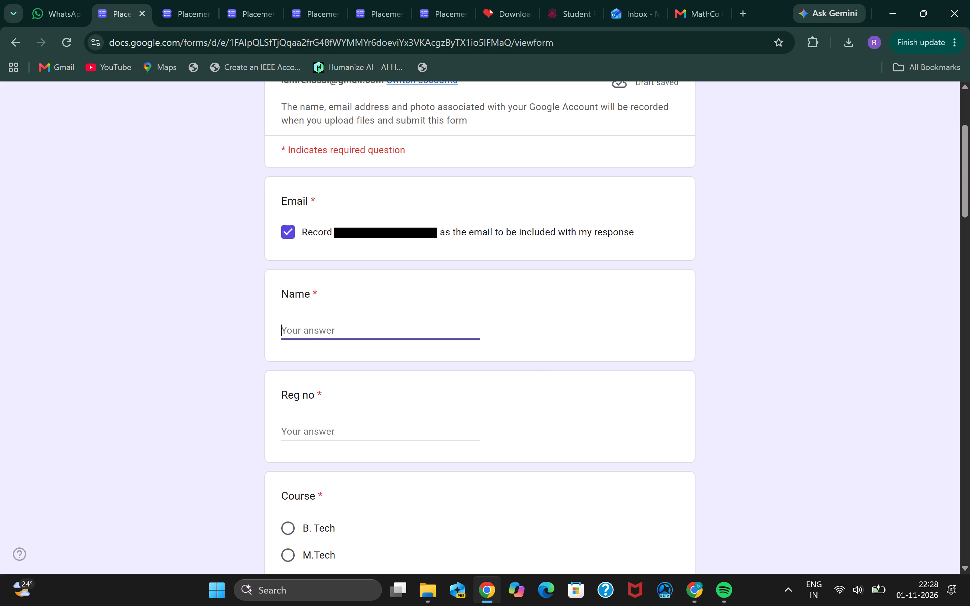
{"action": "key", "text": "super+v"}
{"action": "left_click", "coordinate": [347, 446]}
{"action": "key", "text": "ctrl+v"}
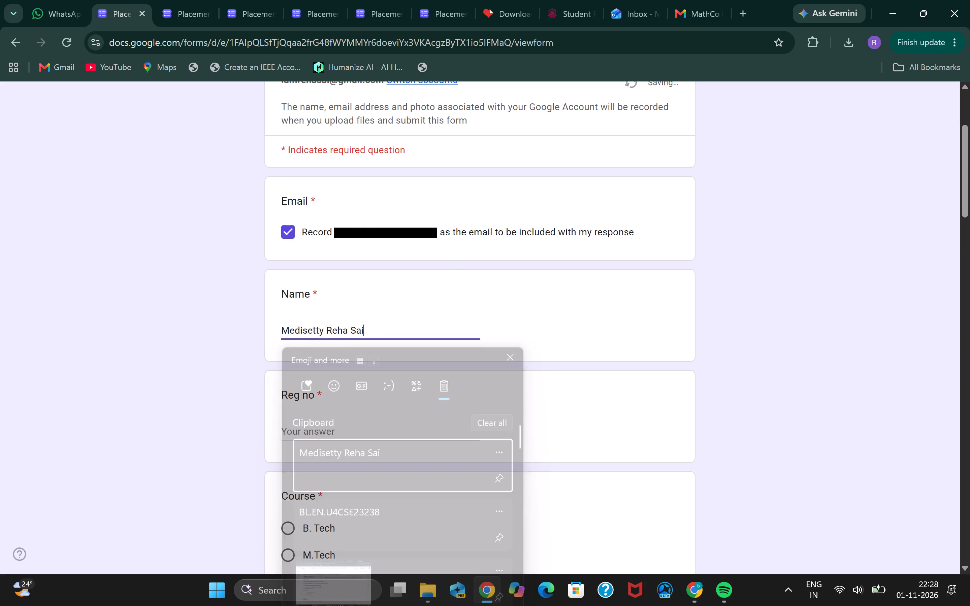
Enter the student's registration number under Reg no.
{"action": "scroll", "coordinate": [325, 326], "scroll_direction": "down", "scroll_amount": 3}
{"action": "left_click", "coordinate": [327, 193]}
{"action": "key", "text": "super+v"}
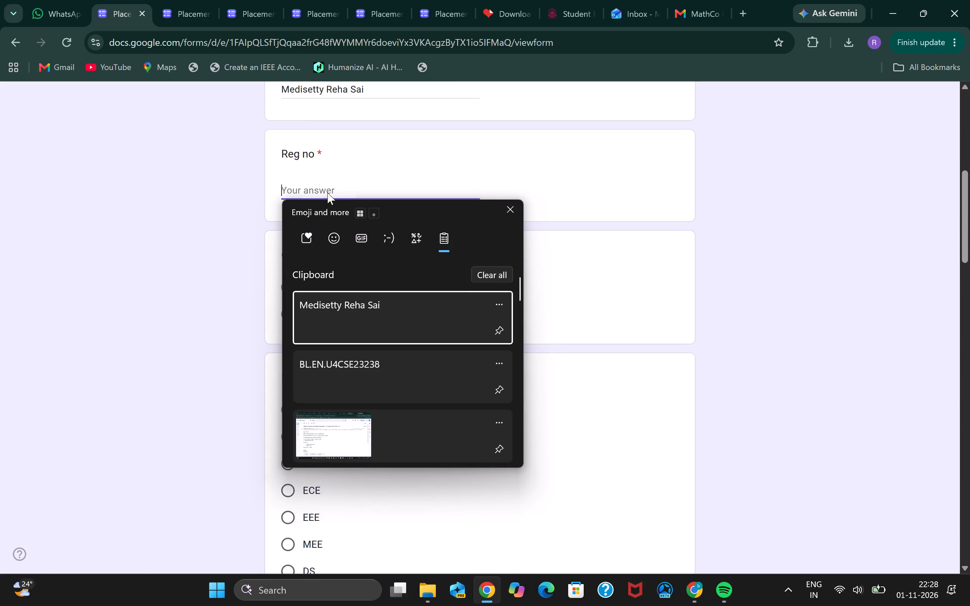
{"action": "left_click", "coordinate": [339, 356]}
{"action": "key", "text": "ctrl+v"}
Select B. Tech as the course and CSE as the branch.
{"action": "scroll", "coordinate": [339, 356], "scroll_direction": "down", "scroll_amount": 1}
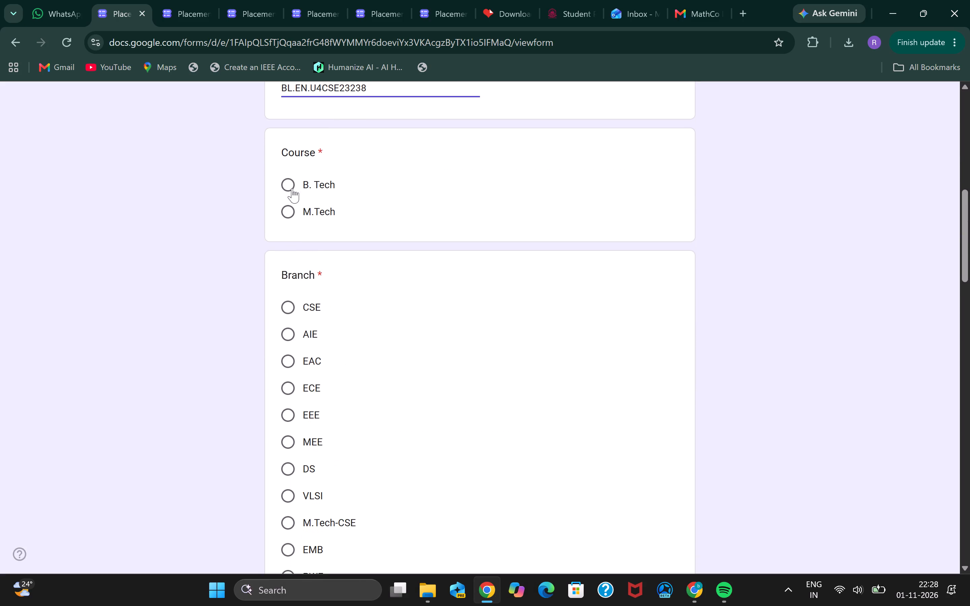
{"action": "left_click", "coordinate": [291, 187]}
{"action": "scroll", "coordinate": [320, 382], "scroll_direction": "down", "scroll_amount": 1}
{"action": "left_click", "coordinate": [305, 261]}
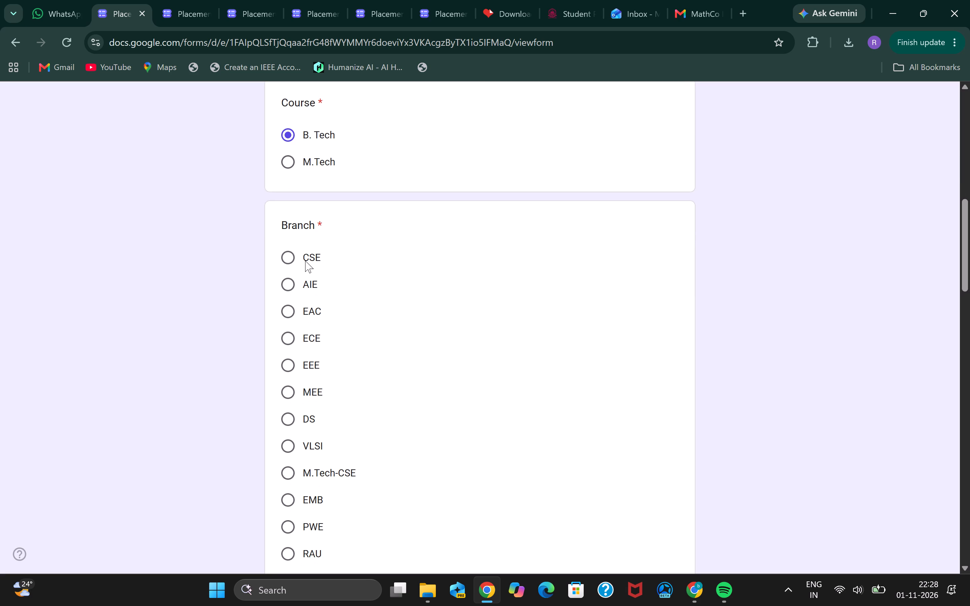
Select section C.
{"action": "scroll", "coordinate": [318, 319], "scroll_direction": "down", "scroll_amount": 5}
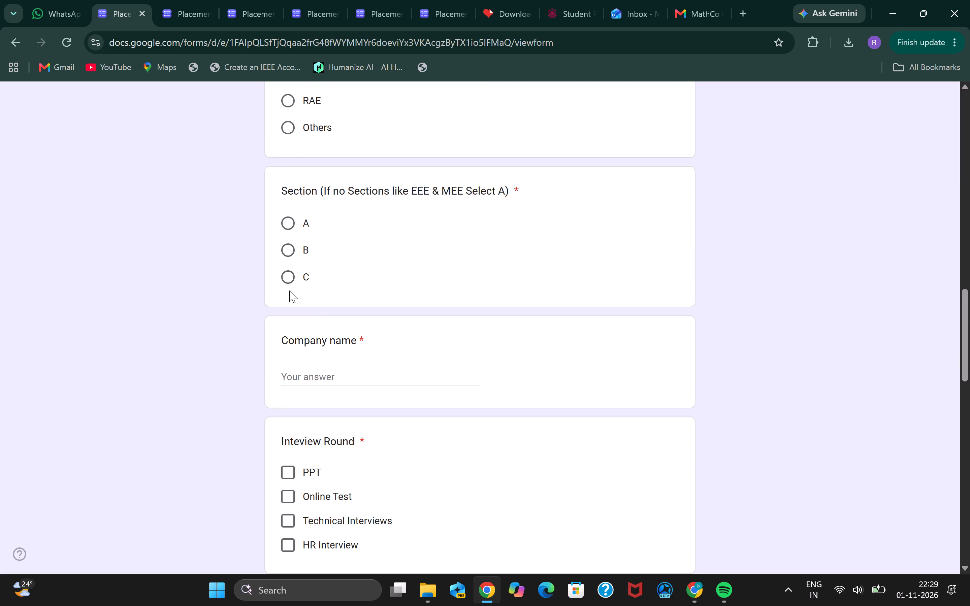
{"action": "left_click_drag", "start_coordinate": [289, 291], "coordinate": [290, 286]}
{"action": "left_click_drag", "start_coordinate": [290, 286], "coordinate": [291, 280]}
{"action": "left_click", "coordinate": [291, 280]}
Enter Aven Hospitality as the company name.
{"action": "left_click_drag", "start_coordinate": [321, 406], "coordinate": [311, 373]}
{"action": "left_click", "coordinate": [311, 373]}
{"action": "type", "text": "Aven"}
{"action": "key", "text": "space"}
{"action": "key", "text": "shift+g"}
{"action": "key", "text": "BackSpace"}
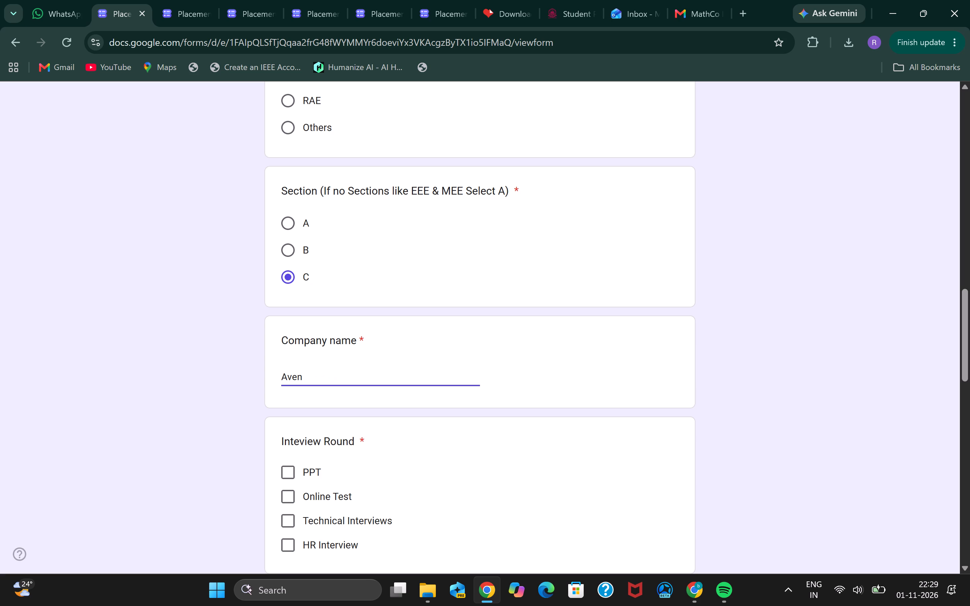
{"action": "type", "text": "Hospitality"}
Select PPT, Online Test and Technical Interviews as the interview rounds for Aven Hospitality.
{"action": "scroll", "coordinate": [311, 373], "scroll_direction": "down", "scroll_amount": 1}
{"action": "left_click", "coordinate": [287, 380]}
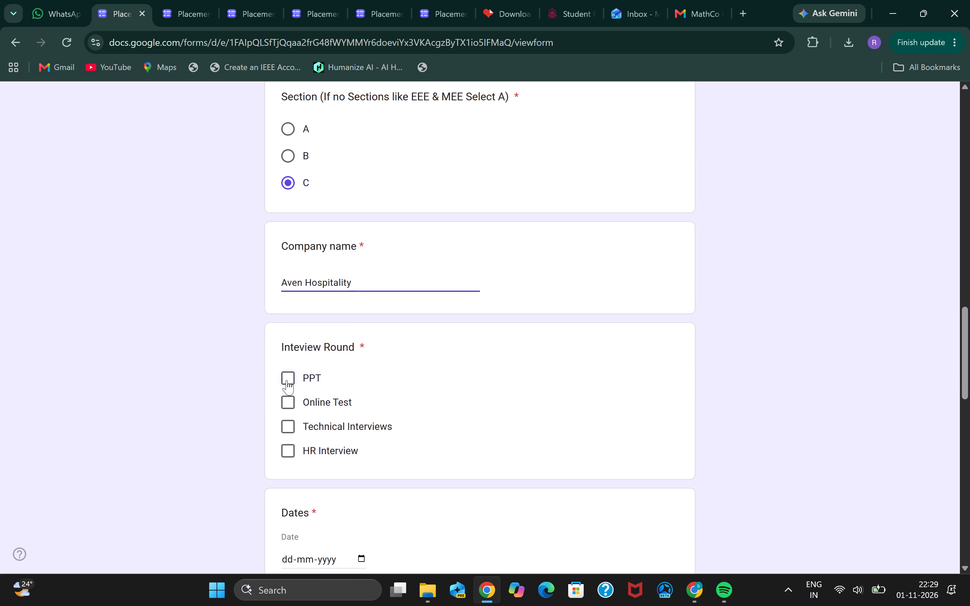
{"action": "scroll", "coordinate": [287, 380], "scroll_direction": "down", "scroll_amount": 2}
{"action": "left_click", "coordinate": [288, 254]}
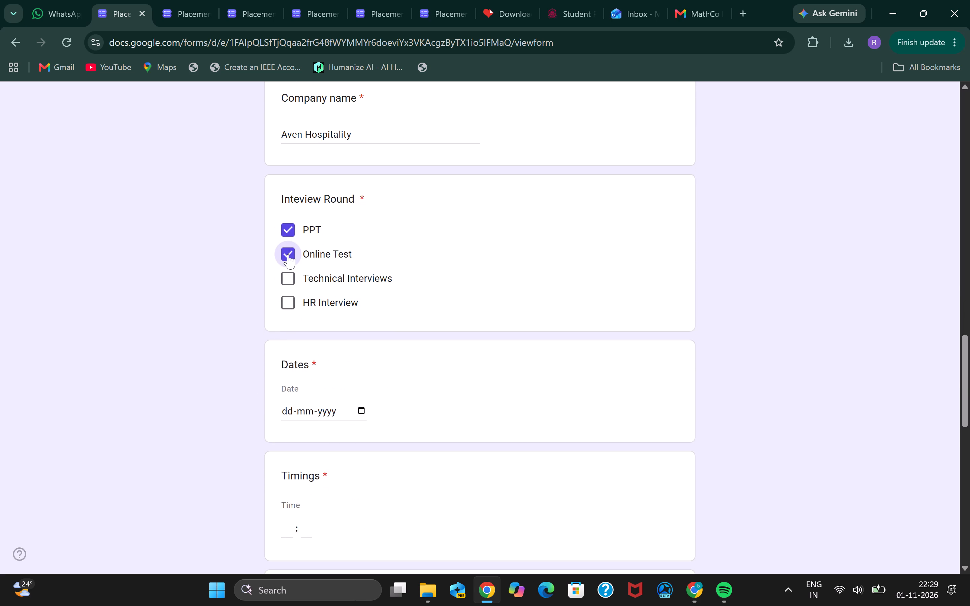
{"action": "left_click", "coordinate": [287, 273]}
Set the Aven Hospitality date to 27-10-2026.
{"action": "scroll", "coordinate": [319, 382], "scroll_direction": "down", "scroll_amount": 1}
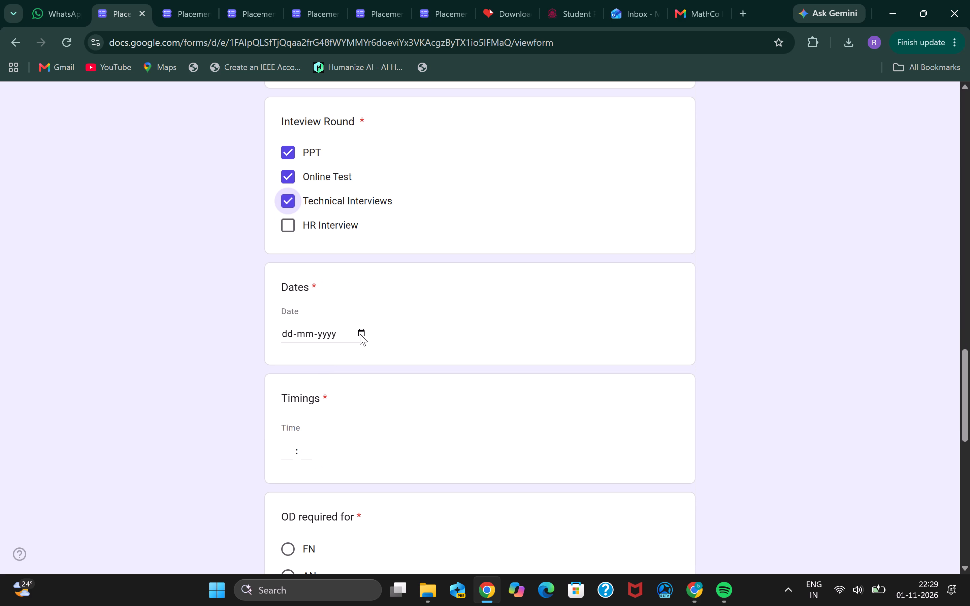
{"action": "left_click", "coordinate": [360, 334]}
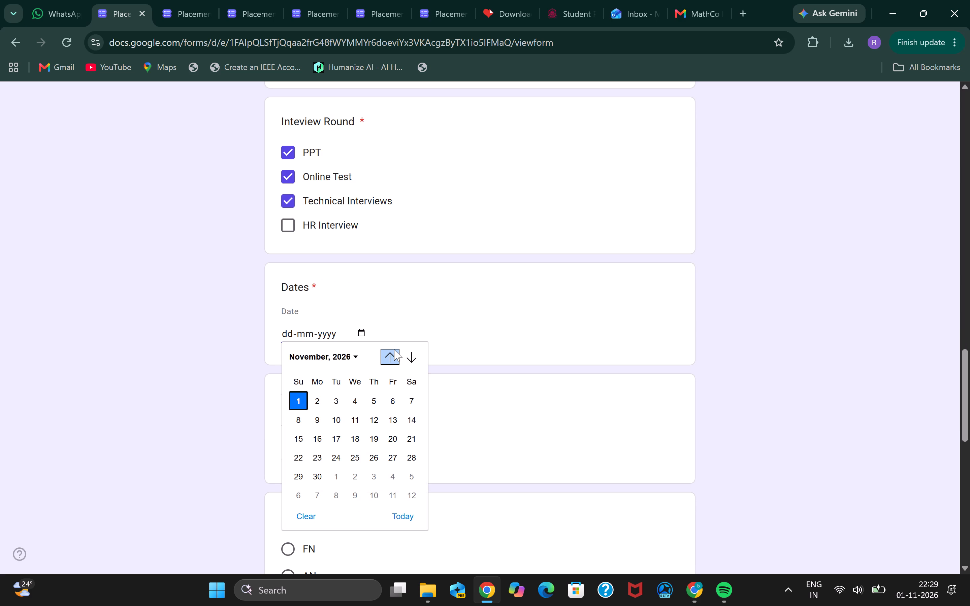
{"action": "left_click", "coordinate": [394, 349]}
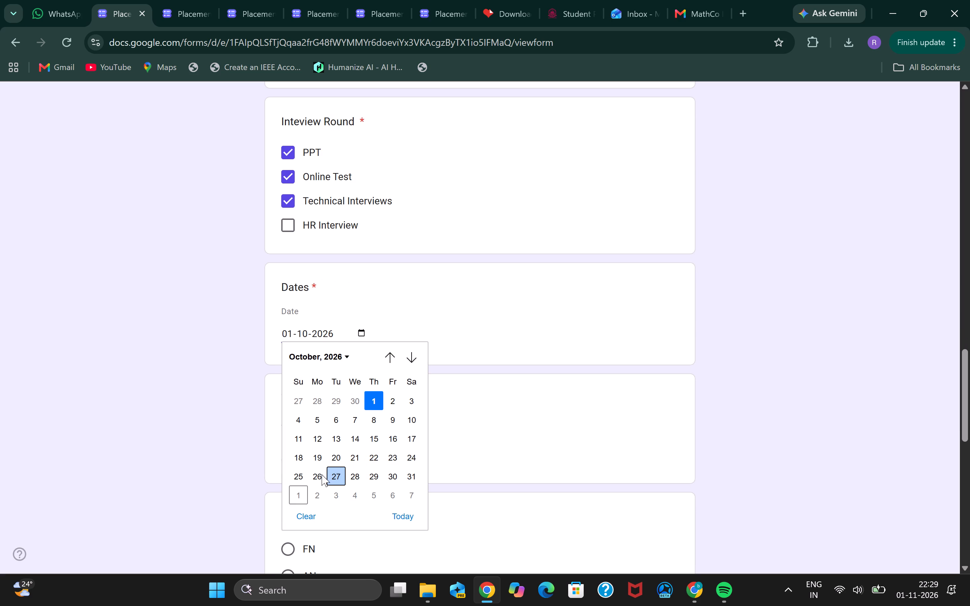
{"action": "left_click", "coordinate": [330, 480]}
Set the Aven Hospitality time to 08:00 under Timings.
{"action": "scroll", "coordinate": [330, 480], "scroll_direction": "down", "scroll_amount": 1}
{"action": "left_click", "coordinate": [279, 357]}
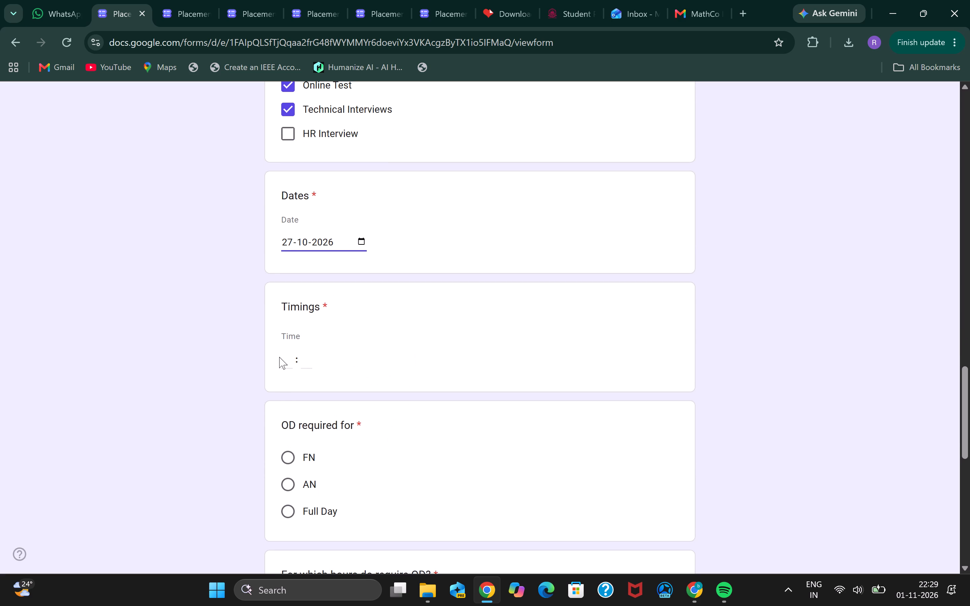
{"action": "left_click", "coordinate": [288, 358]}
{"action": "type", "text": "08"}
{"action": "left_click", "coordinate": [303, 357]}
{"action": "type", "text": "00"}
Choose Full Day as the OD requirement for Aven Hospitality.
{"action": "scroll", "coordinate": [303, 357], "scroll_direction": "down", "scroll_amount": 1}
{"action": "left_click", "coordinate": [290, 401]}
Mark all eight hours, 1st through 8th, as requiring OD for Aven Hospitality.
{"action": "scroll", "coordinate": [290, 401], "scroll_direction": "down", "scroll_amount": 2}
{"action": "left_click", "coordinate": [283, 323]}
{"action": "left_click", "coordinate": [292, 345]}
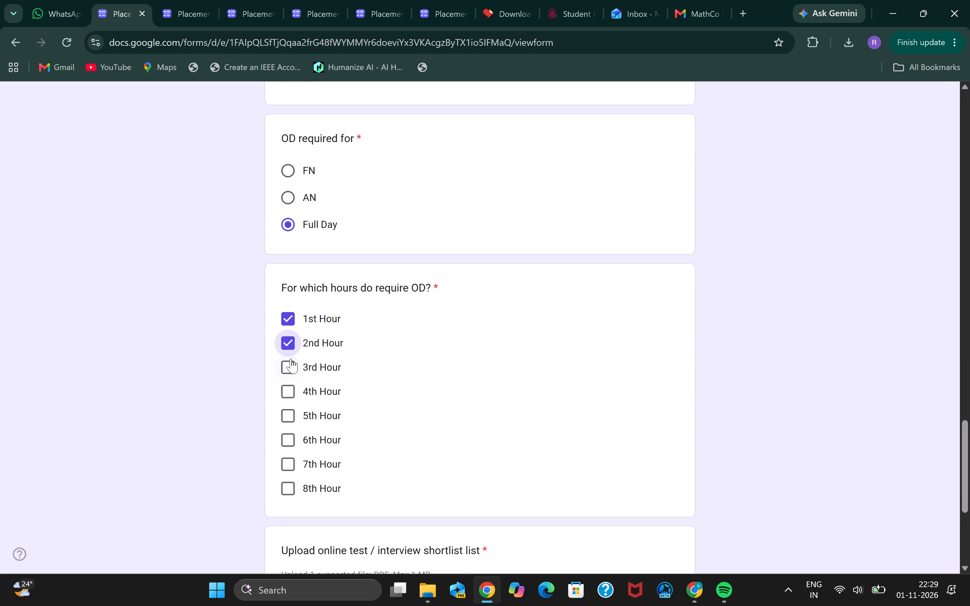
{"action": "left_click", "coordinate": [291, 359]}
{"action": "left_click", "coordinate": [290, 383]}
{"action": "left_click", "coordinate": [290, 406]}
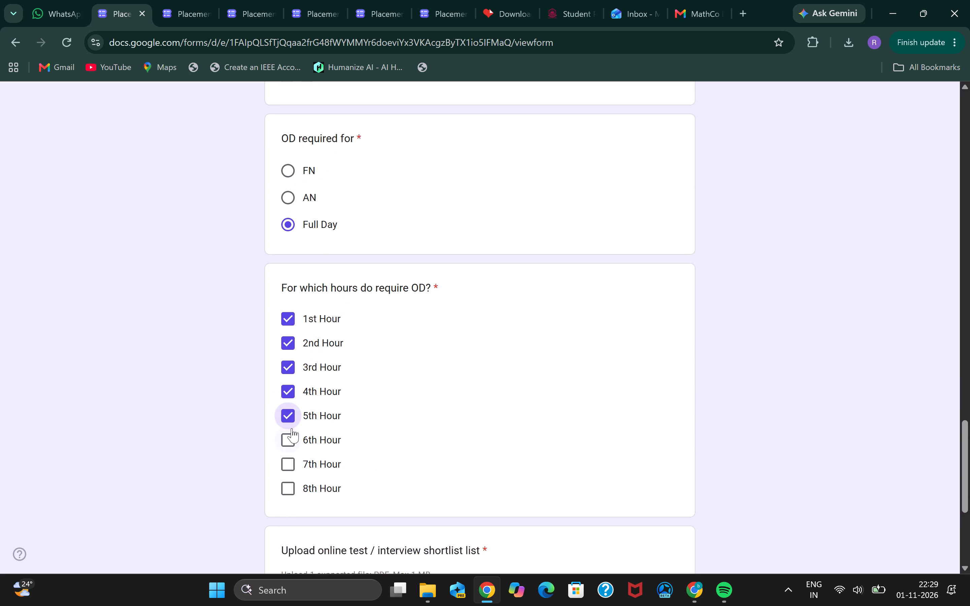
{"action": "left_click", "coordinate": [292, 428]}
{"action": "left_click", "coordinate": [288, 475]}
{"action": "left_click_drag", "start_coordinate": [280, 444], "coordinate": [287, 460]}
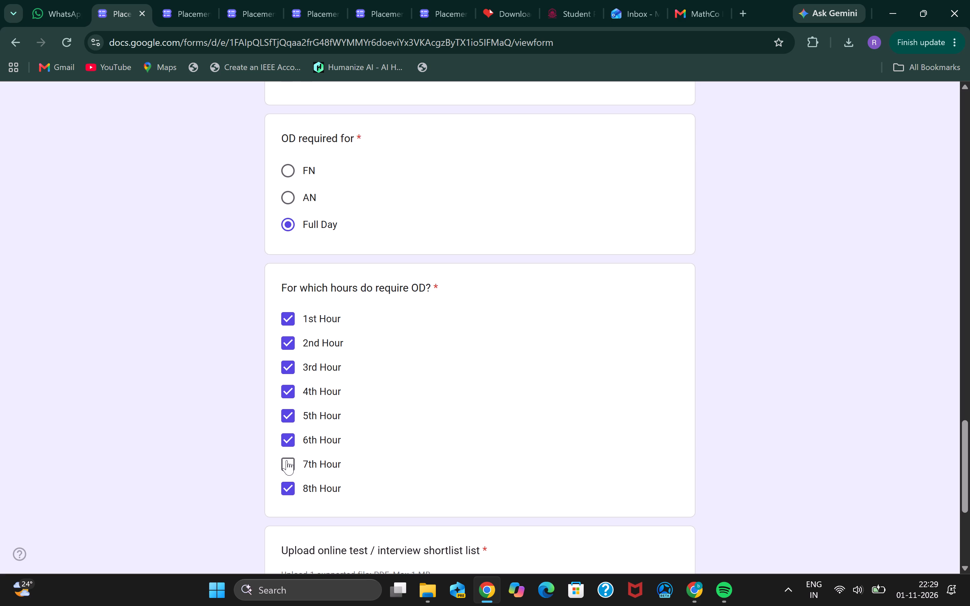
{"action": "left_click", "coordinate": [287, 460]}
Request a copy of the Aven Hospitality form responses.
{"action": "scroll", "coordinate": [287, 460], "scroll_direction": "down", "scroll_amount": 4}
{"action": "left_click", "coordinate": [273, 402]}
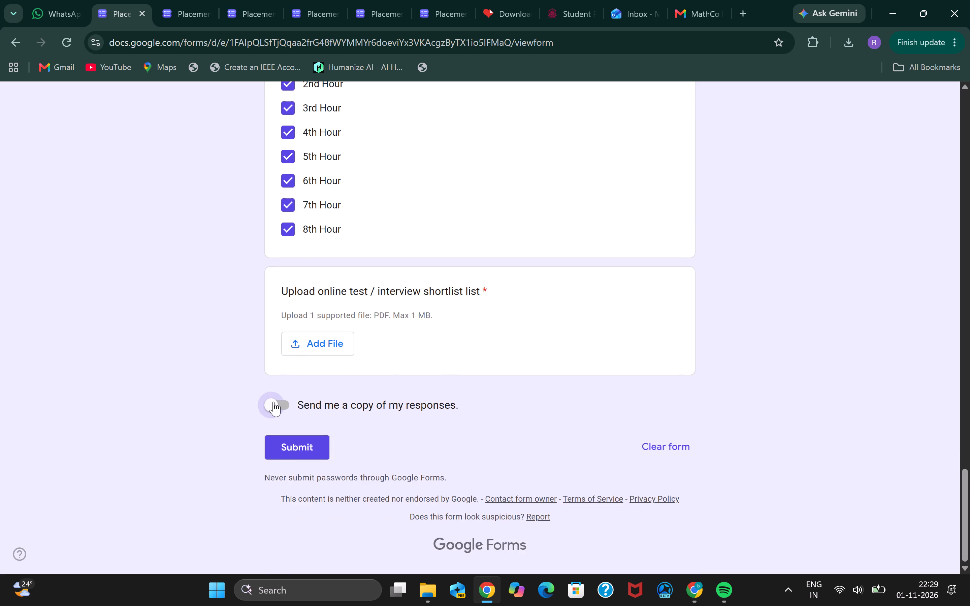
Open the file upload dialog for the online test / interview shortlist proof.
{"action": "left_click_drag", "start_coordinate": [313, 359], "coordinate": [318, 349]}
{"action": "left_click", "coordinate": [318, 349]}
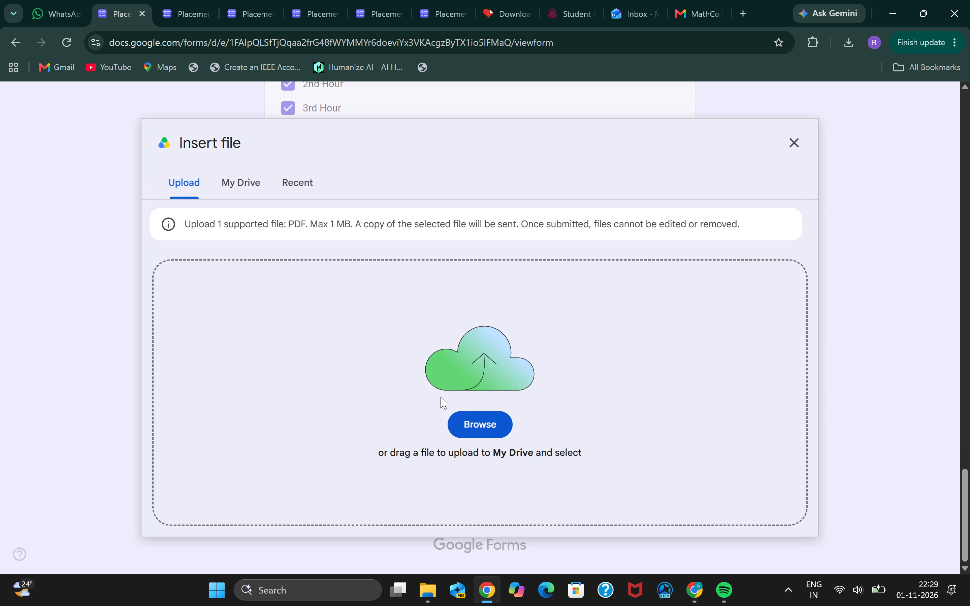
Attach Aven.pdf from Downloads as the online test / interview shortlist list for Aven Hospitality.
{"action": "left_click", "coordinate": [471, 409]}
{"action": "left_click", "coordinate": [475, 419]}
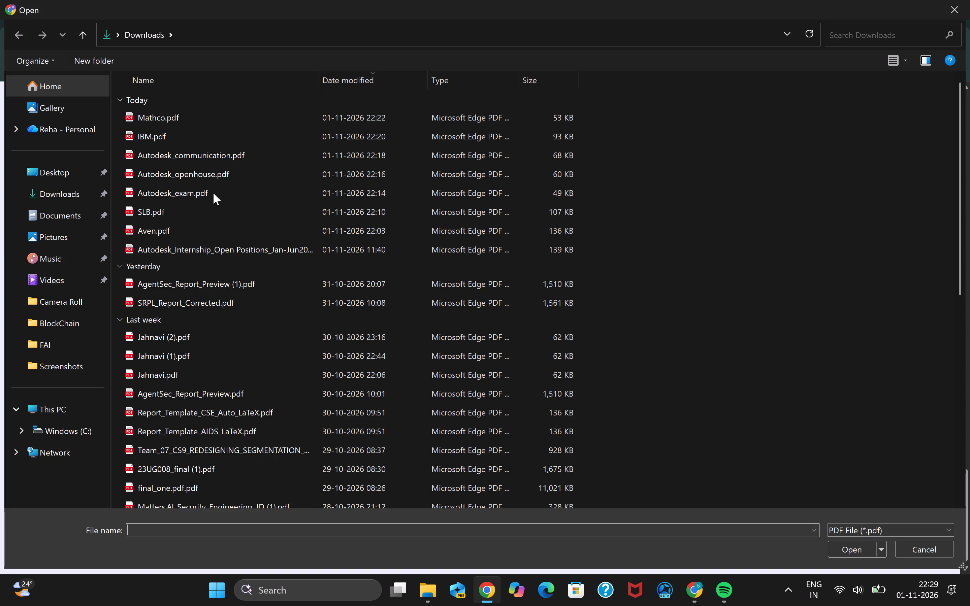
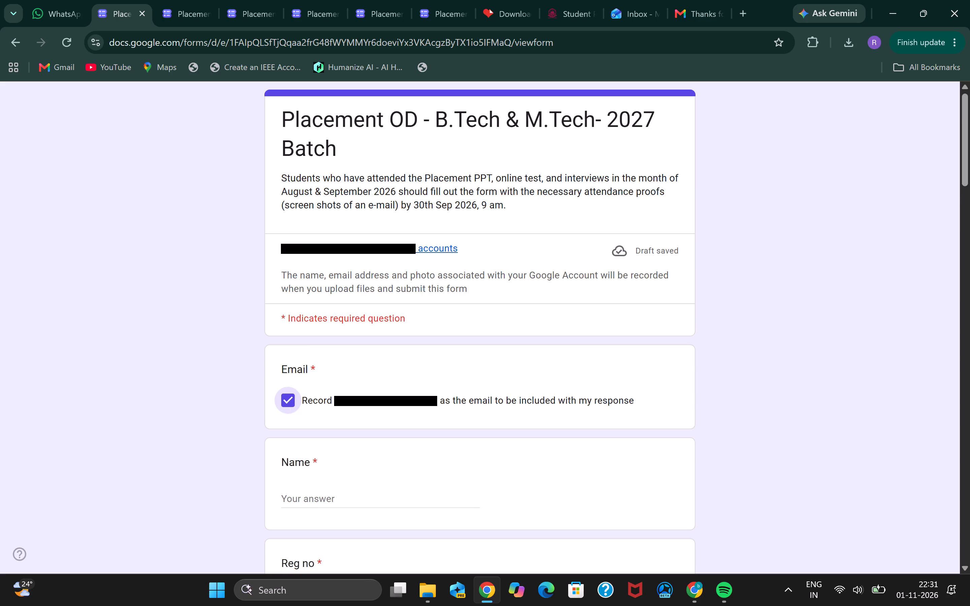
Enter the student's name in the Name field of the new Placement OD form.
{"action": "left_click", "coordinate": [311, 490]}
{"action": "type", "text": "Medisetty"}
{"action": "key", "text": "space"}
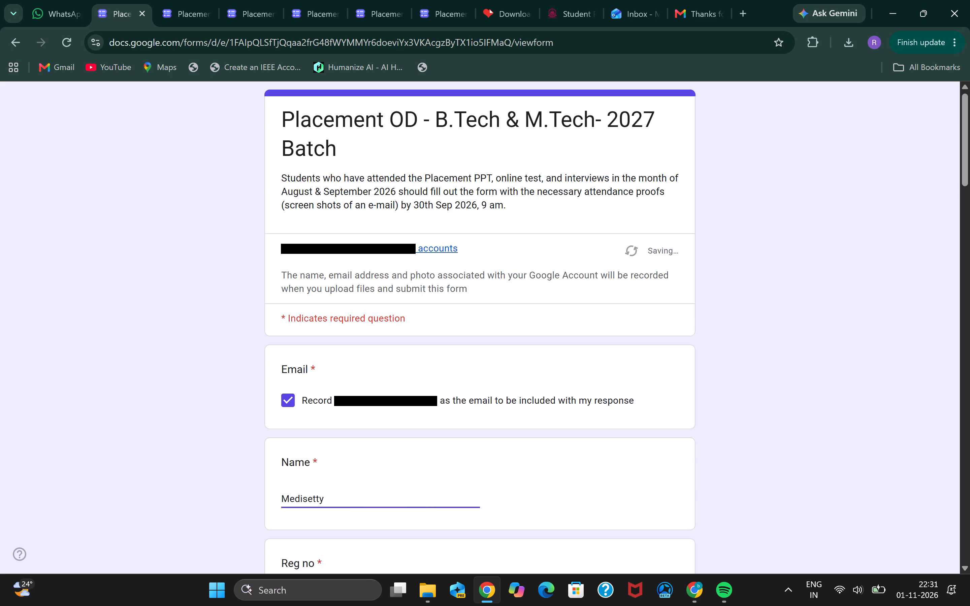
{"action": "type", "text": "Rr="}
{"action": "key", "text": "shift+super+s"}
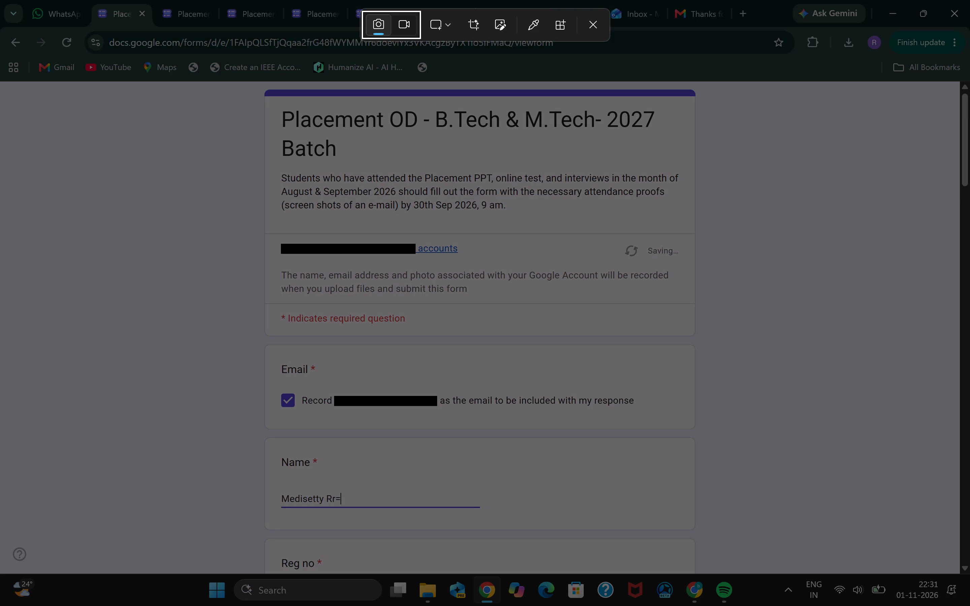
Complete the student's full name in the Name answer, with each part capitalised.
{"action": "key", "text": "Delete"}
{"action": "left_click", "coordinate": [585, 22]}
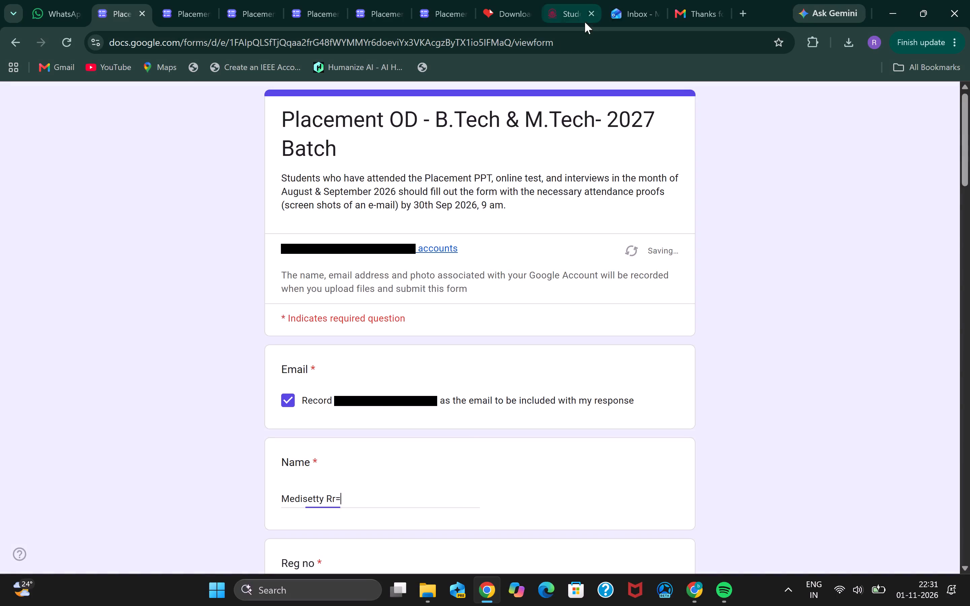
{"action": "key", "text": "BackSpace"}
{"action": "key", "text": "BackSpace"}
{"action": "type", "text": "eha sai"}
{"action": "scroll", "coordinate": [371, 479], "scroll_direction": "down", "scroll_amount": 2}
{"action": "left_click", "coordinate": [350, 433]}
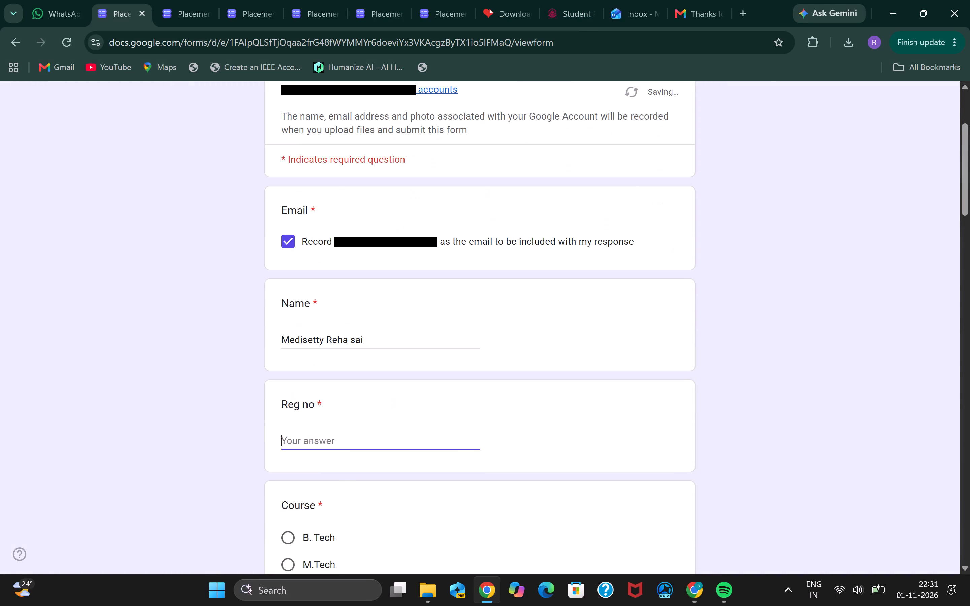
{"action": "left_click", "coordinate": [354, 341]}
{"action": "key", "text": "BackSpace"}
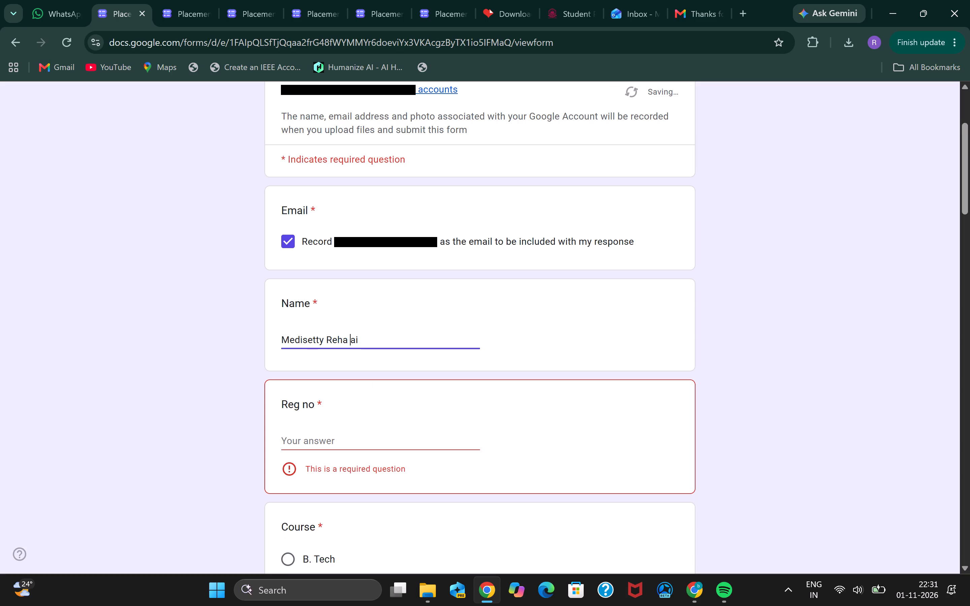
{"action": "key", "text": "BackSpace"}
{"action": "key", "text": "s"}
{"action": "key", "text": "BackSpace"}
{"action": "key", "text": "Right"}
{"action": "key", "text": "BackSpace"}
{"action": "key", "text": "Right"}
{"action": "key", "text": "BackSpace"}
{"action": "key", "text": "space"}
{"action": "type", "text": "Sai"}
Fill in the student's registration number in the Reg no answer from the clipboard history.
{"action": "left_click", "coordinate": [380, 446]}
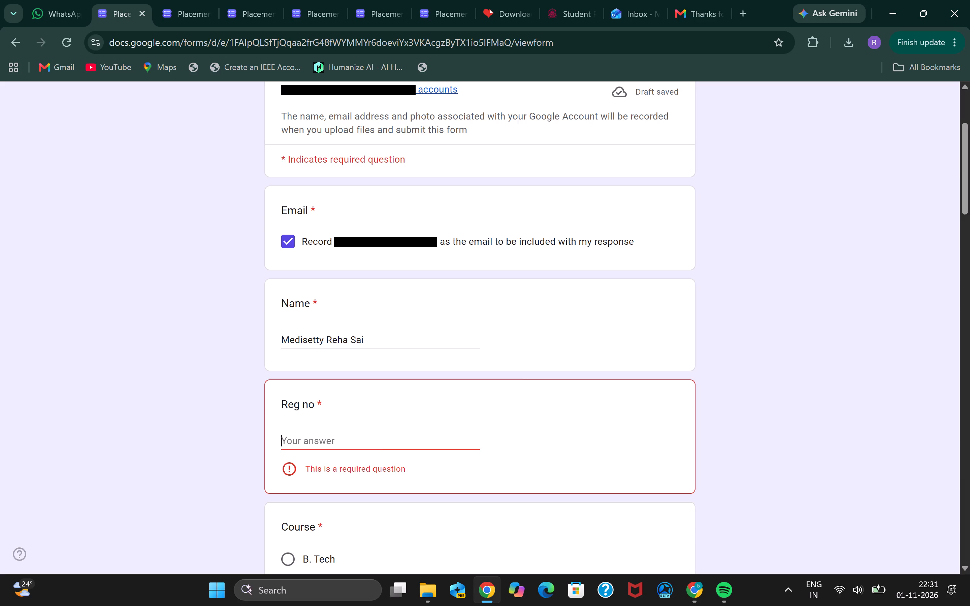
{"action": "key", "text": "super+v"}
{"action": "left_click", "coordinate": [357, 330]}
{"action": "key", "text": "ctrl+v"}
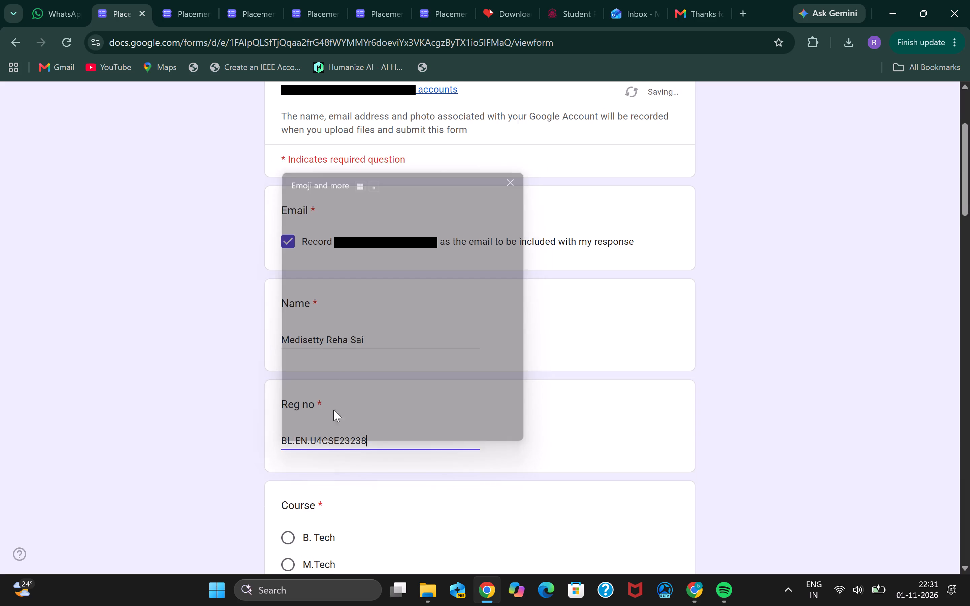
Fill in the academic details: B. Tech course, CSE branch and section C.
{"action": "scroll", "coordinate": [334, 437], "scroll_direction": "down", "scroll_amount": 2}
{"action": "left_click", "coordinate": [321, 351]}
{"action": "scroll", "coordinate": [314, 452], "scroll_direction": "down", "scroll_amount": 1}
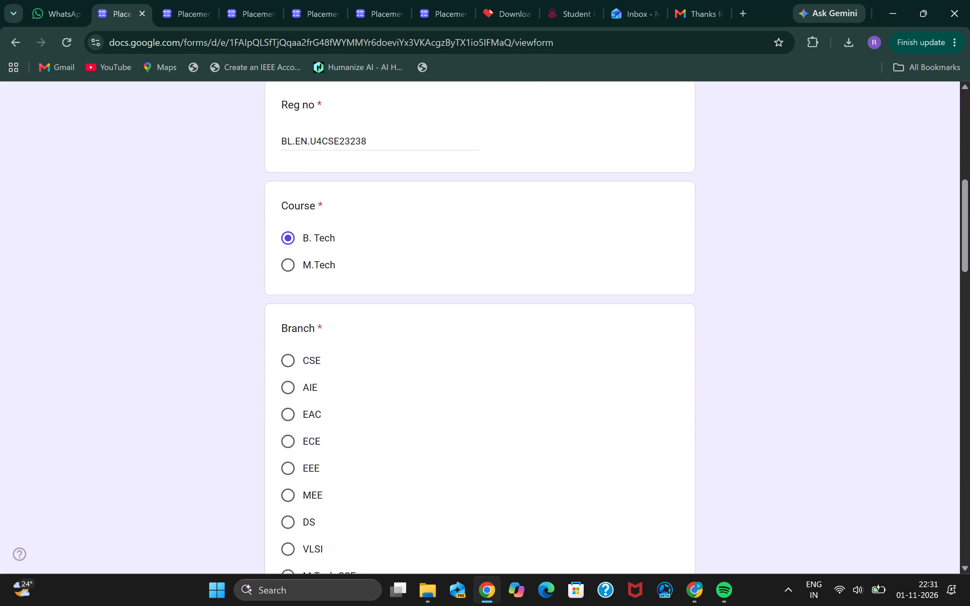
{"action": "left_click", "coordinate": [300, 340]}
{"action": "scroll", "coordinate": [293, 386], "scroll_direction": "down", "scroll_amount": 1}
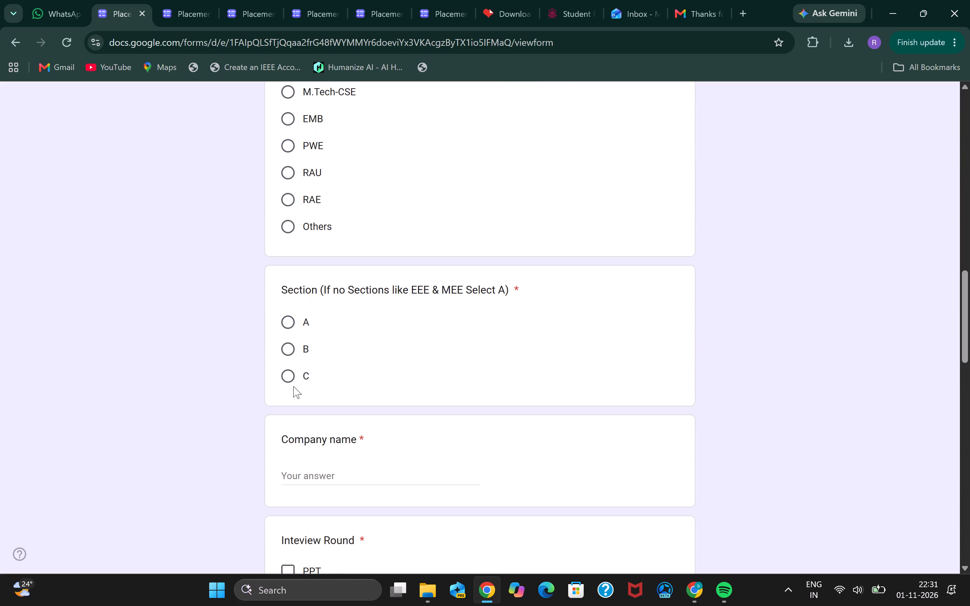
{"action": "left_click", "coordinate": [291, 372]}
Enter Autodesk as the company name and mark Technical Interviews as the interview round.
{"action": "left_click", "coordinate": [301, 480]}
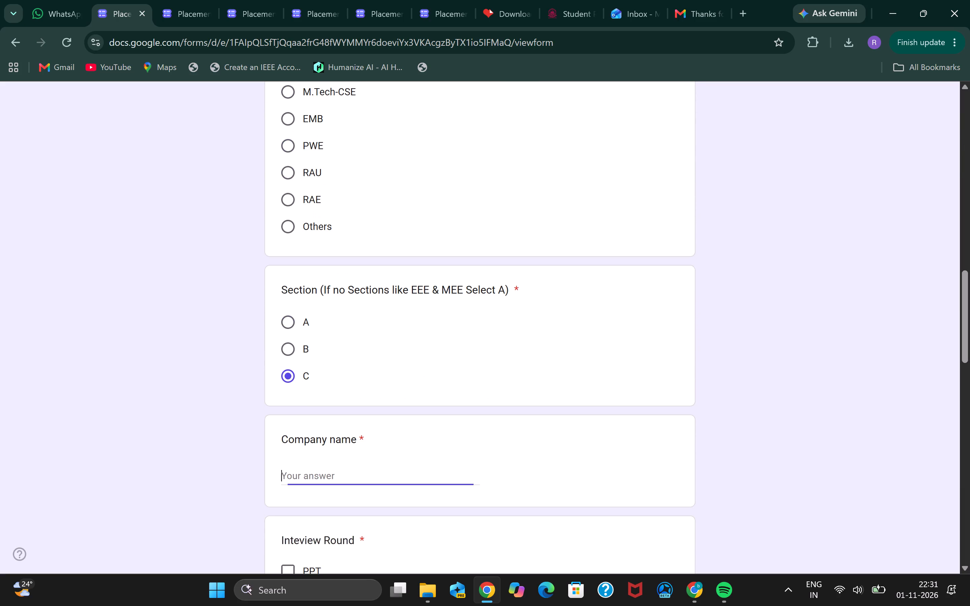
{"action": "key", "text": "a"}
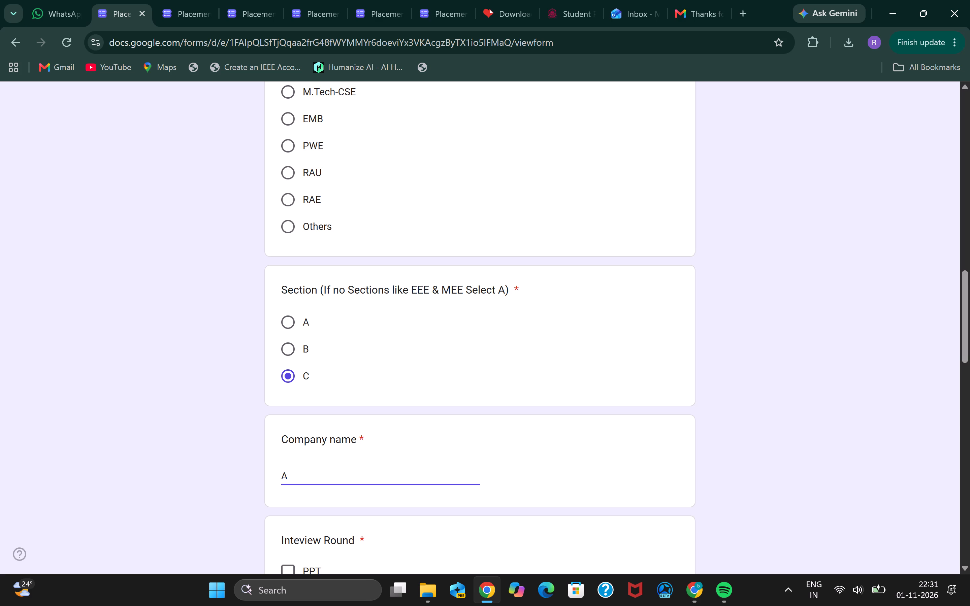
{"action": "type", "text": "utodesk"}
{"action": "scroll", "coordinate": [301, 480], "scroll_direction": "down", "scroll_amount": 4}
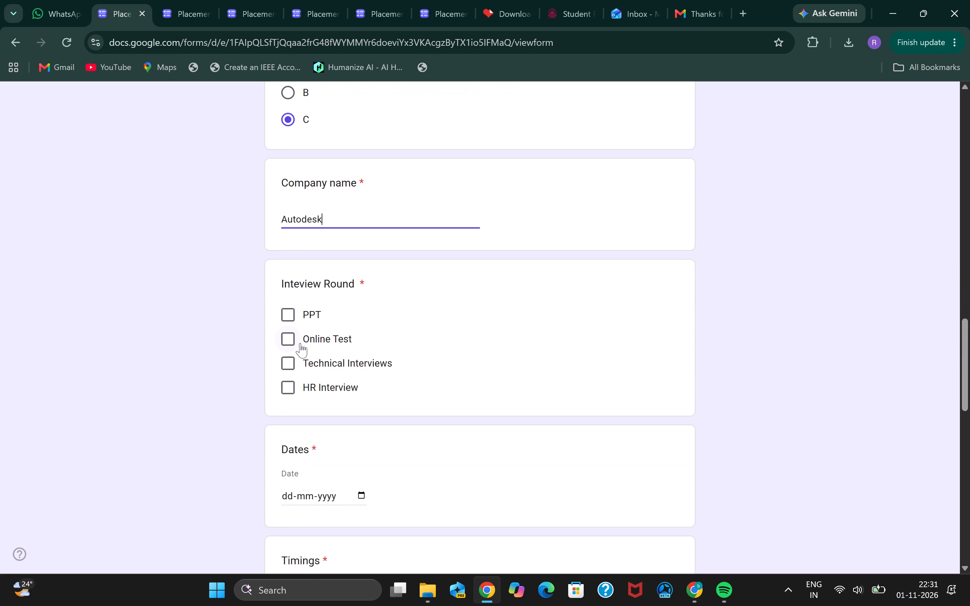
{"action": "left_click", "coordinate": [297, 366]}
Set the Autodesk interview date to 01-10-2026.
{"action": "scroll", "coordinate": [297, 366], "scroll_direction": "down", "scroll_amount": 2}
{"action": "left_click", "coordinate": [361, 309]}
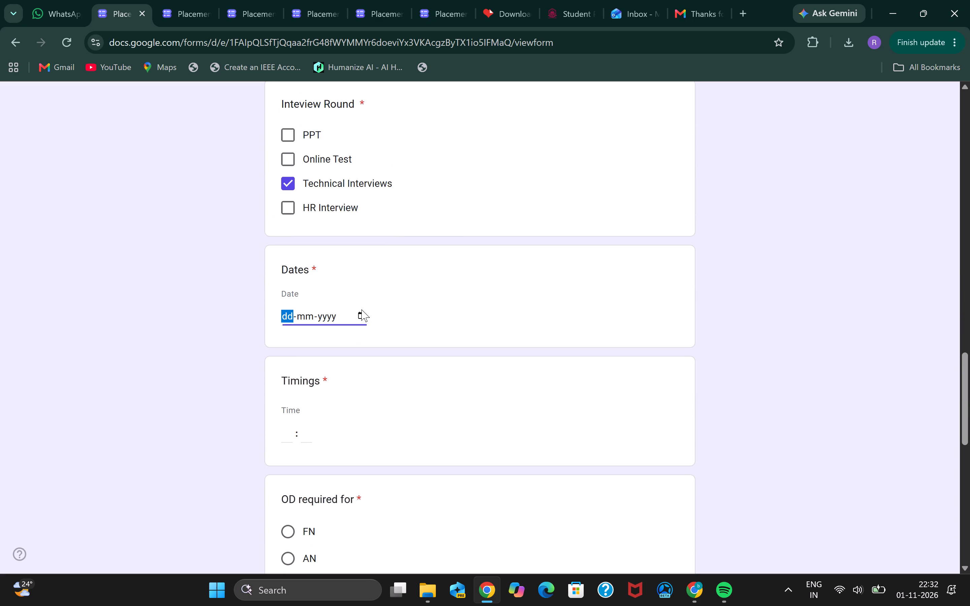
{"action": "left_click", "coordinate": [363, 318]}
{"action": "left_click", "coordinate": [386, 334]}
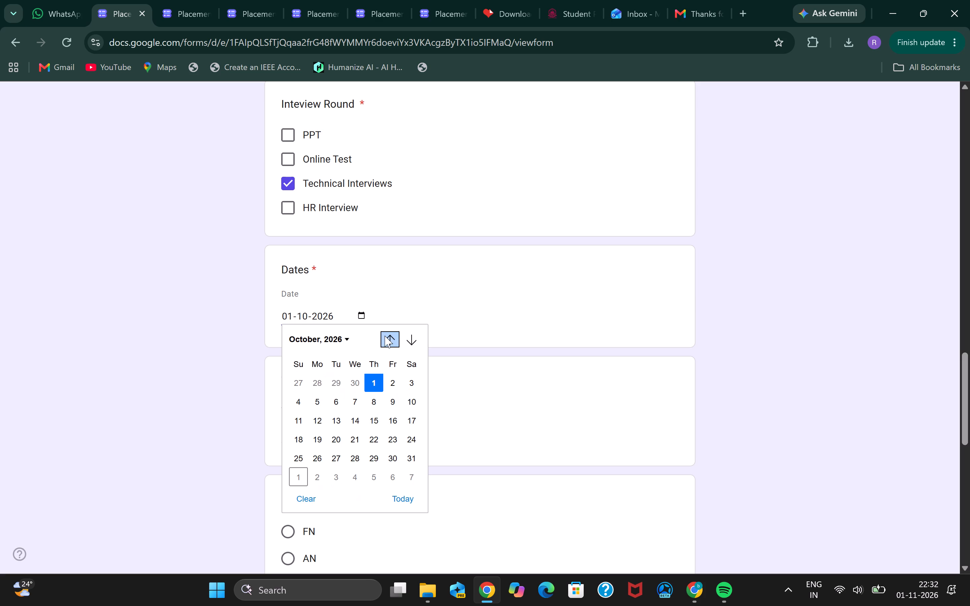
{"action": "left_click", "coordinate": [371, 385]}
Set the Autodesk interview timing to 08:00.
{"action": "scroll", "coordinate": [371, 385], "scroll_direction": "down", "scroll_amount": 1}
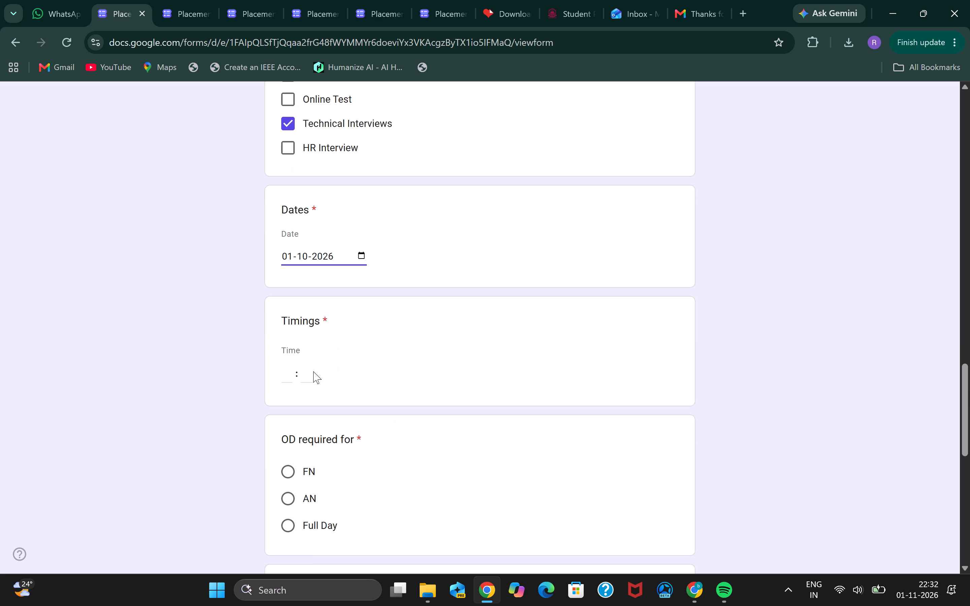
{"action": "left_click", "coordinate": [294, 373]}
{"action": "left_click", "coordinate": [294, 373]}
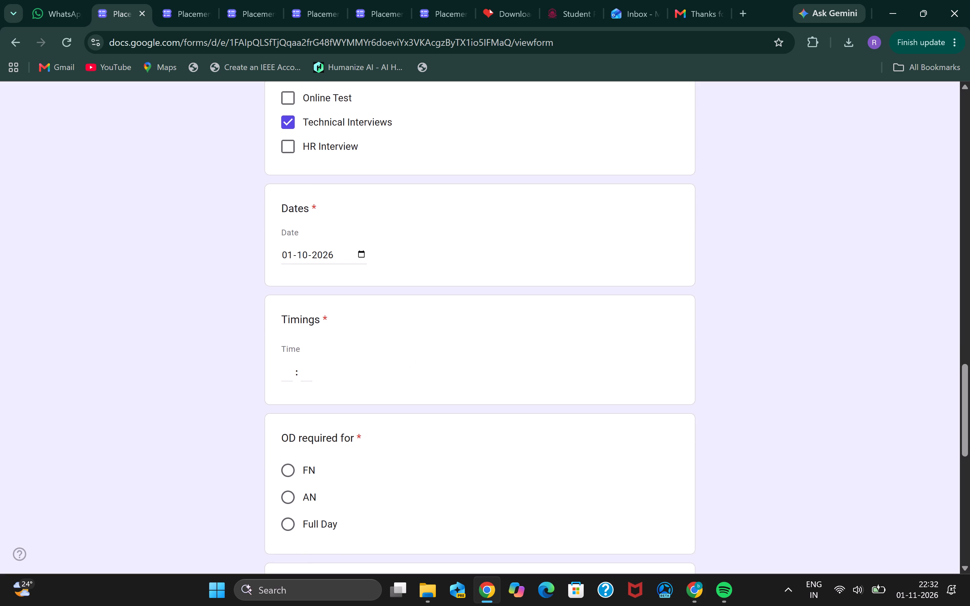
{"action": "left_click", "coordinate": [289, 375]}
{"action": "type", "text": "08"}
{"action": "left_click", "coordinate": [307, 376]}
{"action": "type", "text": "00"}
Request Full Day OD for Autodesk and mark all eight hours, 1st through 8th, as required.
{"action": "scroll", "coordinate": [307, 376], "scroll_direction": "down", "scroll_amount": 1}
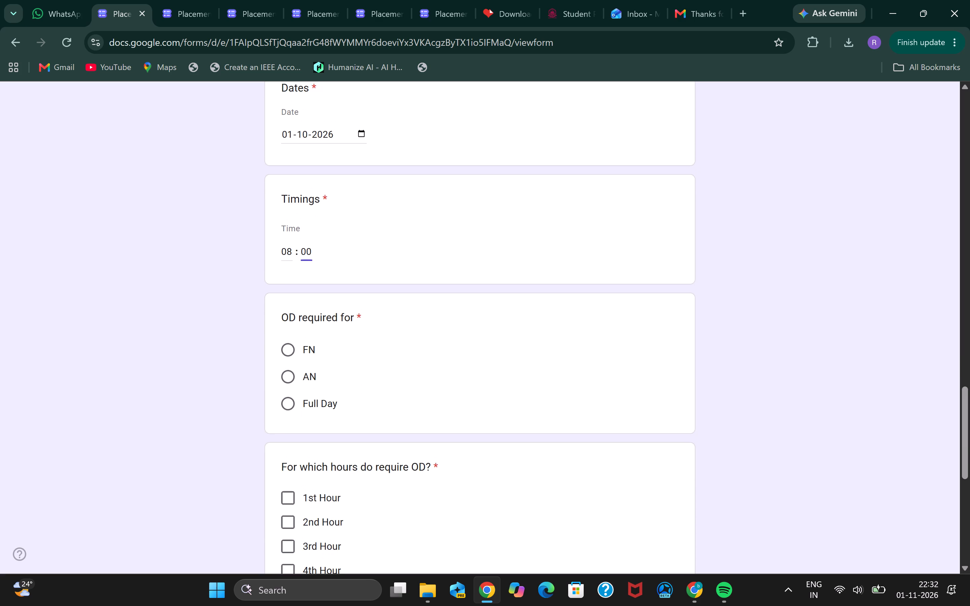
{"action": "left_click", "coordinate": [293, 403]}
{"action": "scroll", "coordinate": [293, 403], "scroll_direction": "down", "scroll_amount": 4}
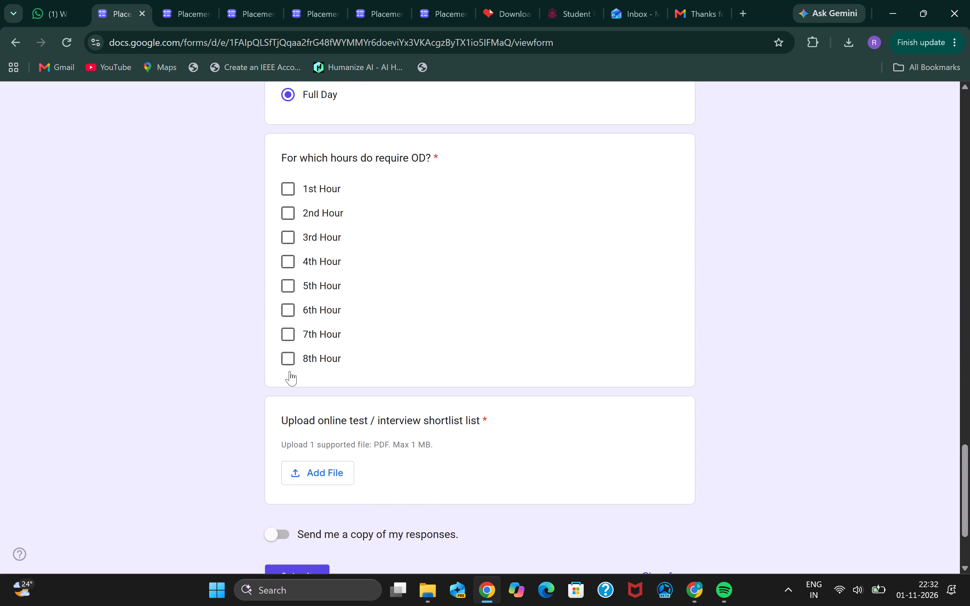
{"action": "left_click", "coordinate": [289, 367]}
{"action": "left_click", "coordinate": [293, 325]}
{"action": "left_click", "coordinate": [289, 297]}
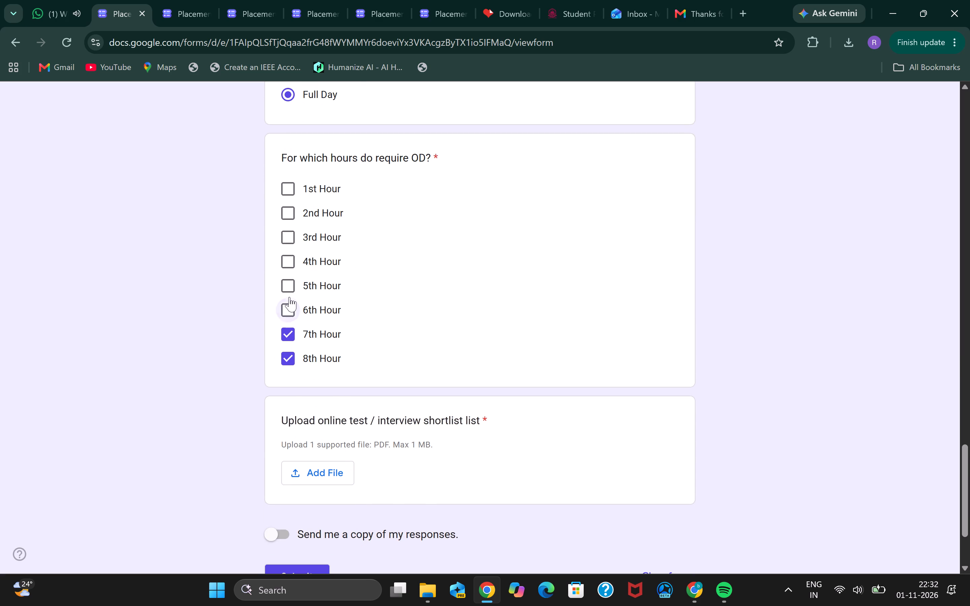
{"action": "left_click", "coordinate": [288, 281]}
{"action": "left_click", "coordinate": [288, 261]}
{"action": "left_click", "coordinate": [287, 239]}
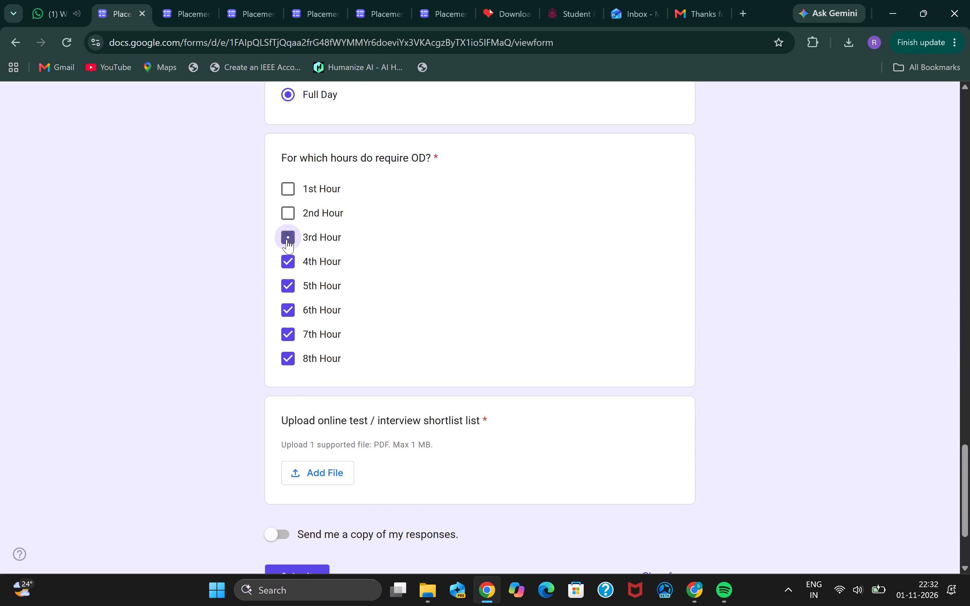
{"action": "left_click", "coordinate": [284, 197]}
{"action": "left_click", "coordinate": [286, 187]}
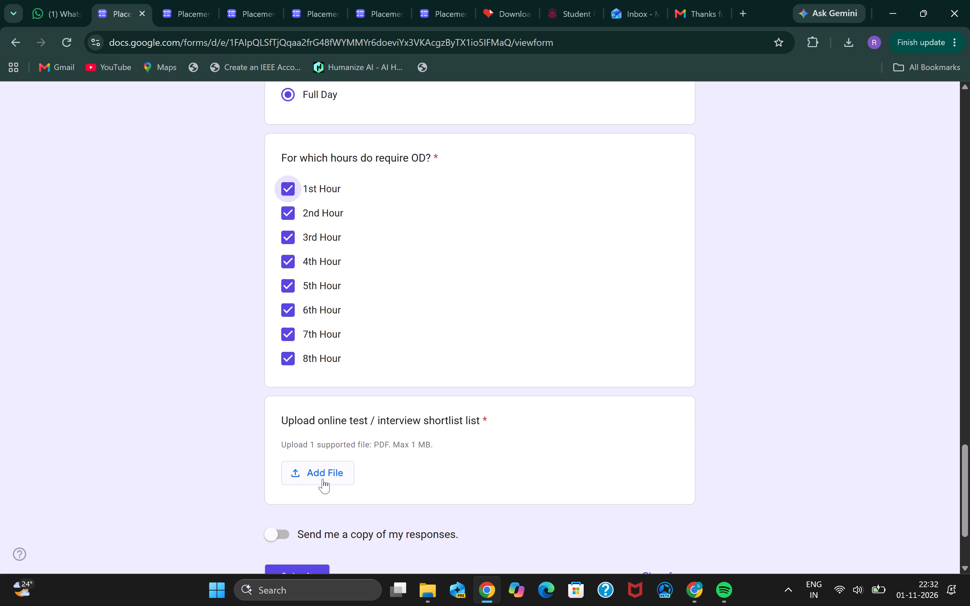
Upload Autodesk_communication.pdf from the Downloads folder as the online test / interview shortlist proof.
{"action": "left_click", "coordinate": [323, 479]}
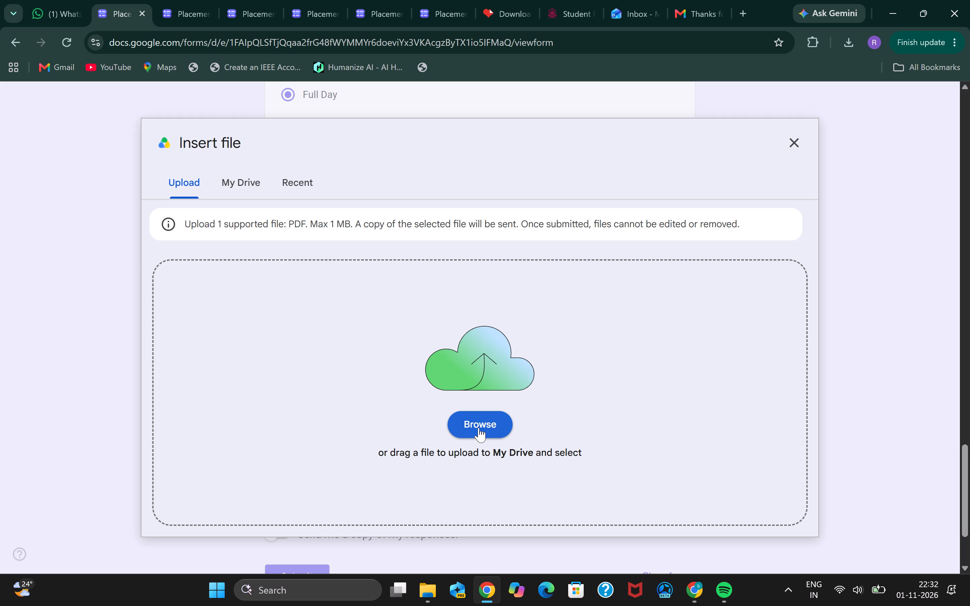
{"action": "left_click", "coordinate": [479, 428]}
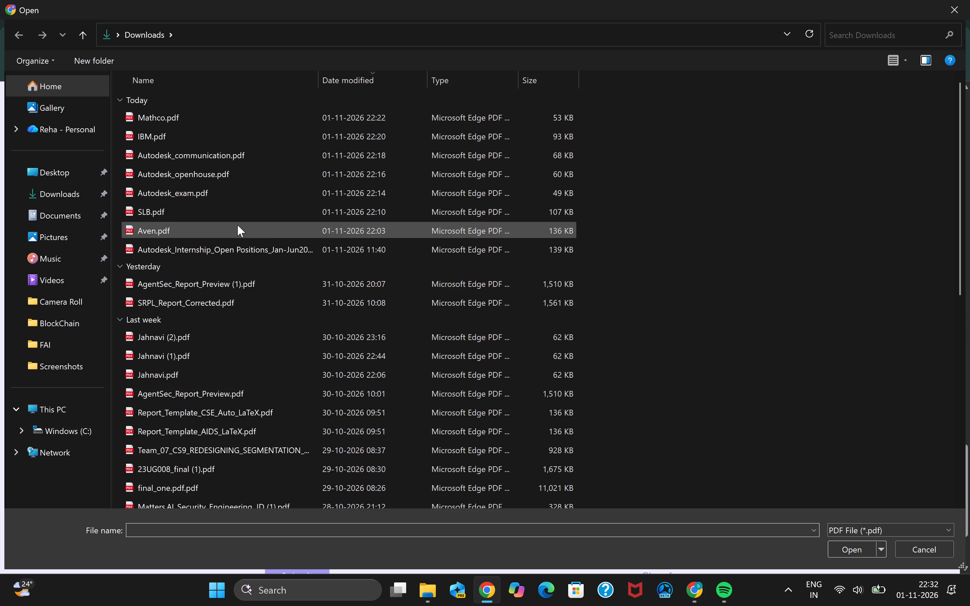
{"action": "left_click", "coordinate": [200, 146]}
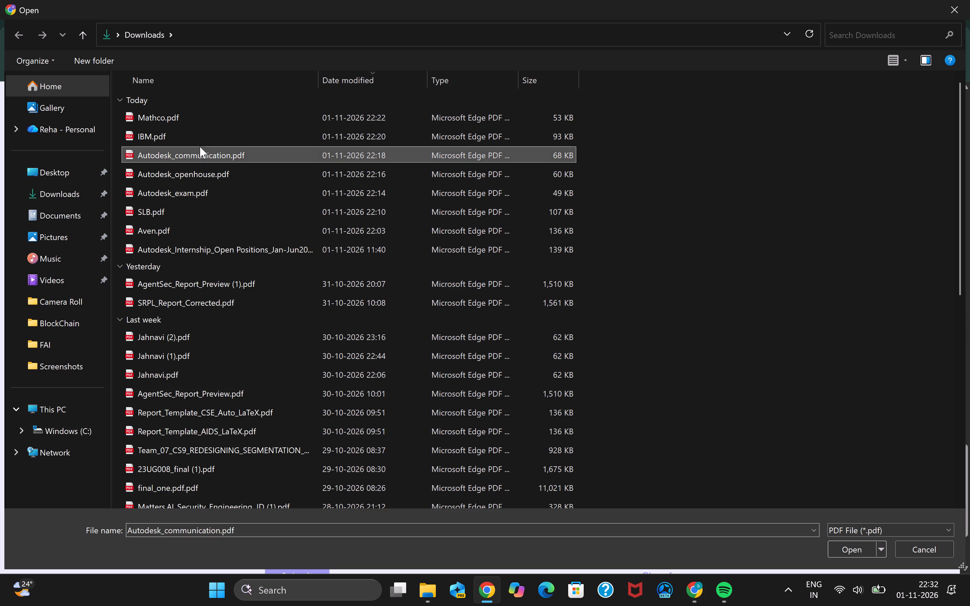
{"action": "key", "text": "Return"}
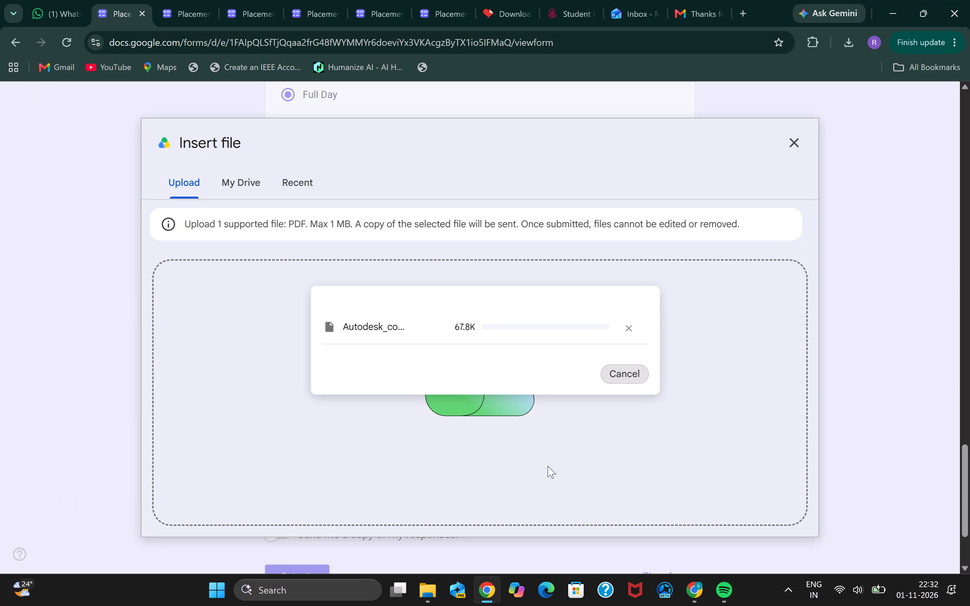
Request a copy of the responses and submit the Autodesk technical interview form.
{"action": "scroll", "coordinate": [548, 466], "scroll_direction": "up", "scroll_amount": 3}
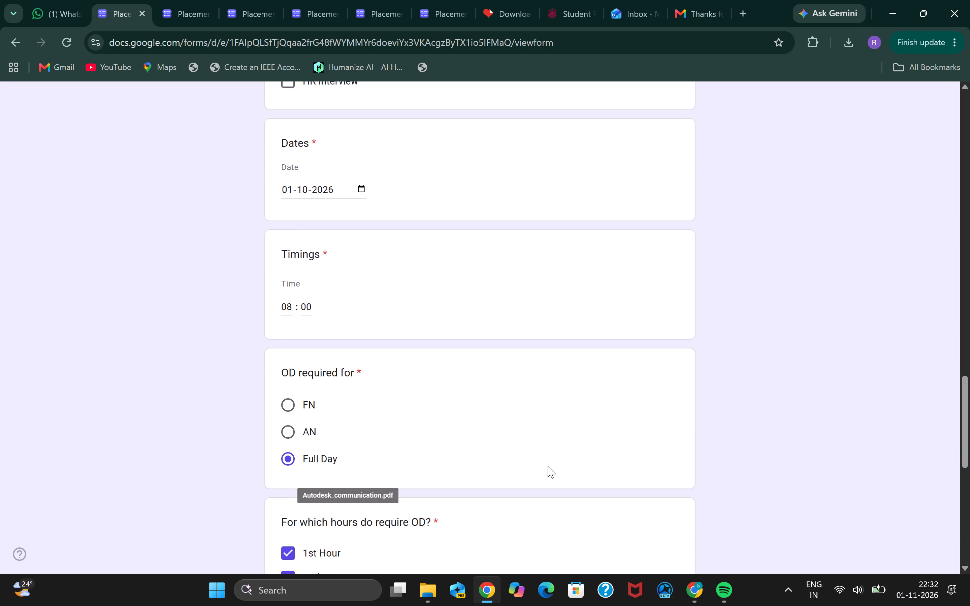
{"action": "scroll", "coordinate": [548, 466], "scroll_direction": "up", "scroll_amount": 2}
{"action": "scroll", "coordinate": [548, 466], "scroll_direction": "down", "scroll_amount": 6}
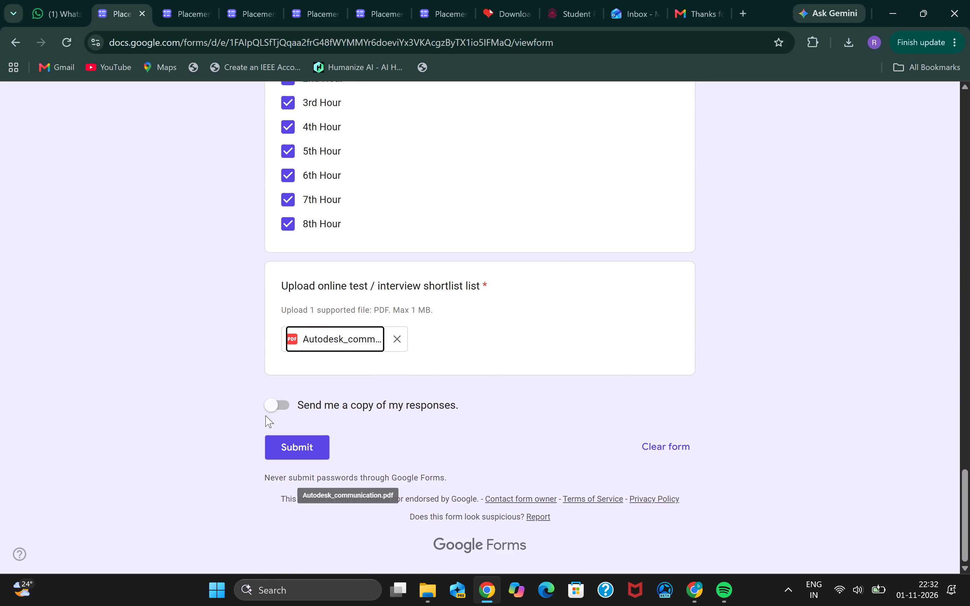
{"action": "left_click", "coordinate": [272, 407]}
{"action": "left_click", "coordinate": [291, 448]}
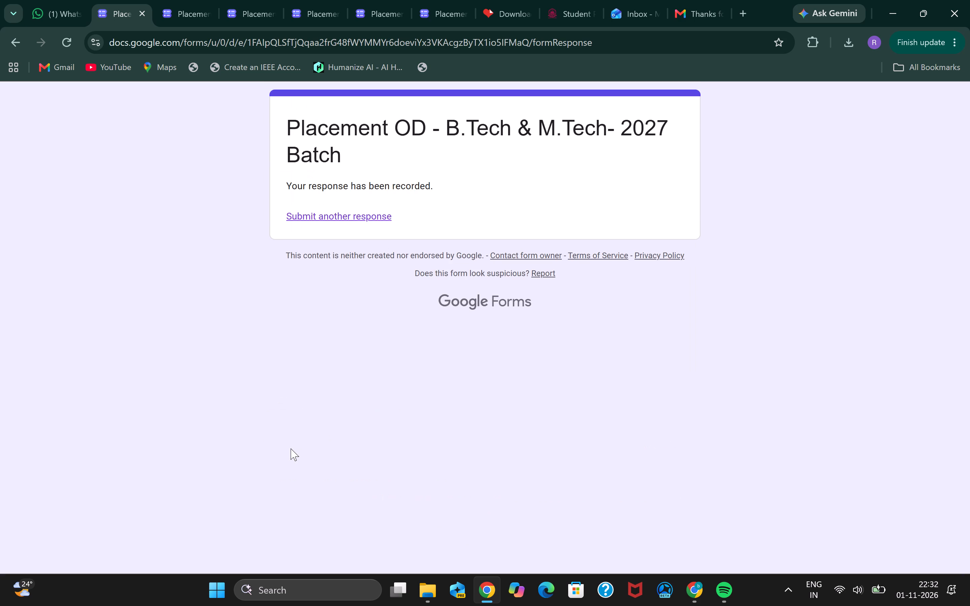
Close the five extra Placement OD tabs and the iLovePDF download tab, and return to the remaining Placement OD tab.
{"action": "left_click", "coordinate": [210, 15]}
{"action": "left_click", "coordinate": [210, 15]}
{"action": "left_click", "coordinate": [210, 15]}
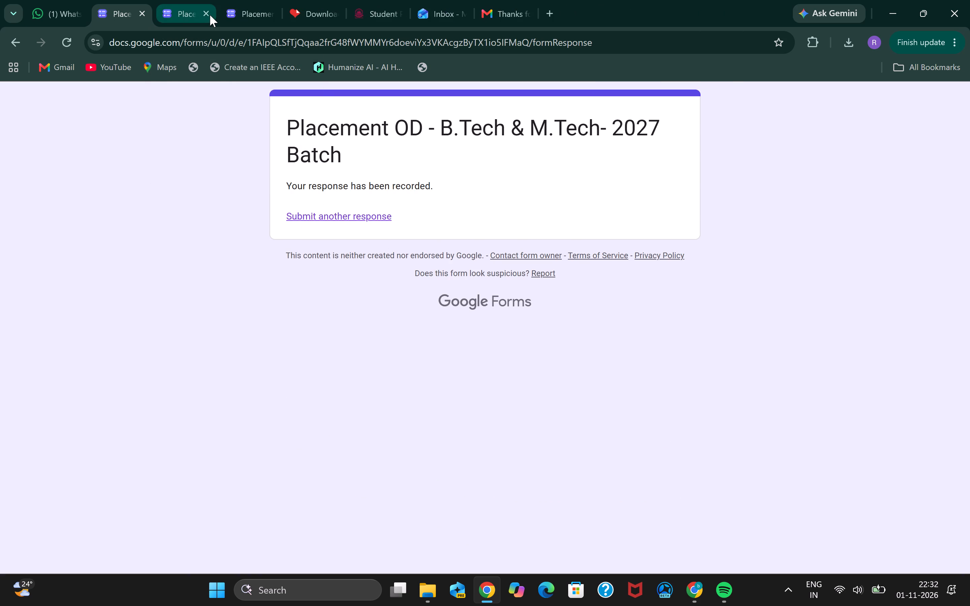
{"action": "left_click", "coordinate": [210, 15]}
{"action": "left_click", "coordinate": [210, 15]}
{"action": "left_click", "coordinate": [179, 15]}
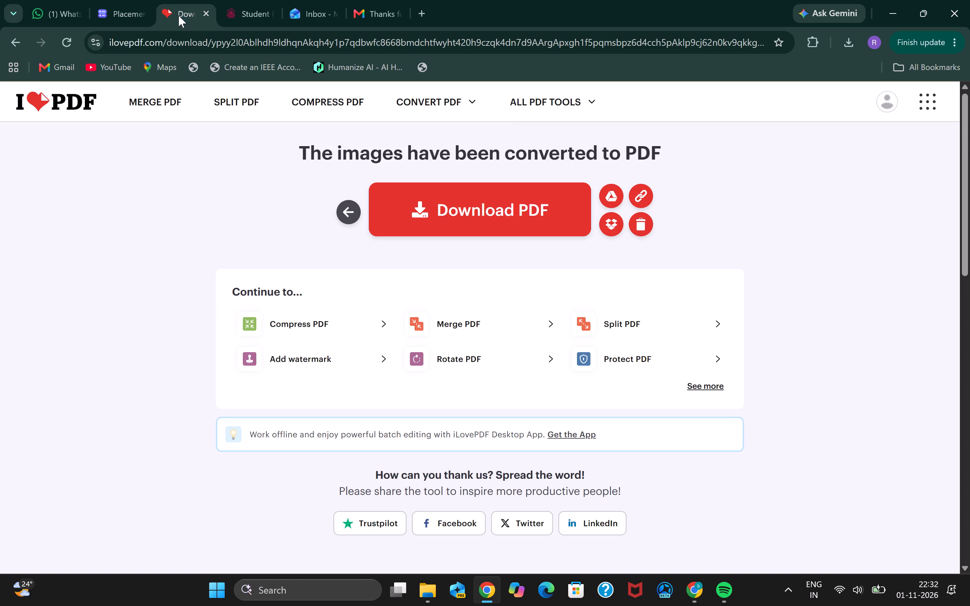
{"action": "left_click", "coordinate": [203, 16]}
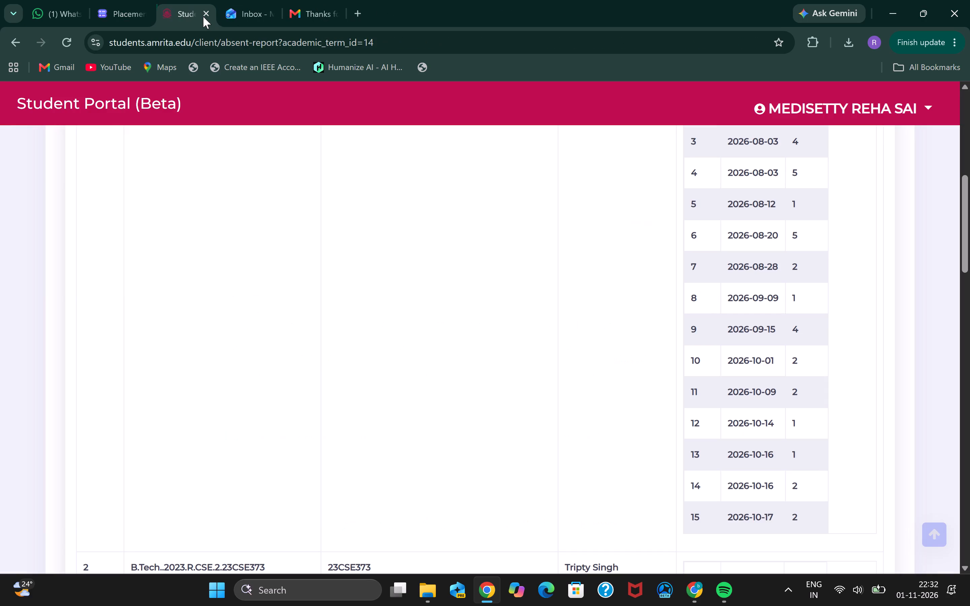
{"action": "left_click", "coordinate": [124, 3]}
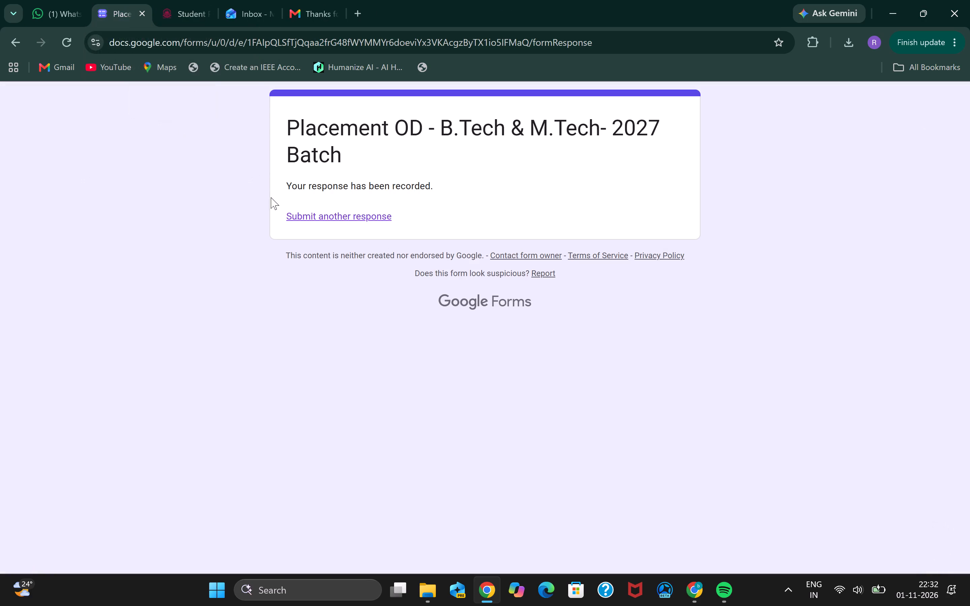
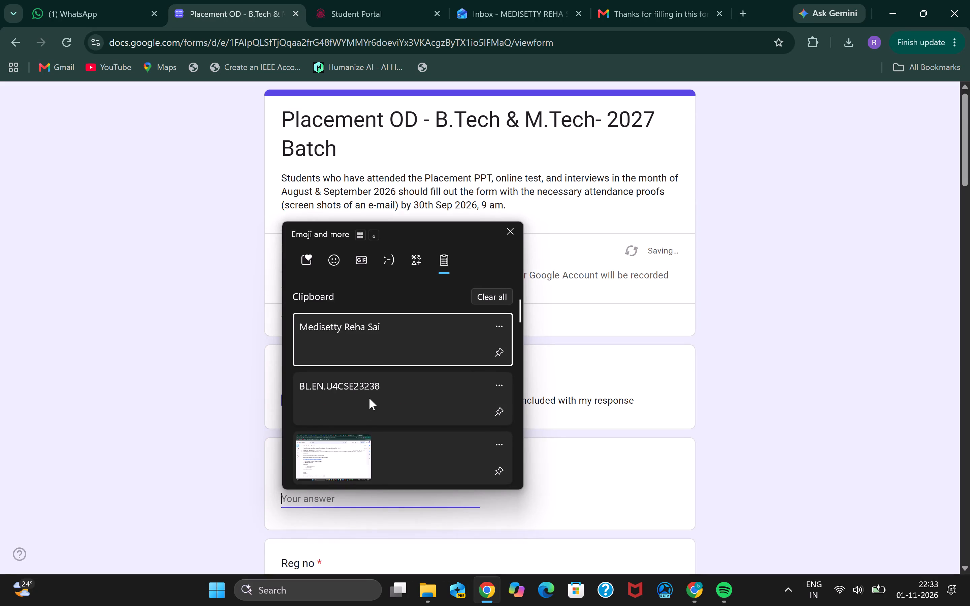
Fill in the student's name and registration number on the Placement OD form from the clipboard history.
{"action": "left_click", "coordinate": [370, 358]}
{"action": "key", "text": "ctrl+v"}
{"action": "scroll", "coordinate": [313, 437], "scroll_direction": "down", "scroll_amount": 2}
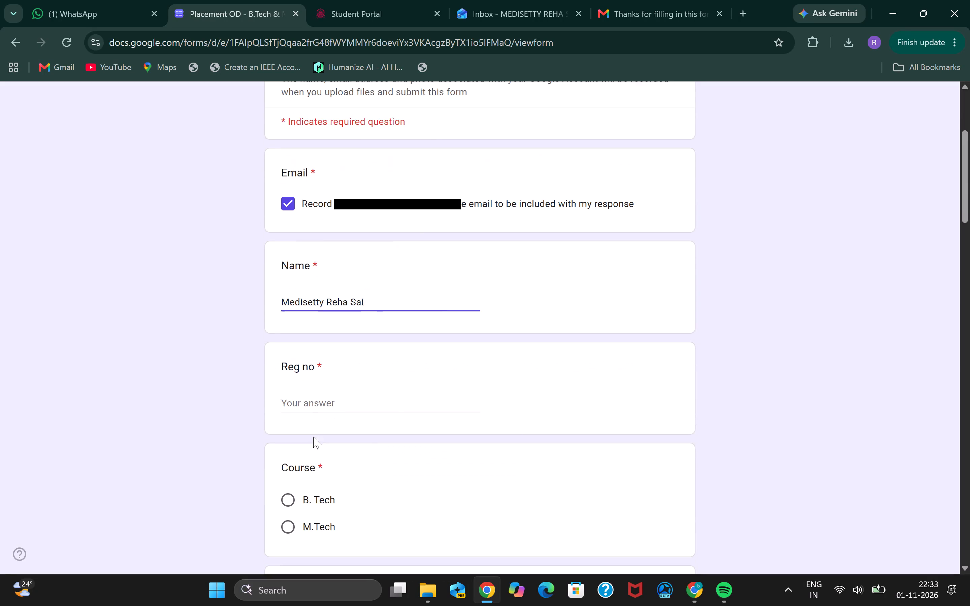
{"action": "left_click", "coordinate": [310, 400]}
{"action": "key", "text": "super+v"}
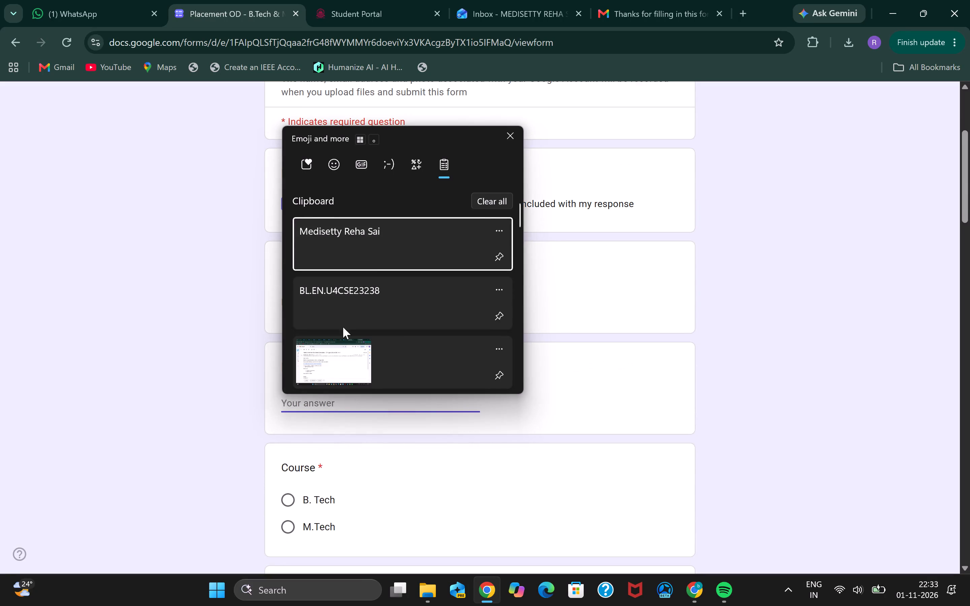
{"action": "left_click", "coordinate": [372, 287]}
{"action": "key", "text": "ctrl+v"}
Select B. Tech as the course, CSE as the branch and C as the section.
{"action": "scroll", "coordinate": [292, 440], "scroll_direction": "down", "scroll_amount": 1}
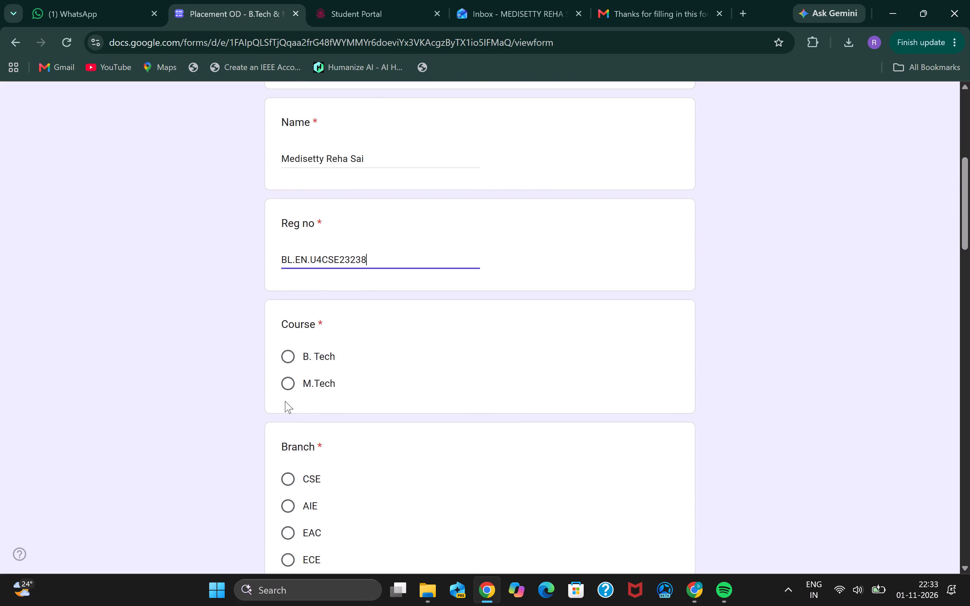
{"action": "left_click", "coordinate": [285, 356]}
{"action": "scroll", "coordinate": [285, 356], "scroll_direction": "down", "scroll_amount": 1}
{"action": "left_click", "coordinate": [284, 365]}
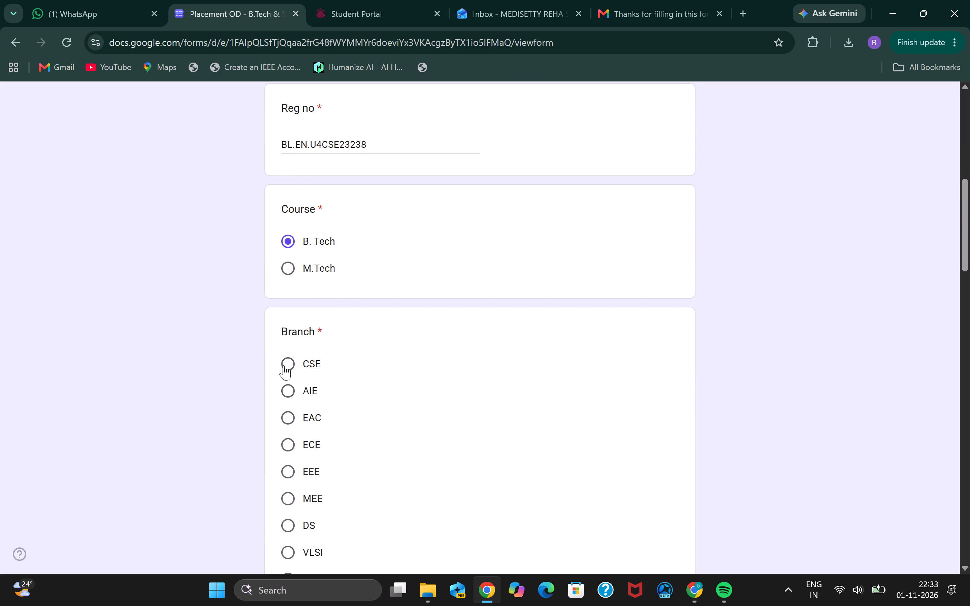
{"action": "scroll", "coordinate": [284, 365], "scroll_direction": "down", "scroll_amount": 4}
{"action": "left_click", "coordinate": [288, 351]}
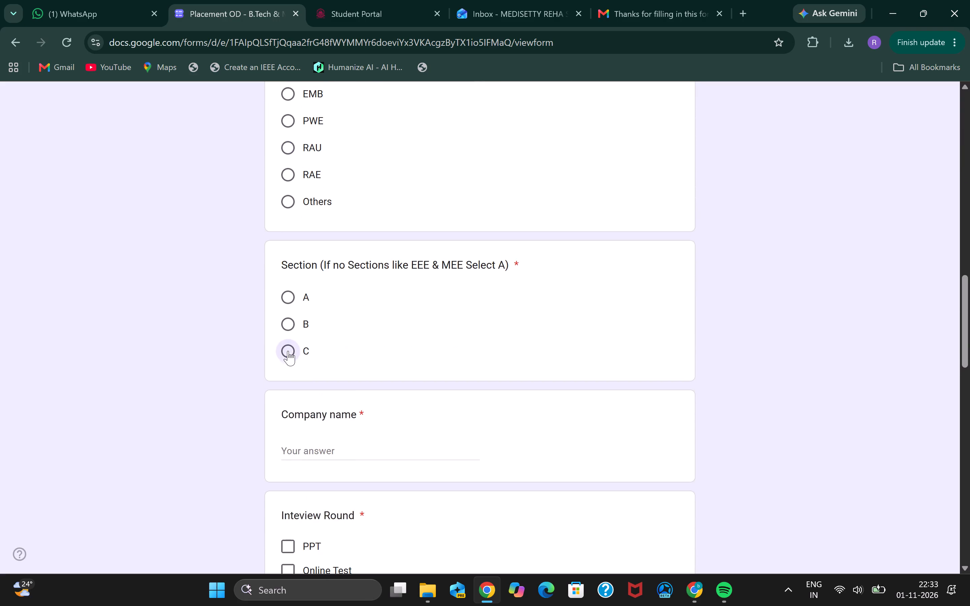
Enter IBM as the company name and mark Online Test as the interview round.
{"action": "left_click", "coordinate": [306, 454]}
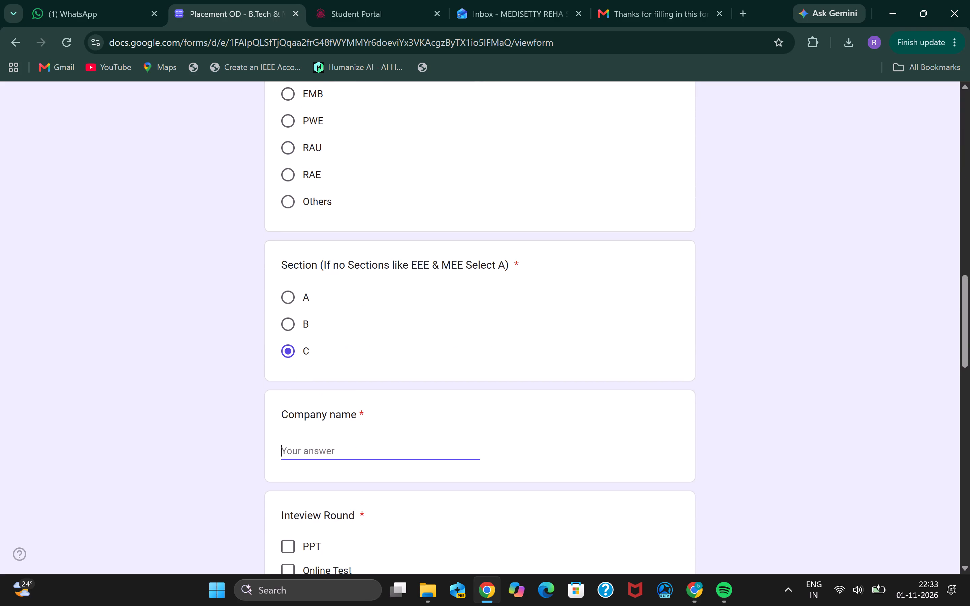
{"action": "type", "text": "IBM"}
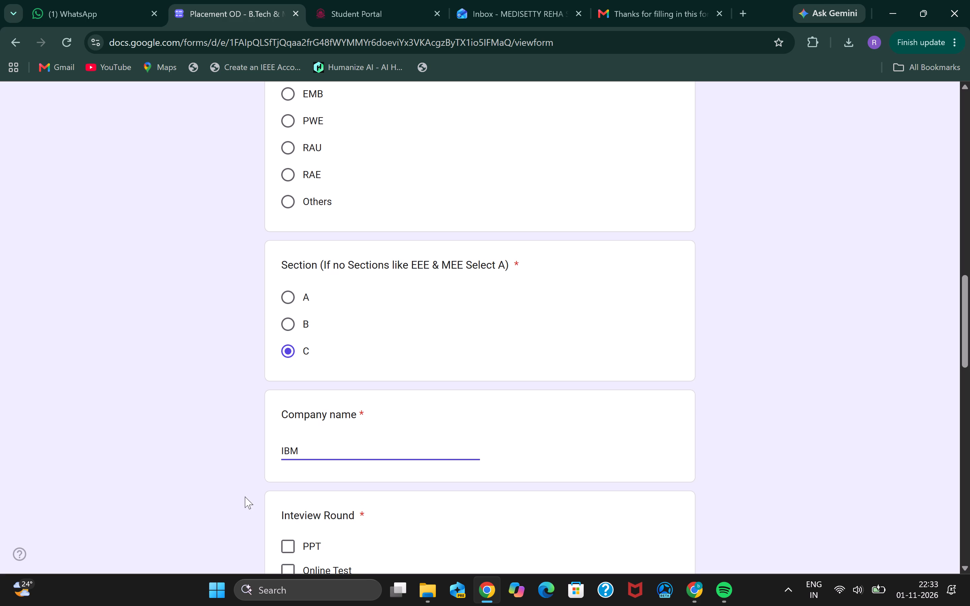
{"action": "scroll", "coordinate": [245, 497], "scroll_direction": "down", "scroll_amount": 2}
{"action": "left_click", "coordinate": [293, 359]}
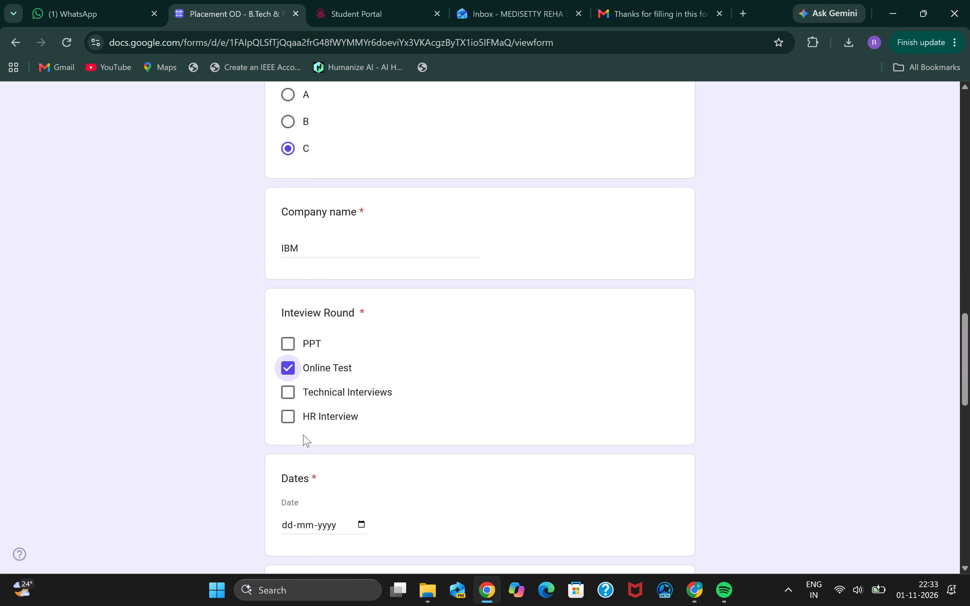
Set the IBM online test date to 09-09-2026 and its time to 08:00.
{"action": "scroll", "coordinate": [315, 497], "scroll_direction": "down", "scroll_amount": 1}
{"action": "left_click", "coordinate": [360, 460]}
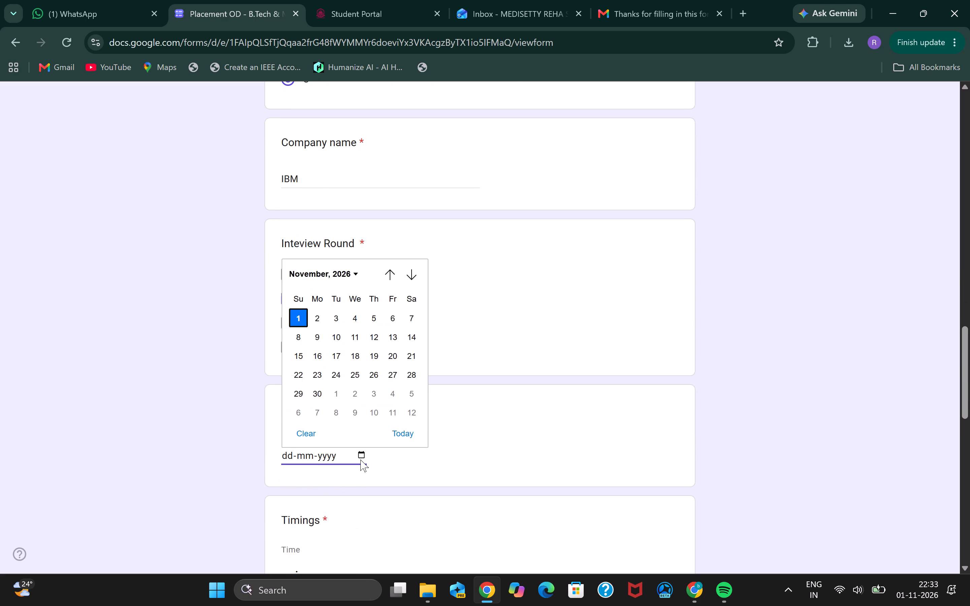
{"action": "left_click", "coordinate": [388, 277]}
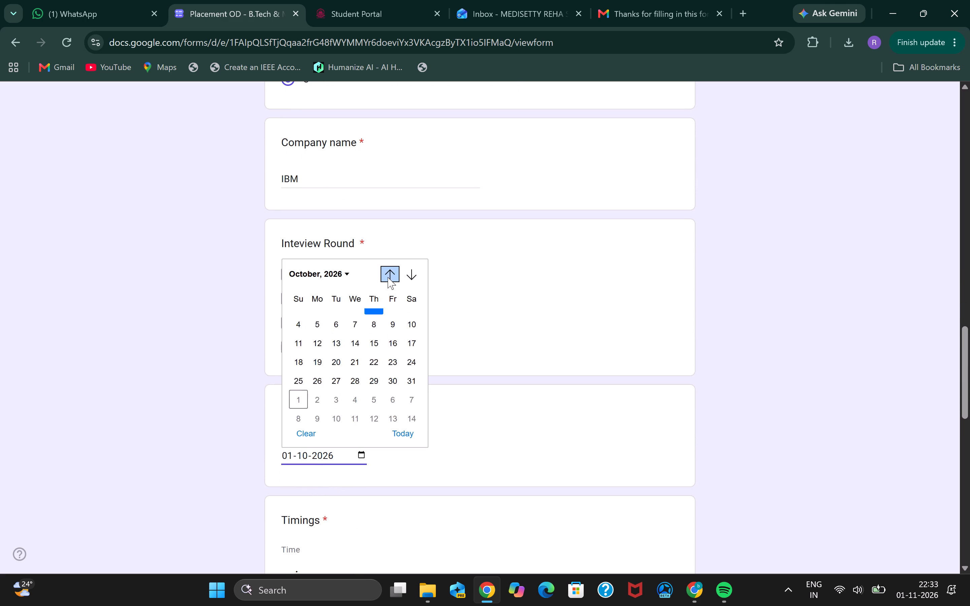
{"action": "left_click", "coordinate": [385, 277]}
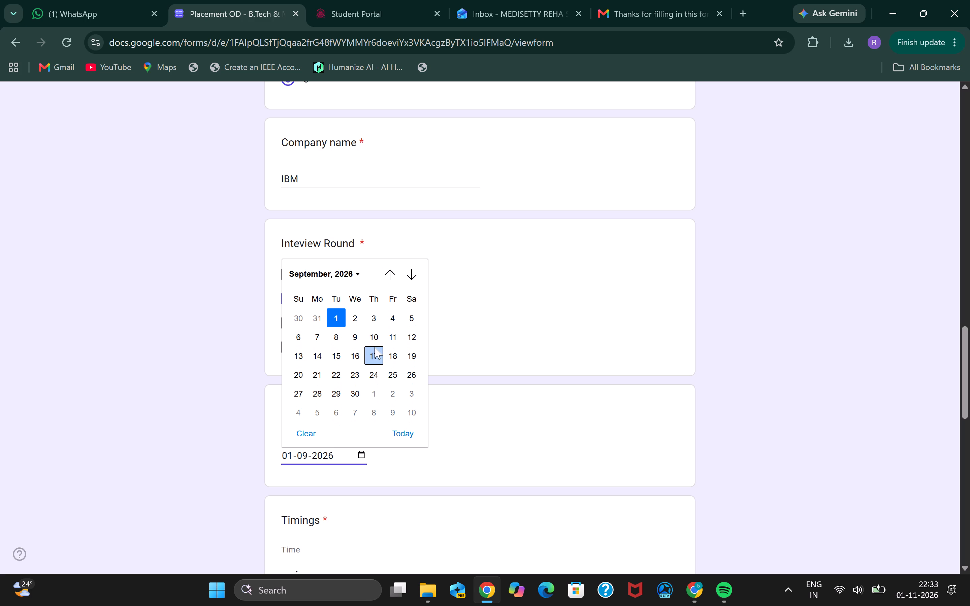
{"action": "left_click", "coordinate": [359, 336]}
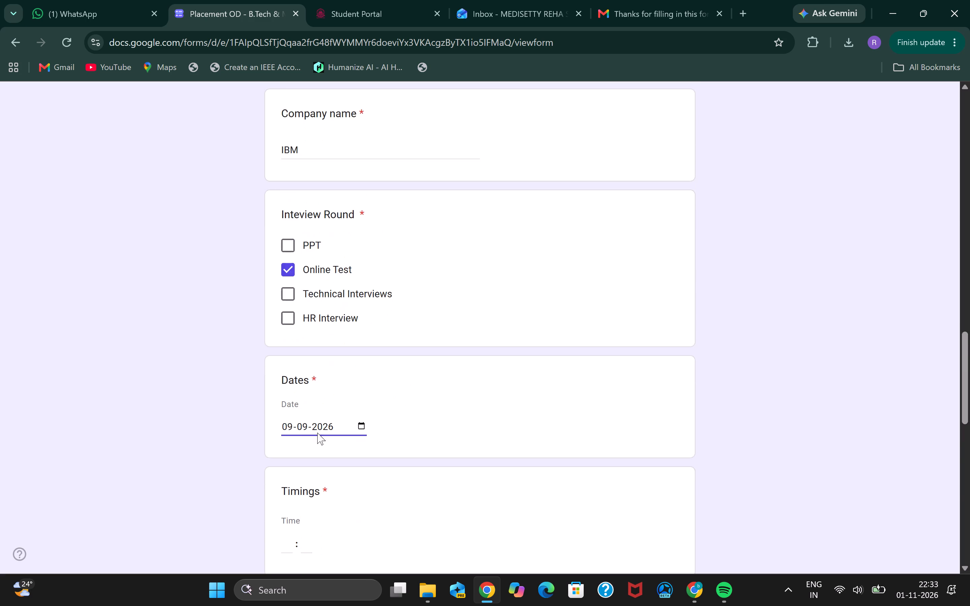
{"action": "scroll", "coordinate": [286, 421], "scroll_direction": "down", "scroll_amount": 2}
{"action": "scroll", "coordinate": [292, 244], "scroll_direction": "up", "scroll_amount": 1}
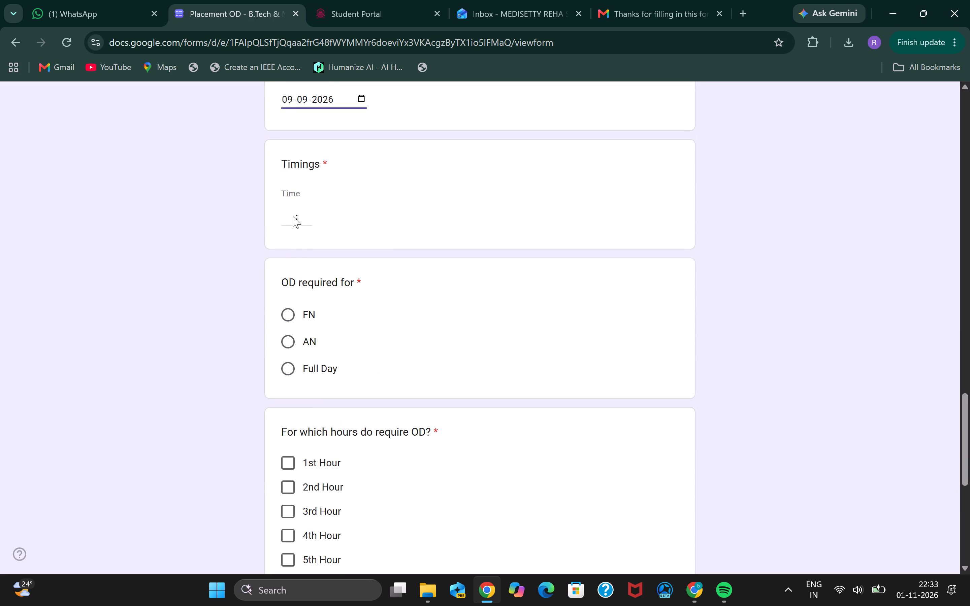
{"action": "left_click", "coordinate": [293, 216]}
{"action": "left_click", "coordinate": [291, 216]}
{"action": "type", "text": "08"}
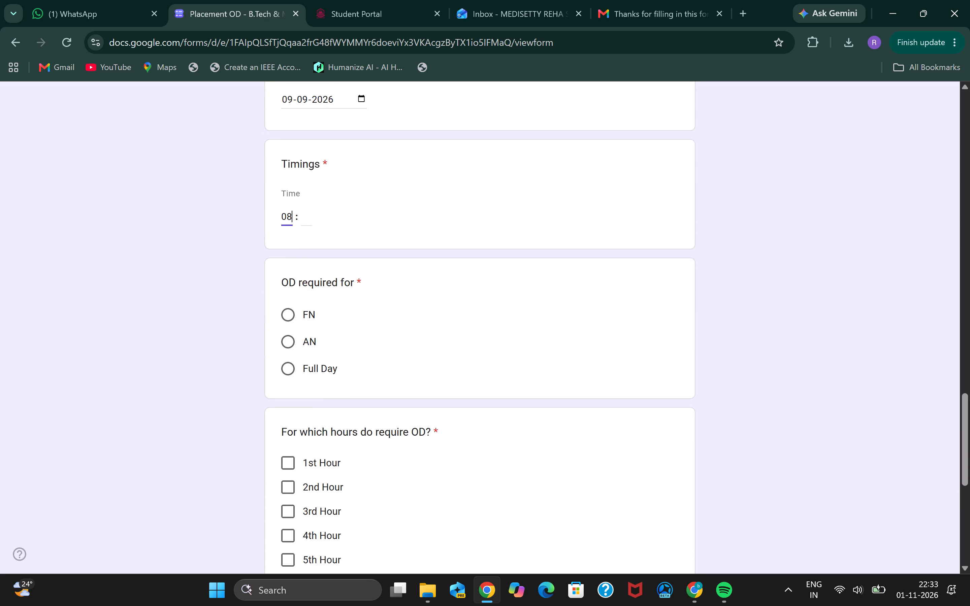
{"action": "left_click", "coordinate": [299, 215]}
{"action": "left_click", "coordinate": [304, 215]}
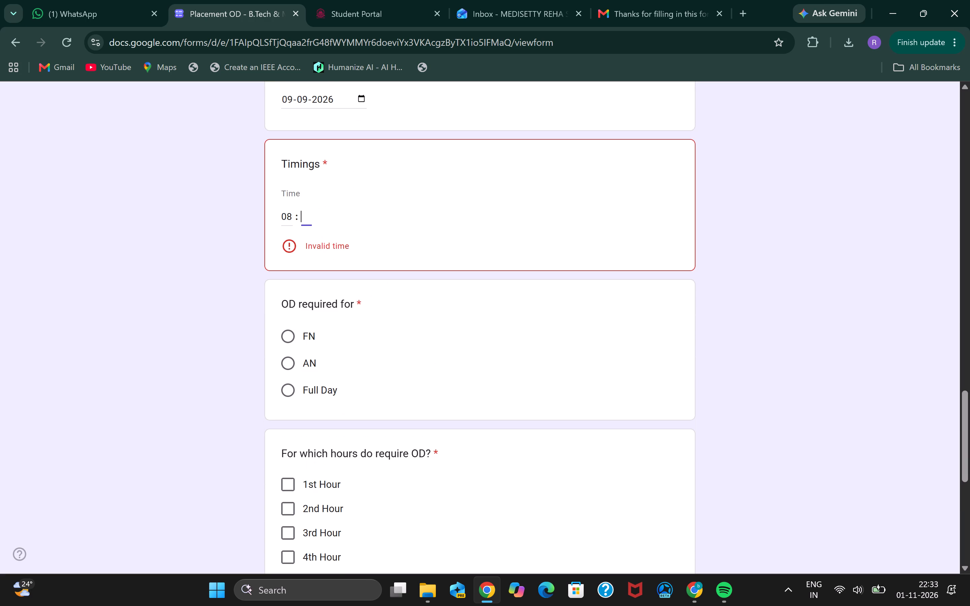
{"action": "type", "text": "00"}
Request Full Day OD for IBM and mark all eight hours, 1st through 8th, as required.
{"action": "left_click", "coordinate": [294, 313]}
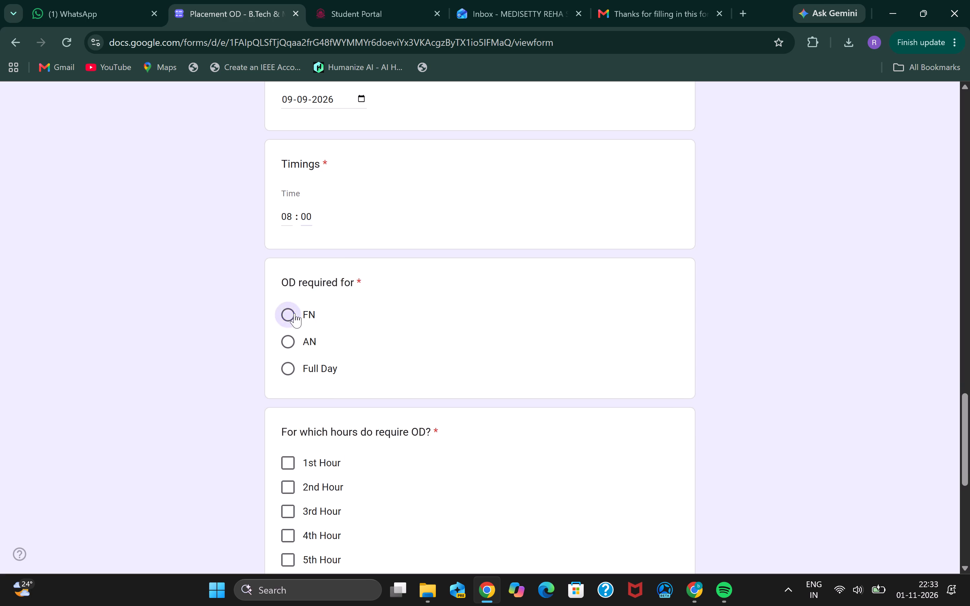
{"action": "scroll", "coordinate": [294, 313], "scroll_direction": "down", "scroll_amount": 2}
{"action": "left_click", "coordinate": [284, 194]}
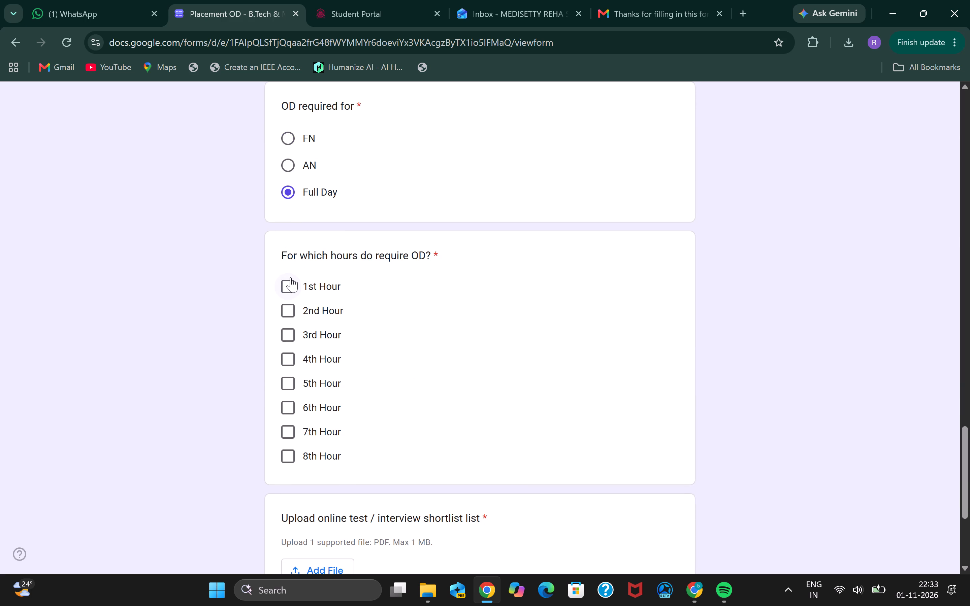
{"action": "left_click", "coordinate": [291, 280]}
{"action": "left_click", "coordinate": [294, 311]}
{"action": "left_click", "coordinate": [286, 346]}
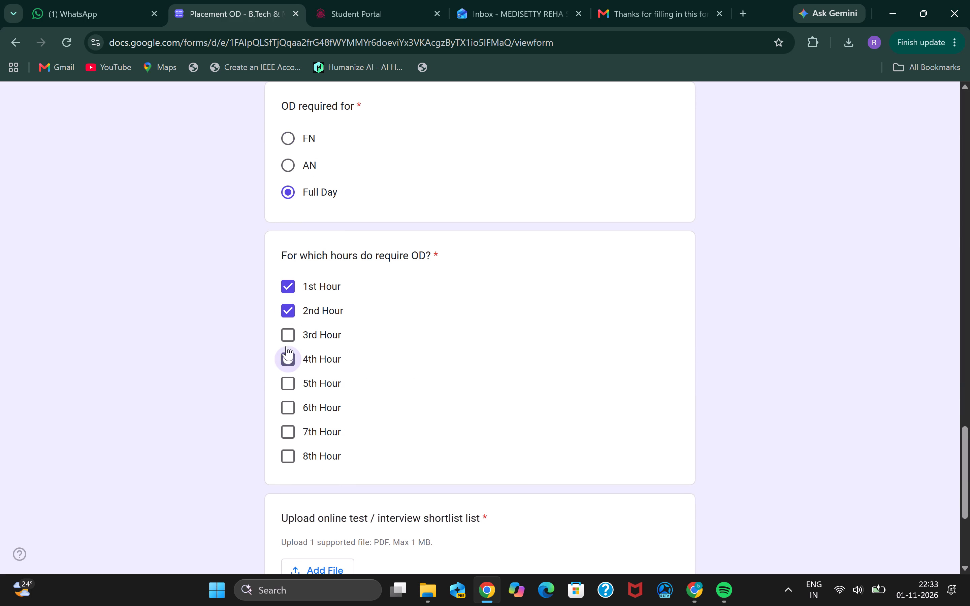
{"action": "left_click", "coordinate": [291, 332]}
{"action": "left_click", "coordinate": [290, 377]}
{"action": "left_click", "coordinate": [289, 402]}
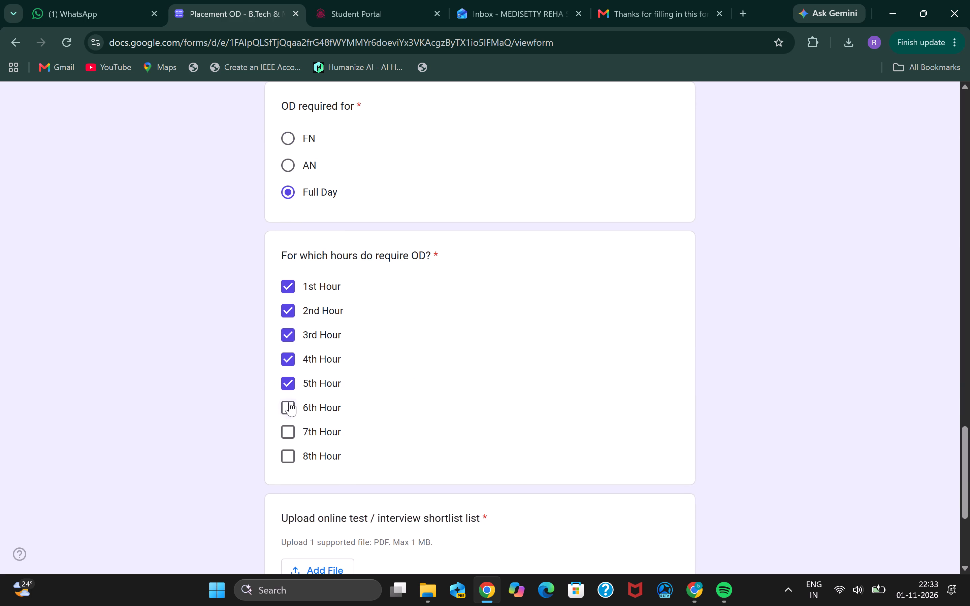
{"action": "left_click", "coordinate": [291, 430]}
{"action": "left_click", "coordinate": [290, 458]}
Upload IBM.pdf as the online test / interview shortlist proof and request a copy of the responses.
{"action": "scroll", "coordinate": [290, 458], "scroll_direction": "down", "scroll_amount": 2}
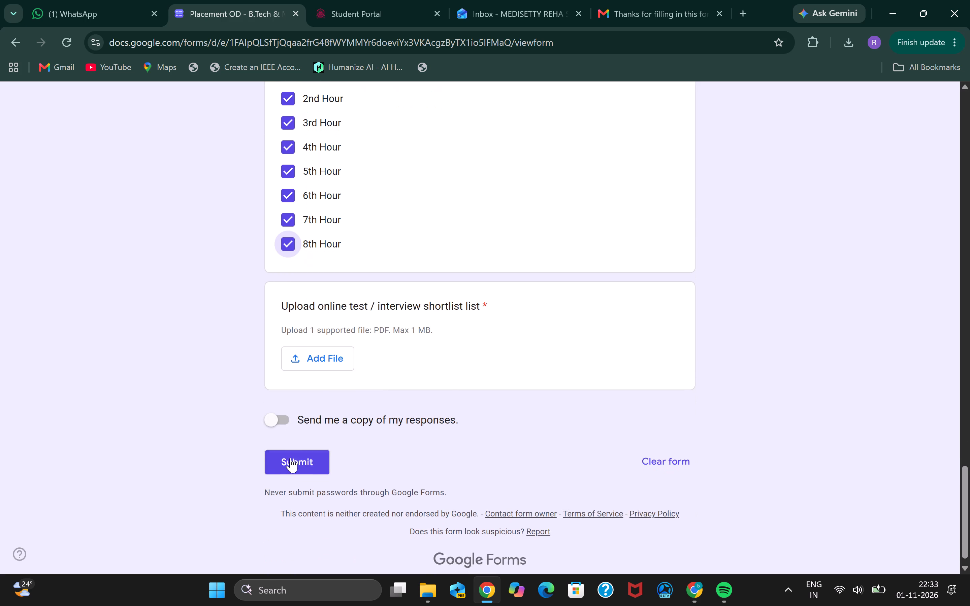
{"action": "left_click", "coordinate": [323, 355]}
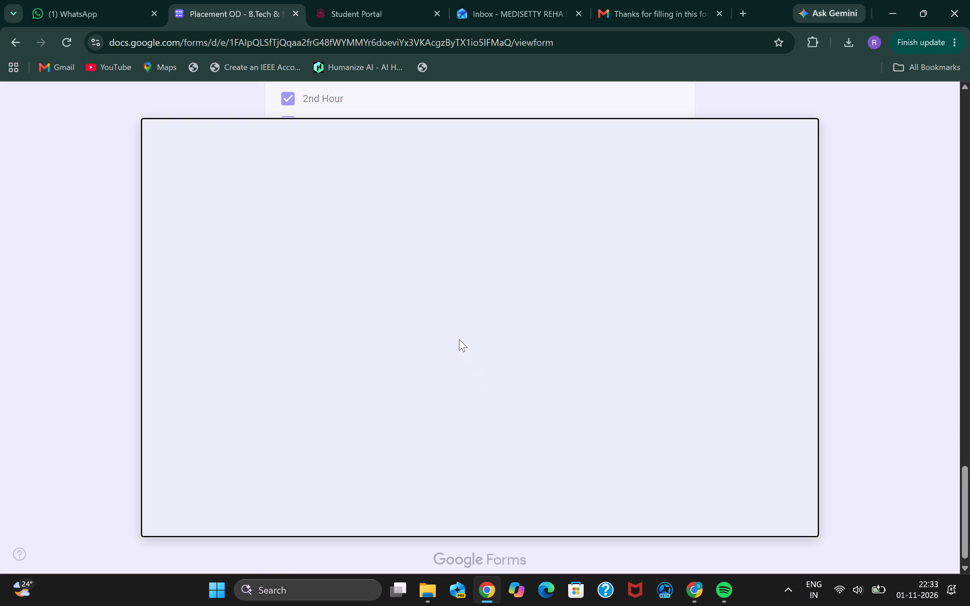
{"action": "scroll", "coordinate": [459, 339], "scroll_direction": "up", "scroll_amount": 1}
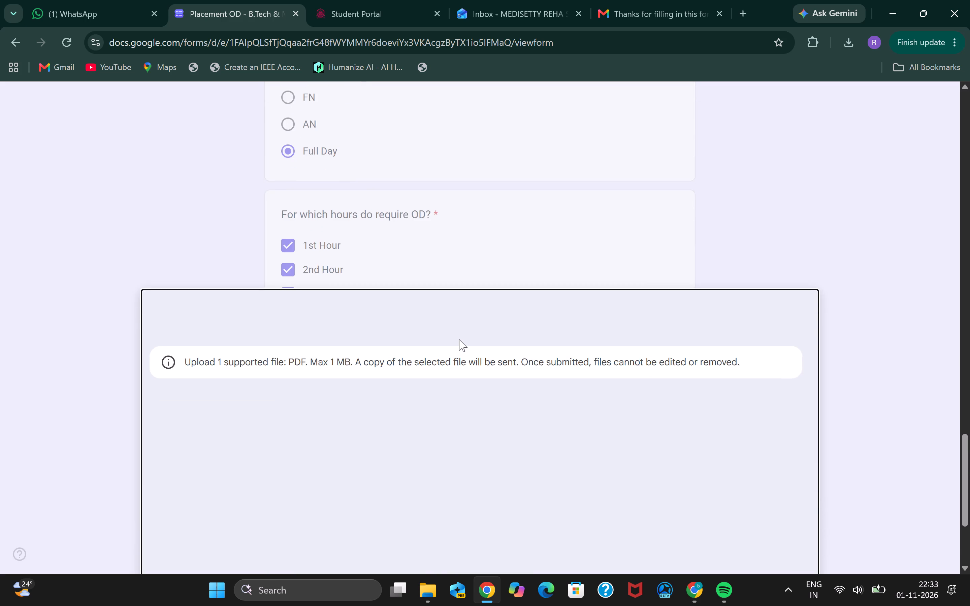
{"action": "scroll", "coordinate": [459, 339], "scroll_direction": "down", "scroll_amount": 1}
{"action": "left_click", "coordinate": [485, 439]}
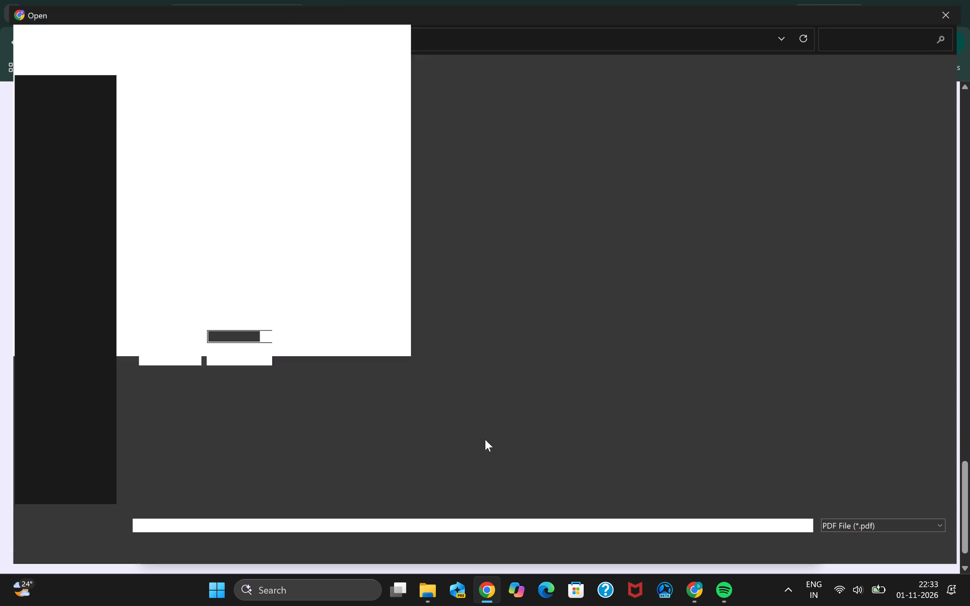
{"action": "left_click", "coordinate": [216, 130]}
{"action": "key", "text": "Return"}
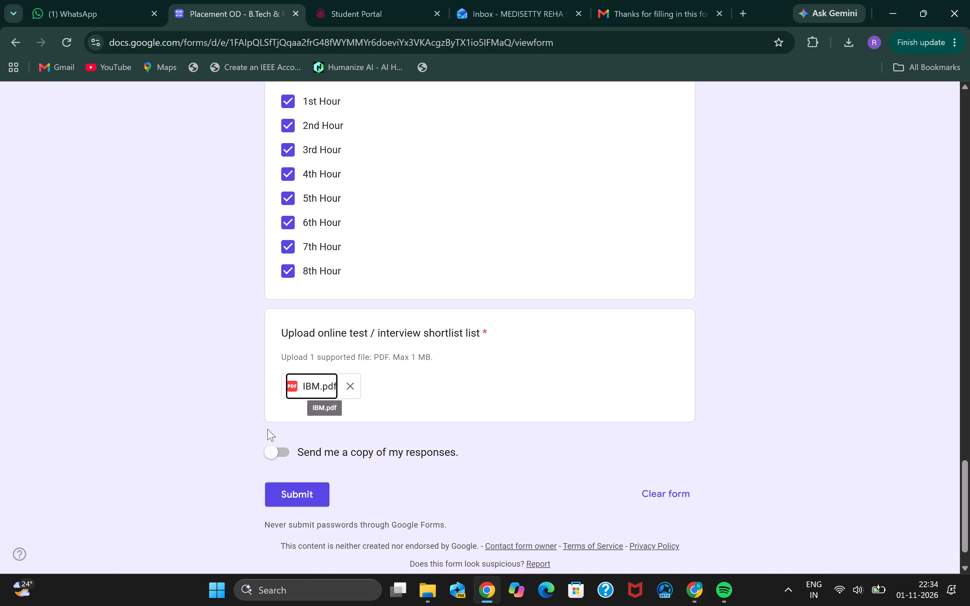
{"action": "left_click", "coordinate": [273, 445]}
Open the same Placement OD form link in a new tab and request a copy of the responses there.
{"action": "scroll", "coordinate": [308, 396], "scroll_direction": "up", "scroll_amount": 5}
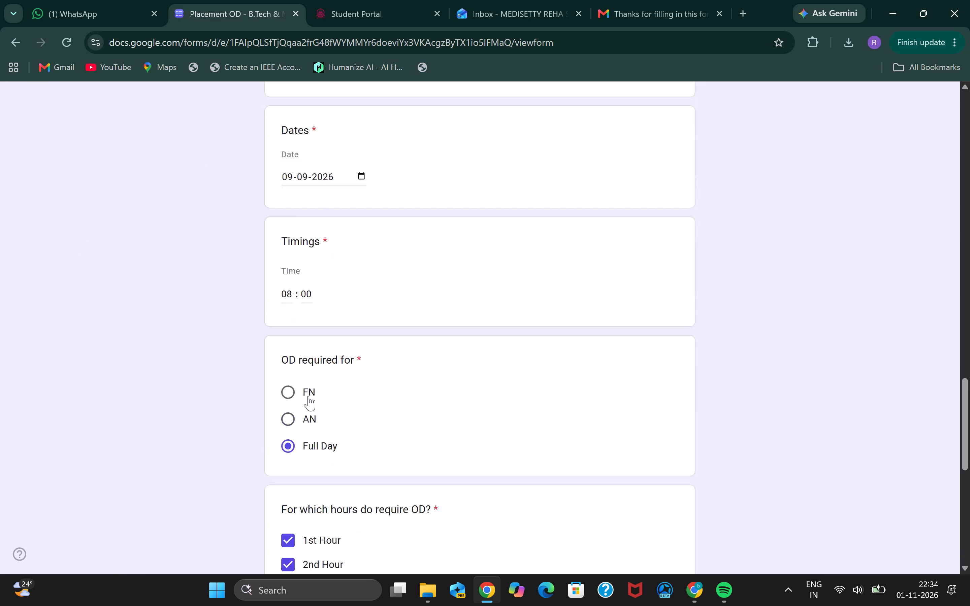
{"action": "scroll", "coordinate": [308, 396], "scroll_direction": "up", "scroll_amount": 9}
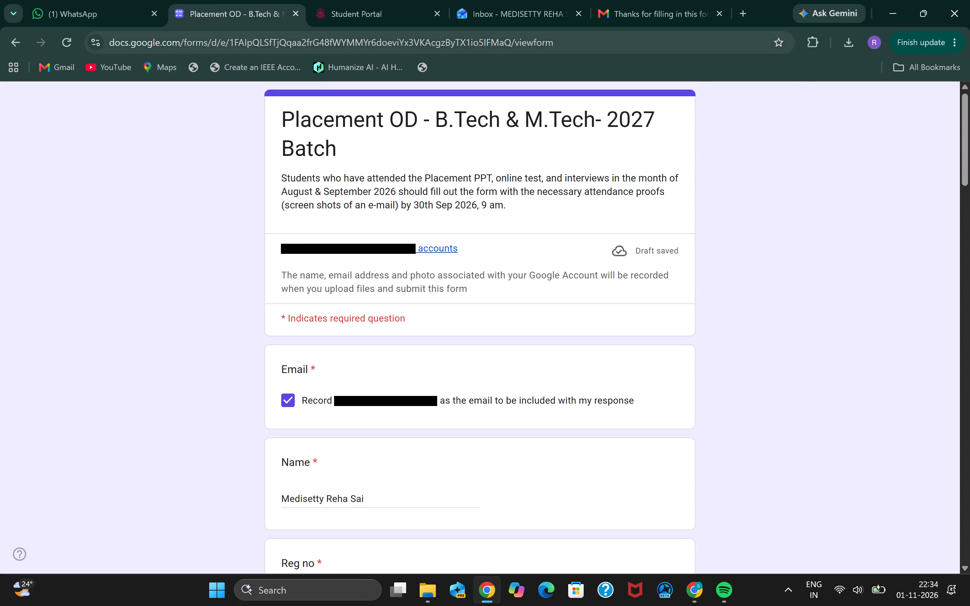
{"action": "left_click", "coordinate": [242, 41]}
{"action": "key", "text": "ctrl+c"}
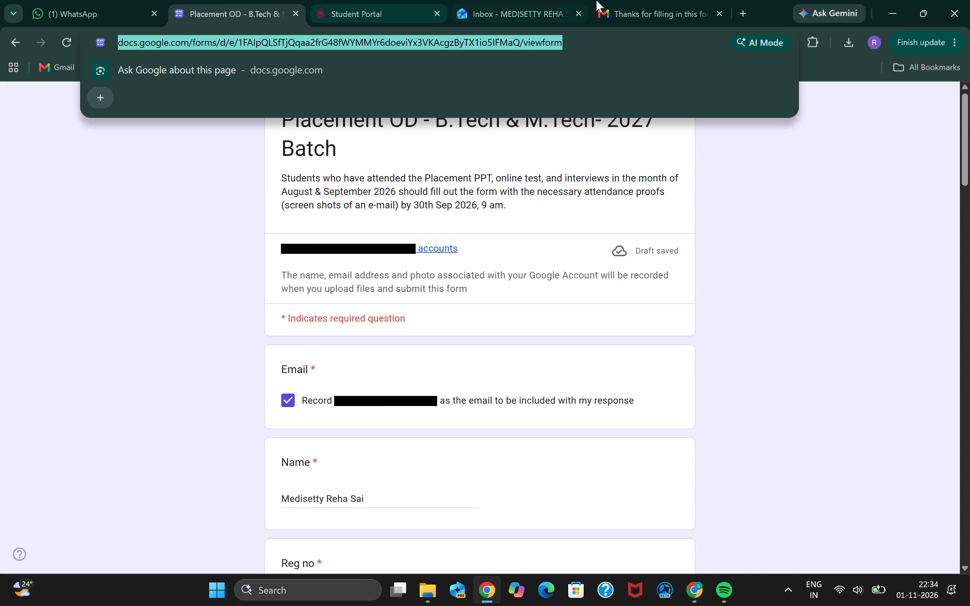
{"action": "left_click", "coordinate": [742, 7]}
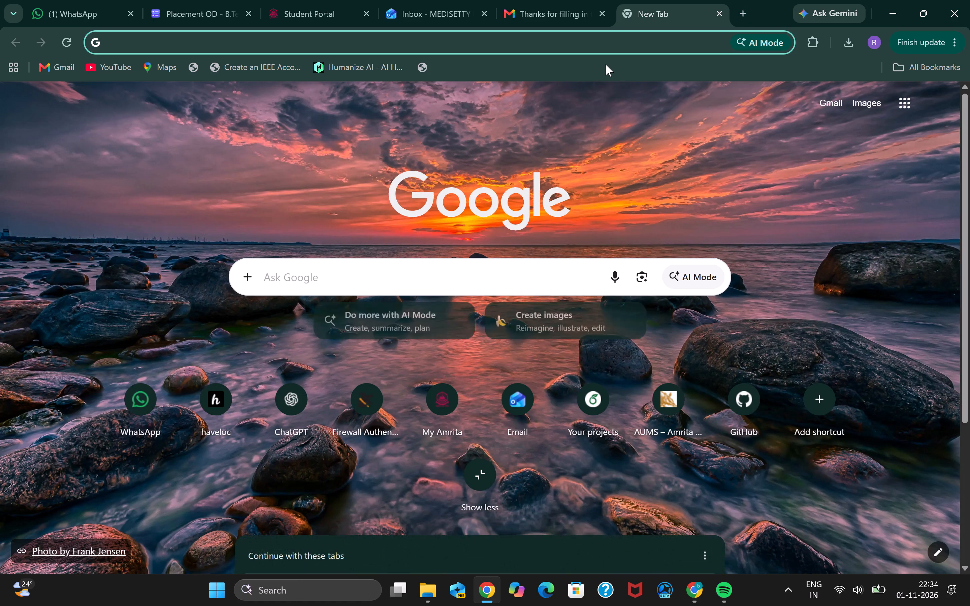
{"action": "key", "text": "ctrl+v"}
{"action": "key", "text": "Return"}
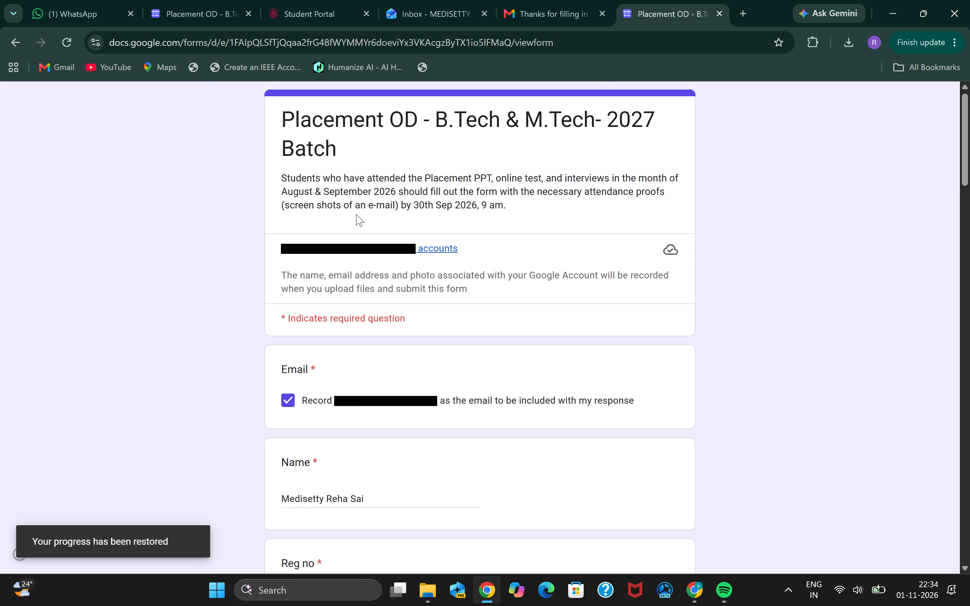
{"action": "scroll", "coordinate": [356, 214], "scroll_direction": "down", "scroll_amount": 12}
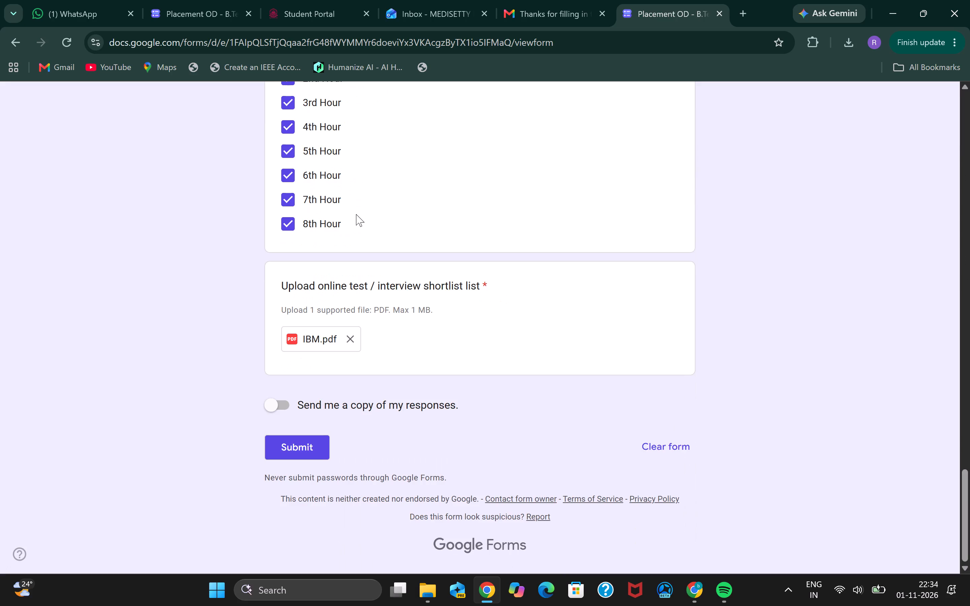
{"action": "scroll", "coordinate": [356, 214], "scroll_direction": "down", "scroll_amount": 1}
{"action": "left_click", "coordinate": [283, 383]}
{"action": "left_click", "coordinate": [281, 410]}
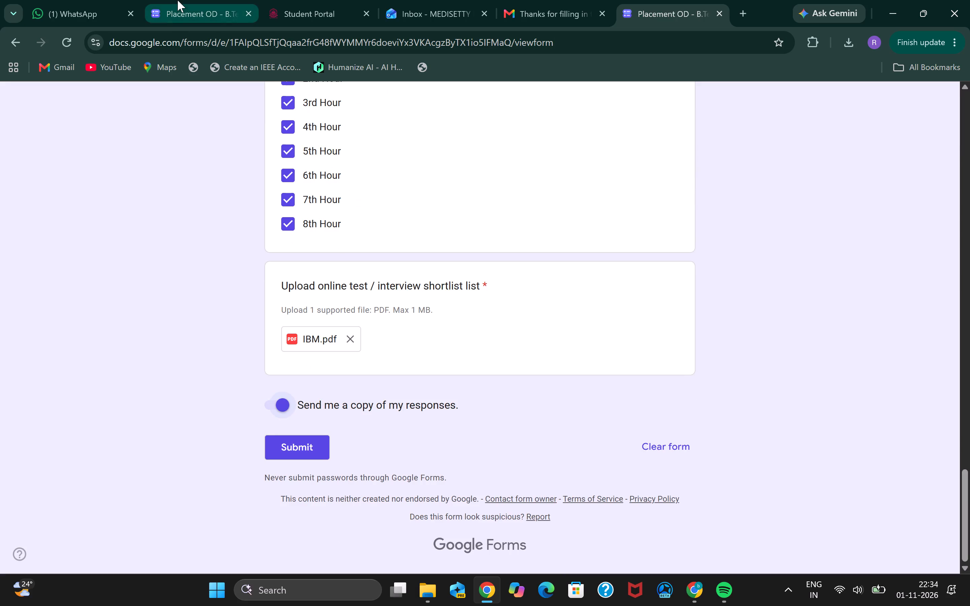
Return to the original Placement OD tab and submit the IBM online test form.
{"action": "left_click", "coordinate": [177, 0]}
{"action": "scroll", "coordinate": [325, 356], "scroll_direction": "down", "scroll_amount": 9}
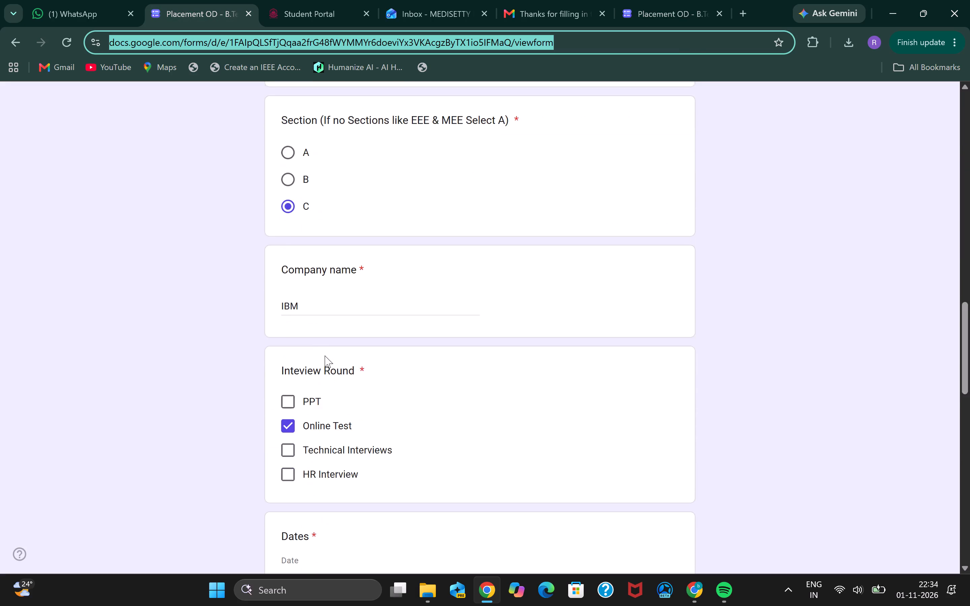
{"action": "scroll", "coordinate": [325, 356], "scroll_direction": "down", "scroll_amount": 7}
{"action": "left_click", "coordinate": [277, 454]}
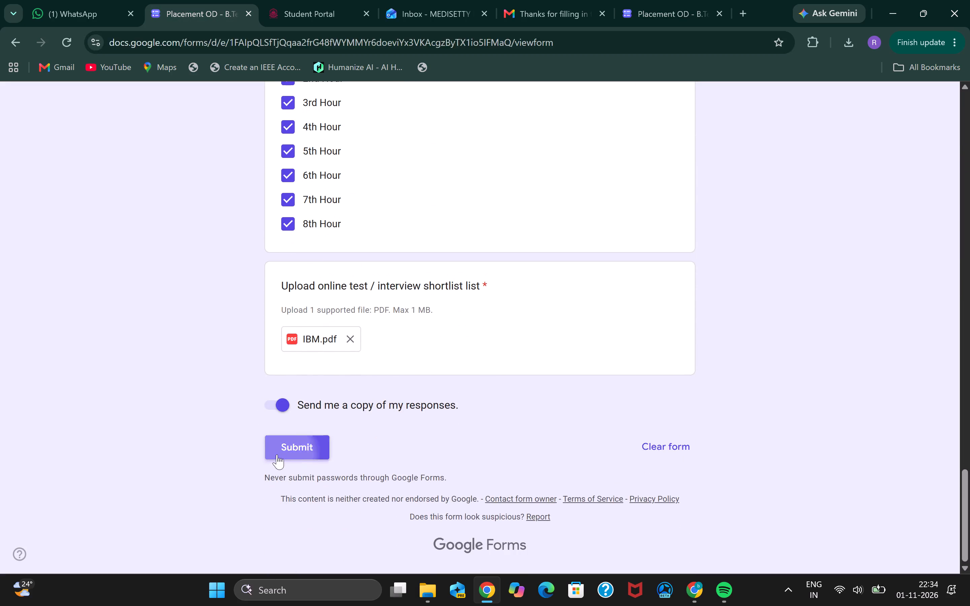
In the duplicate Placement OD tab, set the date to 10-09-2026 and update the form to its latest draft.
{"action": "left_click", "coordinate": [643, 0]}
{"action": "scroll", "coordinate": [160, 299], "scroll_direction": "up", "scroll_amount": 2}
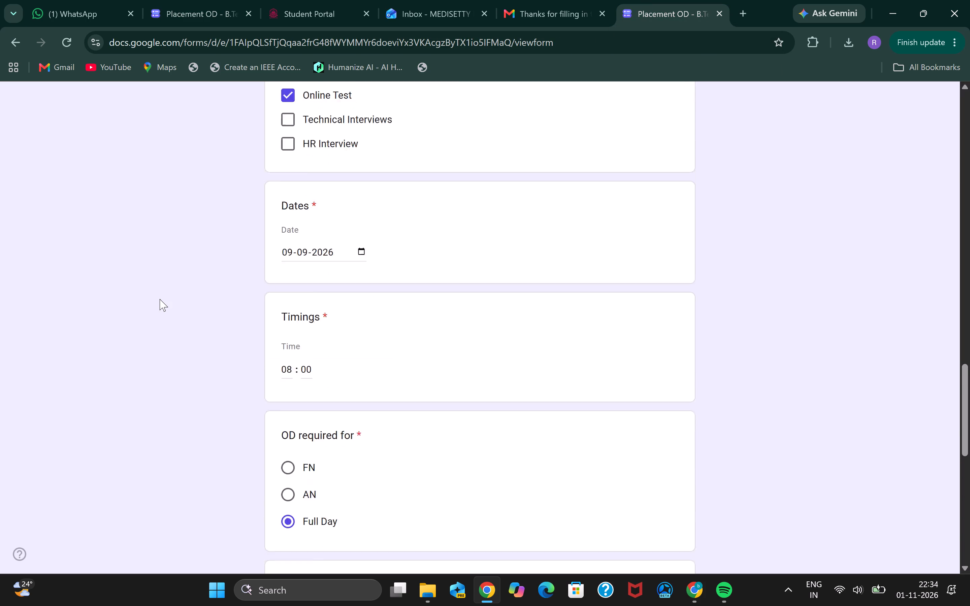
{"action": "scroll", "coordinate": [160, 299], "scroll_direction": "up", "scroll_amount": 4}
{"action": "left_click", "coordinate": [361, 417]}
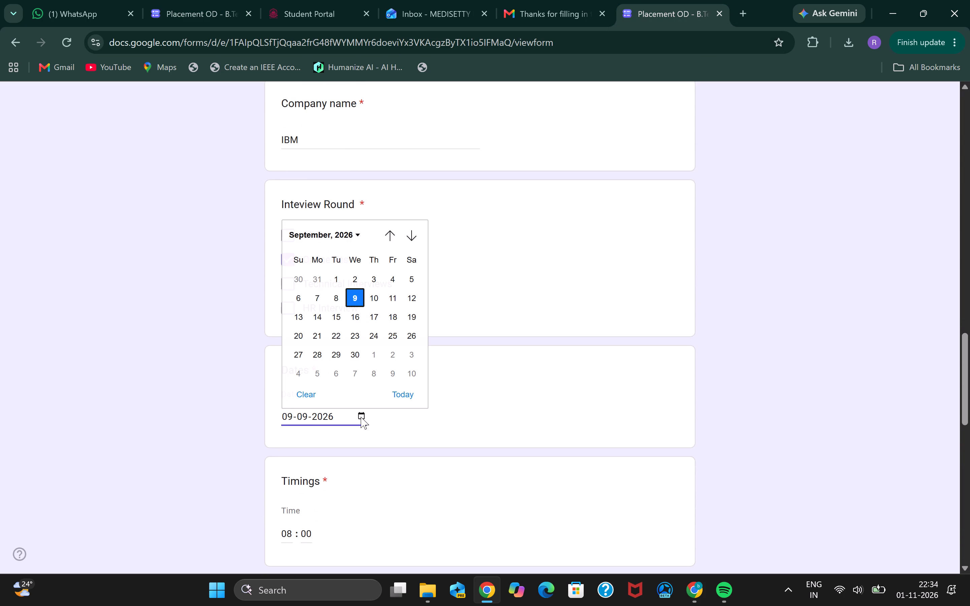
{"action": "left_click", "coordinate": [377, 298]}
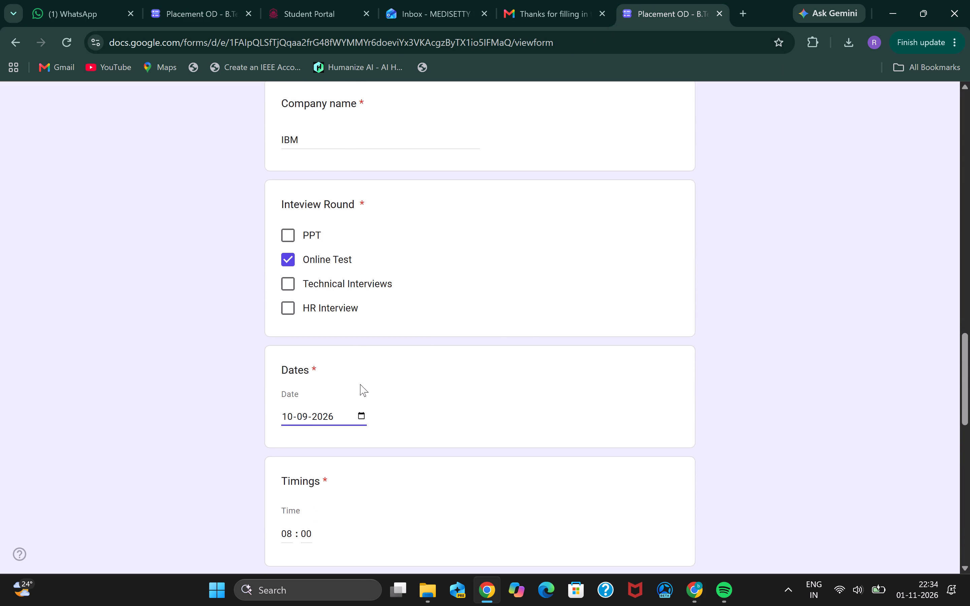
{"action": "left_click", "coordinate": [555, 371]}
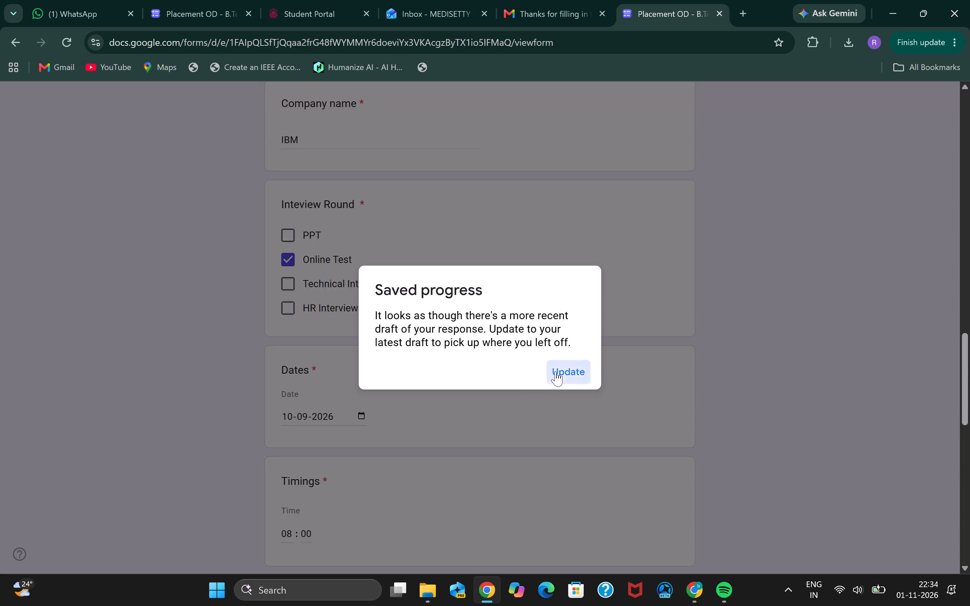
In the blank Placement OD form, record the account email and fill in the student's name and registration number.
{"action": "scroll", "coordinate": [350, 383], "scroll_direction": "down", "scroll_amount": 1}
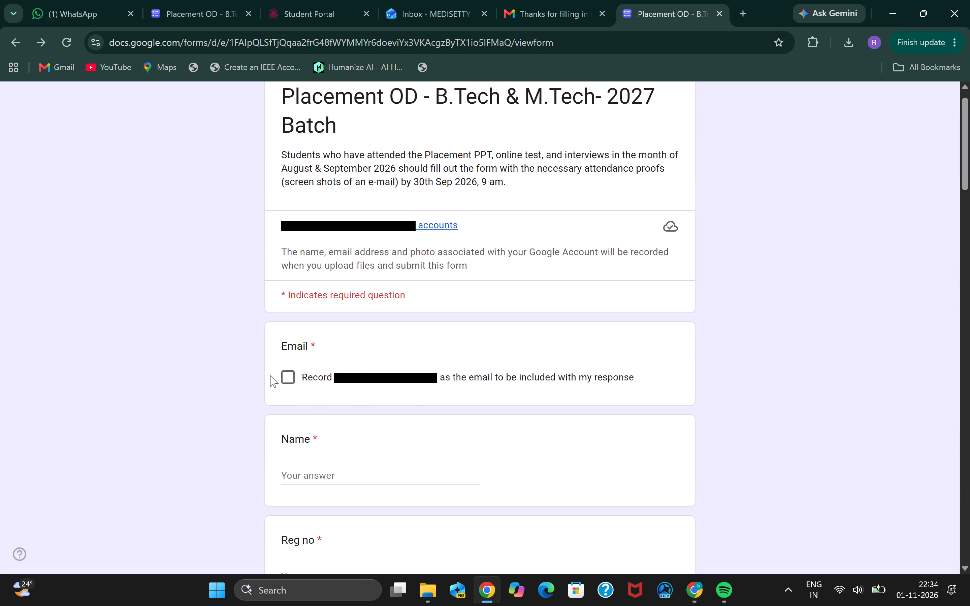
{"action": "left_click_drag", "start_coordinate": [270, 375], "coordinate": [298, 382]}
{"action": "left_click", "coordinate": [298, 382]}
{"action": "left_click", "coordinate": [292, 467]}
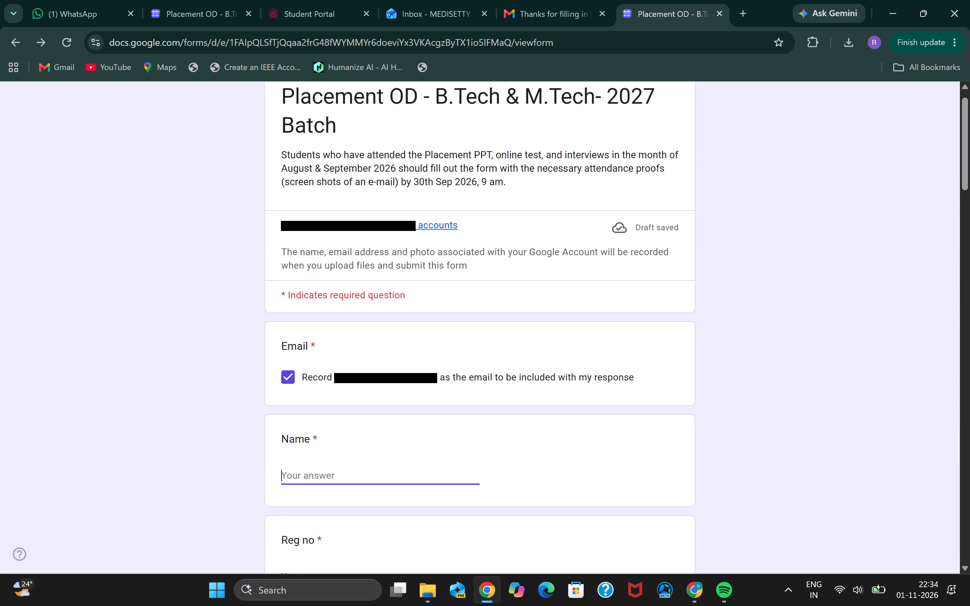
{"action": "key", "text": "super+v"}
{"action": "left_click", "coordinate": [349, 374]}
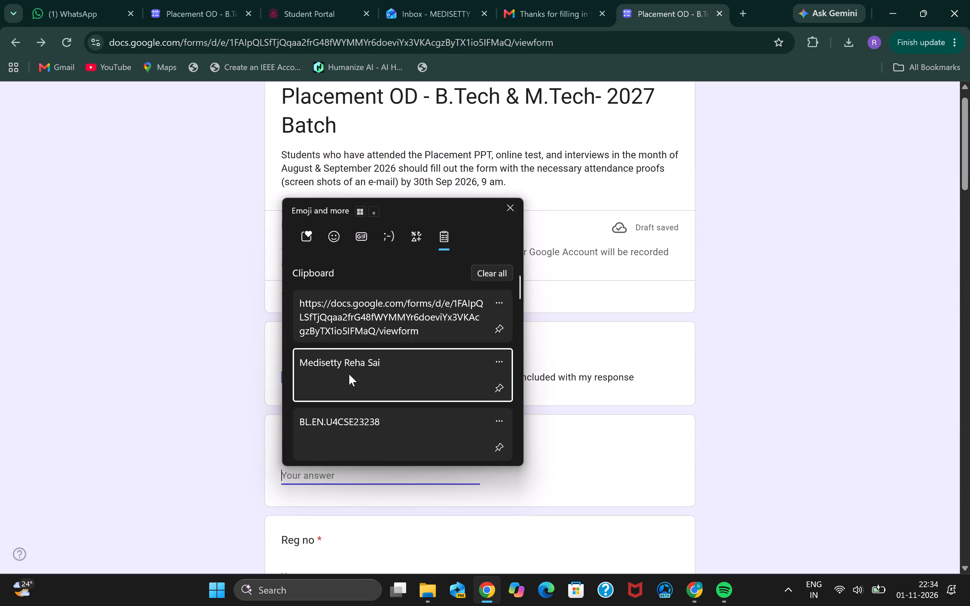
{"action": "key", "text": "ctrl+v"}
{"action": "scroll", "coordinate": [304, 472], "scroll_direction": "down", "scroll_amount": 2}
{"action": "left_click", "coordinate": [312, 385]}
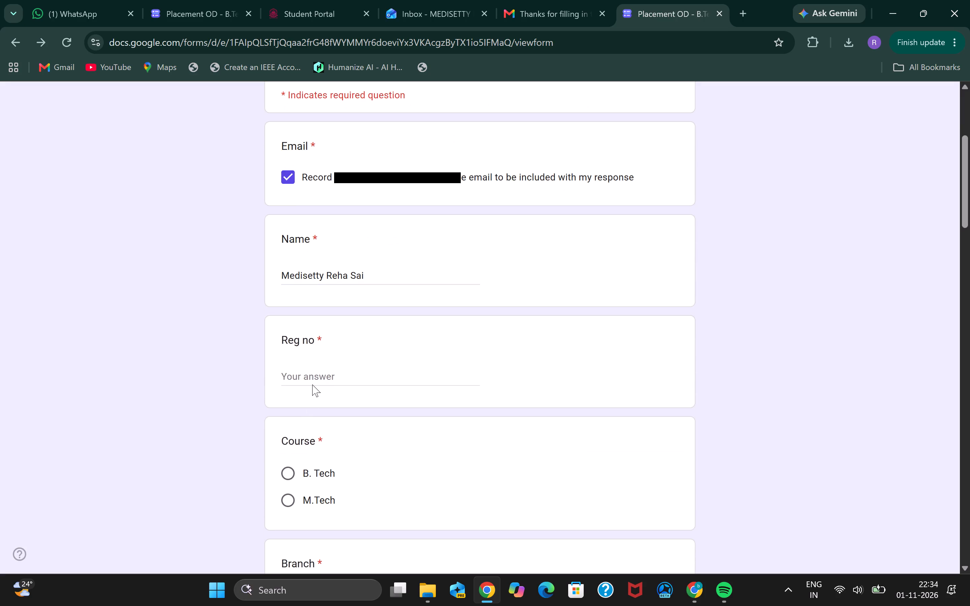
{"action": "left_click", "coordinate": [312, 383]}
{"action": "key", "text": "super+v"}
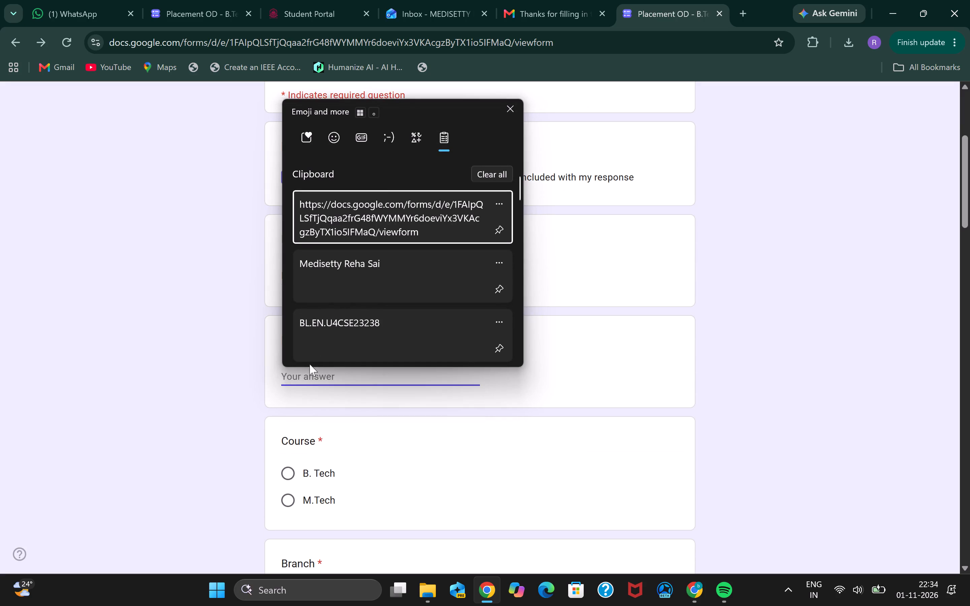
{"action": "left_click", "coordinate": [339, 324]}
{"action": "key", "text": "ctrl+v"}
Choose B. Tech as the course, the student's branch, and section C.
{"action": "scroll", "coordinate": [339, 324], "scroll_direction": "down", "scroll_amount": 1}
{"action": "left_click", "coordinate": [310, 341]}
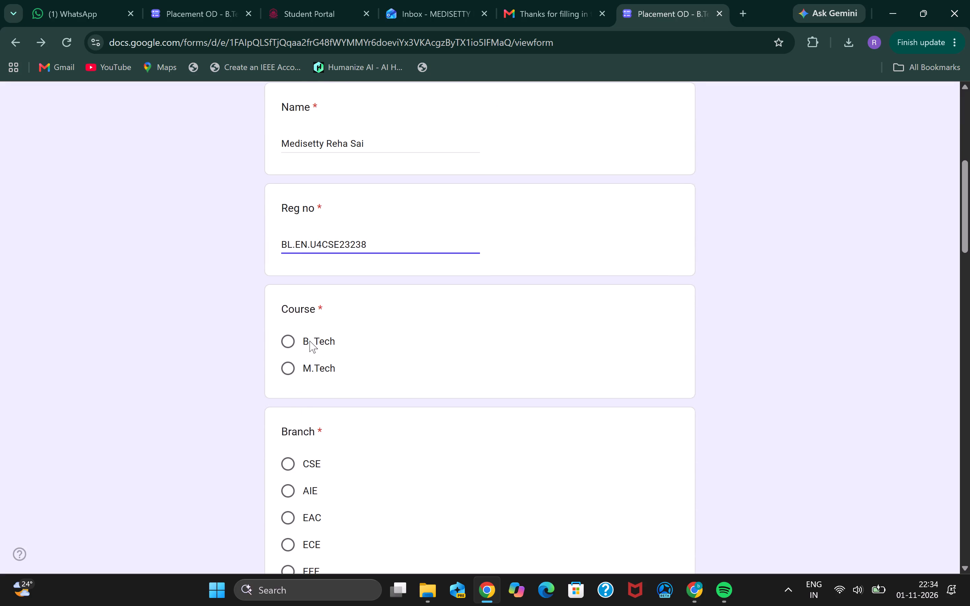
{"action": "scroll", "coordinate": [310, 341], "scroll_direction": "down", "scroll_amount": 1}
{"action": "left_click", "coordinate": [295, 372]}
{"action": "scroll", "coordinate": [297, 356], "scroll_direction": "down", "scroll_amount": 5}
{"action": "left_click", "coordinate": [293, 390]}
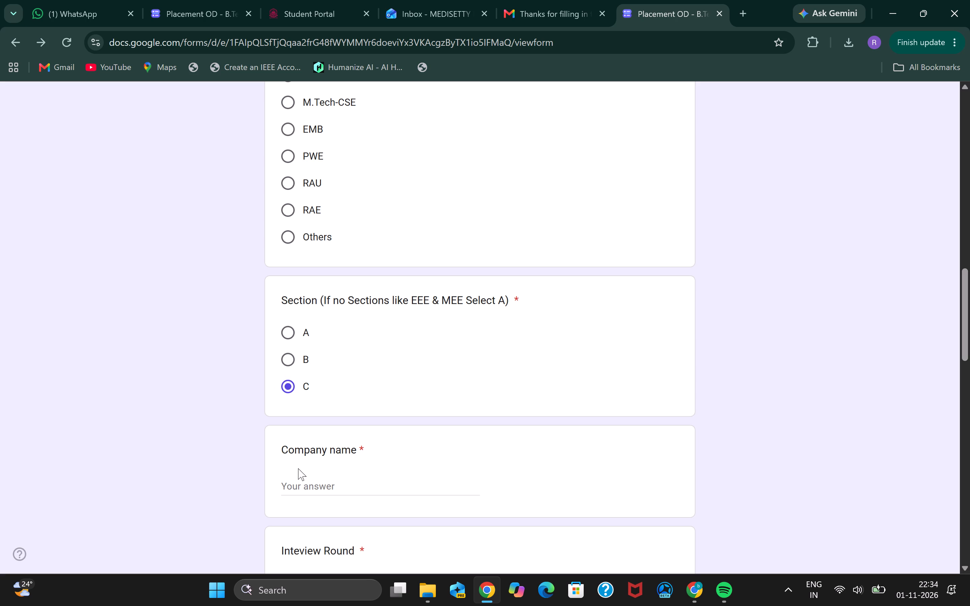
Enter IBM as the company name and mark Online Test and Technical Interviews as the interview rounds.
{"action": "left_click", "coordinate": [295, 487]}
{"action": "type", "text": "IBM"}
{"action": "scroll", "coordinate": [295, 487], "scroll_direction": "down", "scroll_amount": 3}
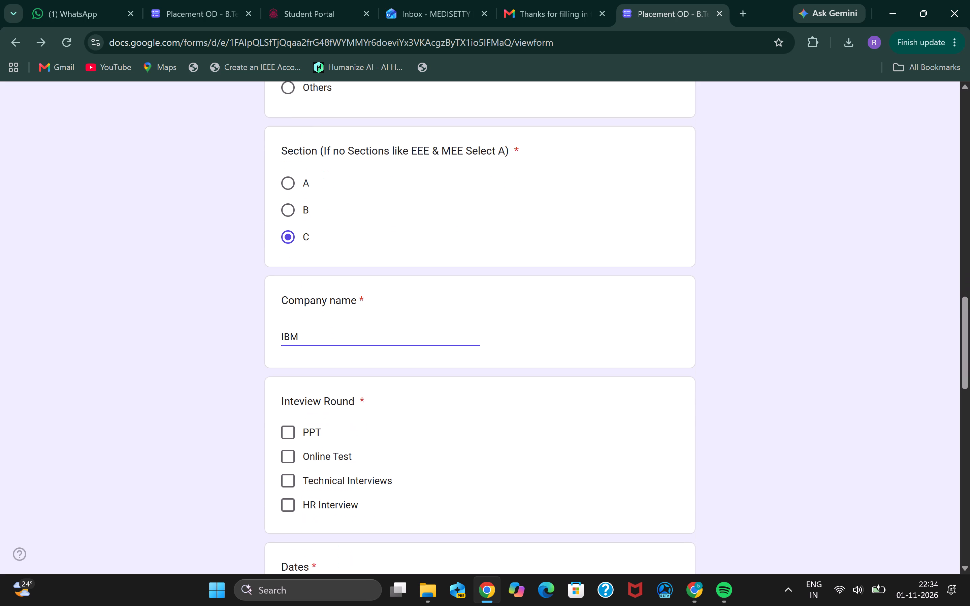
{"action": "scroll", "coordinate": [265, 506], "scroll_direction": "down", "scroll_amount": 2}
{"action": "left_click", "coordinate": [292, 266]}
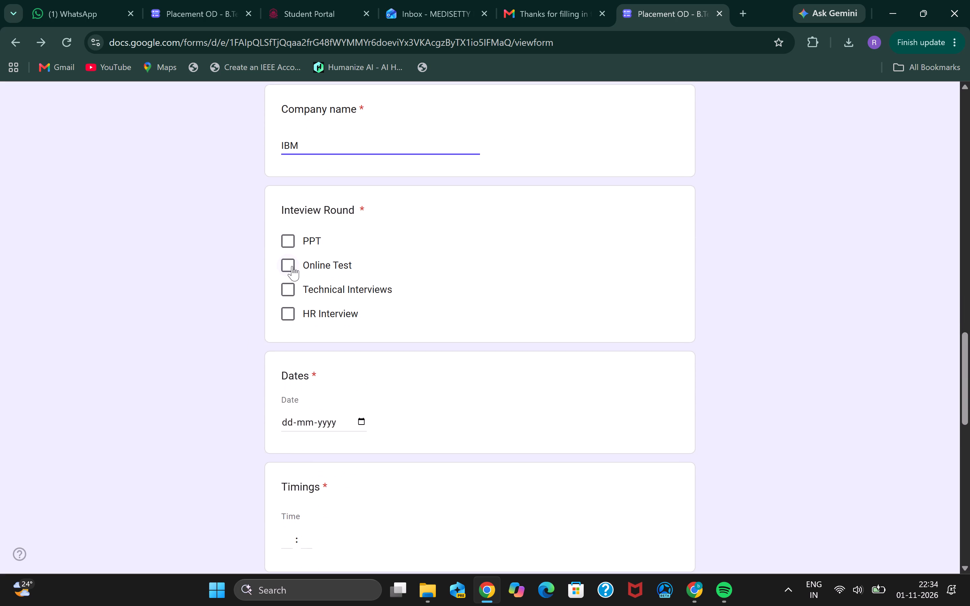
{"action": "left_click", "coordinate": [293, 281]}
Set the IBM round's date to 10-09-2026.
{"action": "left_click", "coordinate": [364, 426]}
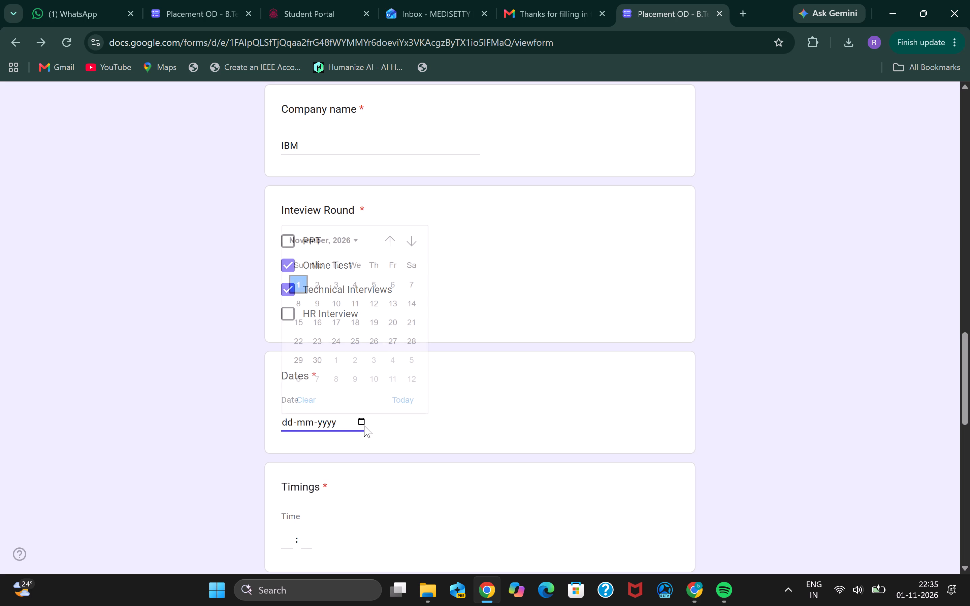
{"action": "left_click", "coordinate": [327, 304]}
{"action": "scroll", "coordinate": [288, 404], "scroll_direction": "down", "scroll_amount": 1}
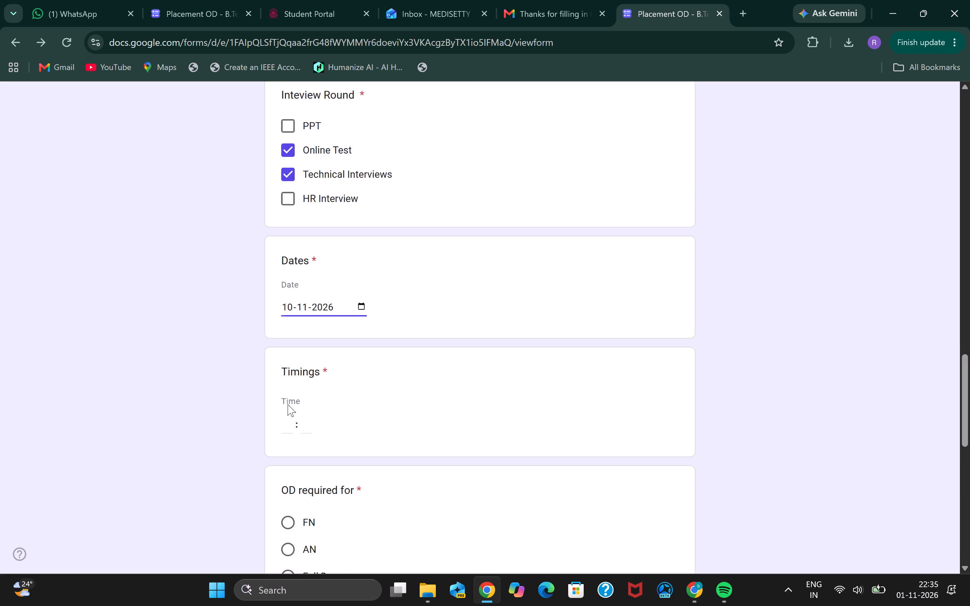
{"action": "scroll", "coordinate": [288, 404], "scroll_direction": "down", "scroll_amount": 1}
{"action": "left_click", "coordinate": [365, 278]}
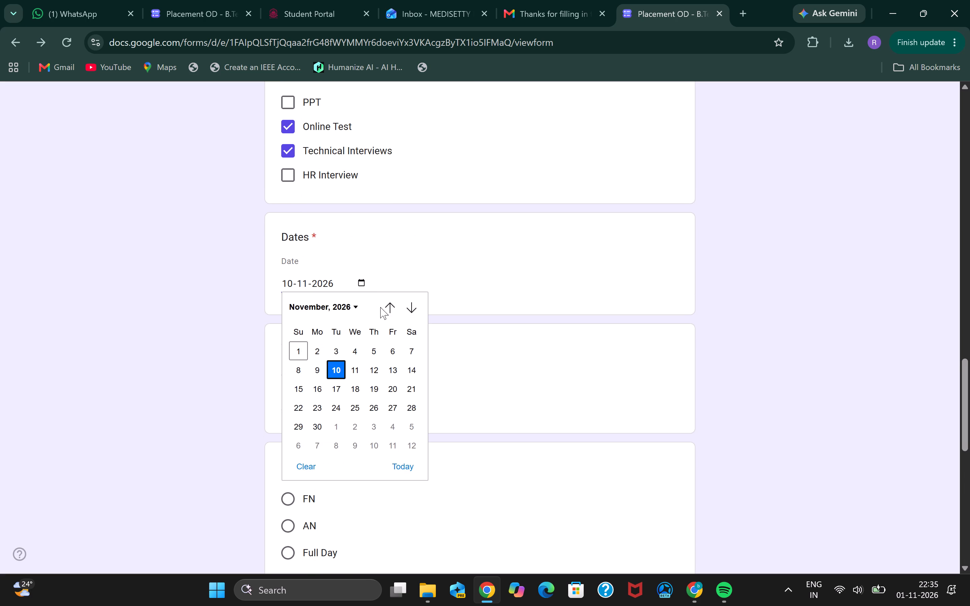
{"action": "left_click", "coordinate": [381, 308]}
{"action": "left_click", "coordinate": [381, 308]}
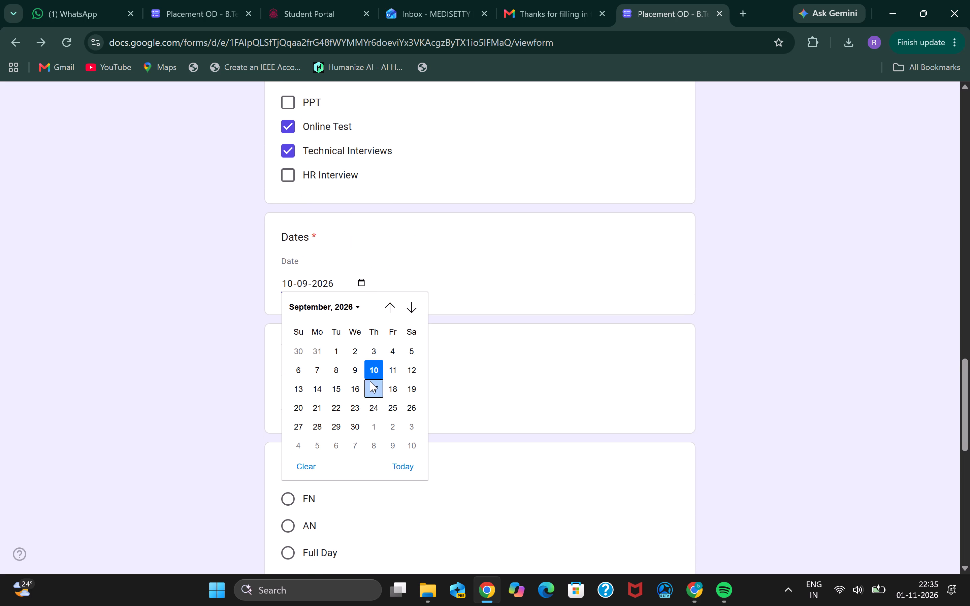
{"action": "left_click", "coordinate": [373, 378]}
Set the IBM round's timing to 08:00.
{"action": "scroll", "coordinate": [277, 407], "scroll_direction": "down", "scroll_amount": 1}
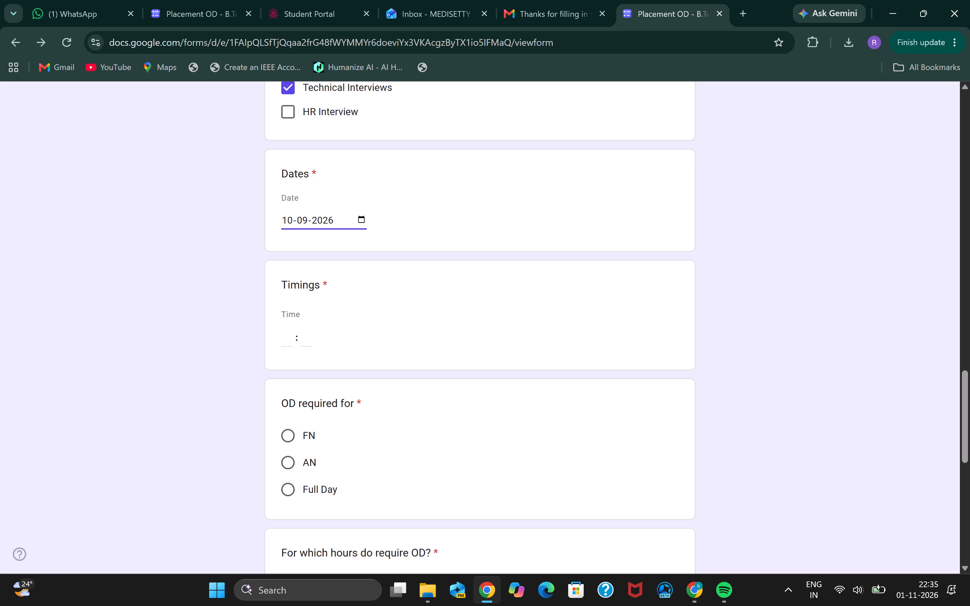
{"action": "left_click", "coordinate": [297, 339]}
{"action": "left_click", "coordinate": [297, 339]}
{"action": "left_click", "coordinate": [296, 339]}
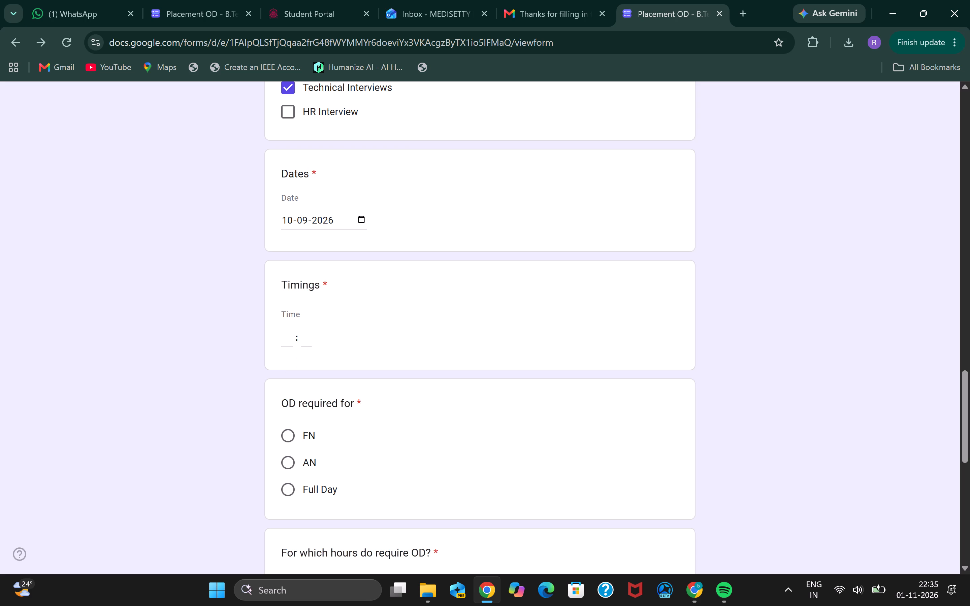
{"action": "left_click", "coordinate": [288, 339]}
{"action": "type", "text": "08"}
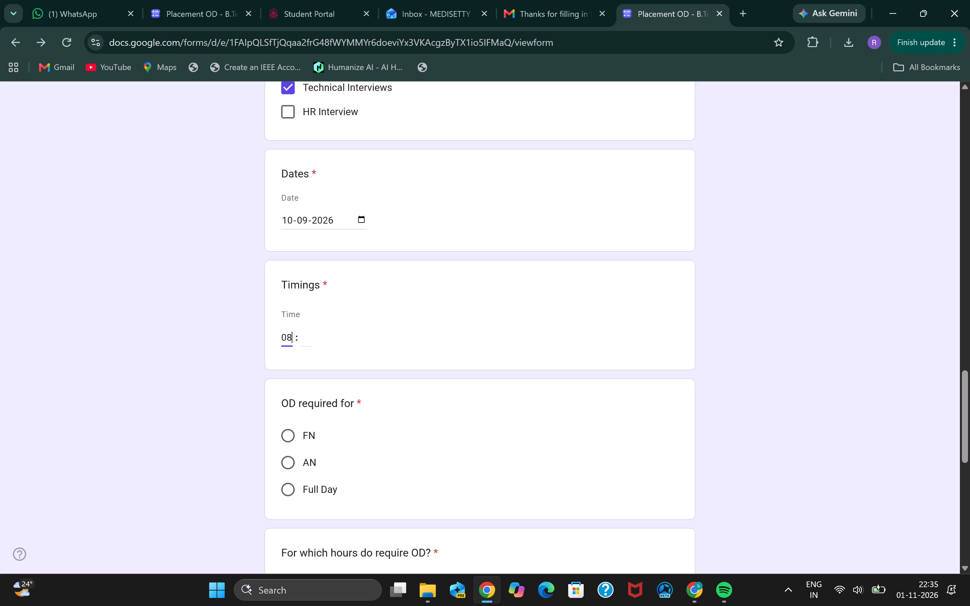
{"action": "left_click", "coordinate": [302, 341]}
{"action": "type", "text": "00"}
Request Full Day OD and mark all eight hours, 1st through 8th, as required.
{"action": "scroll", "coordinate": [302, 341], "scroll_direction": "down", "scroll_amount": 1}
{"action": "left_click", "coordinate": [286, 380]}
{"action": "scroll", "coordinate": [286, 380], "scroll_direction": "down", "scroll_amount": 3}
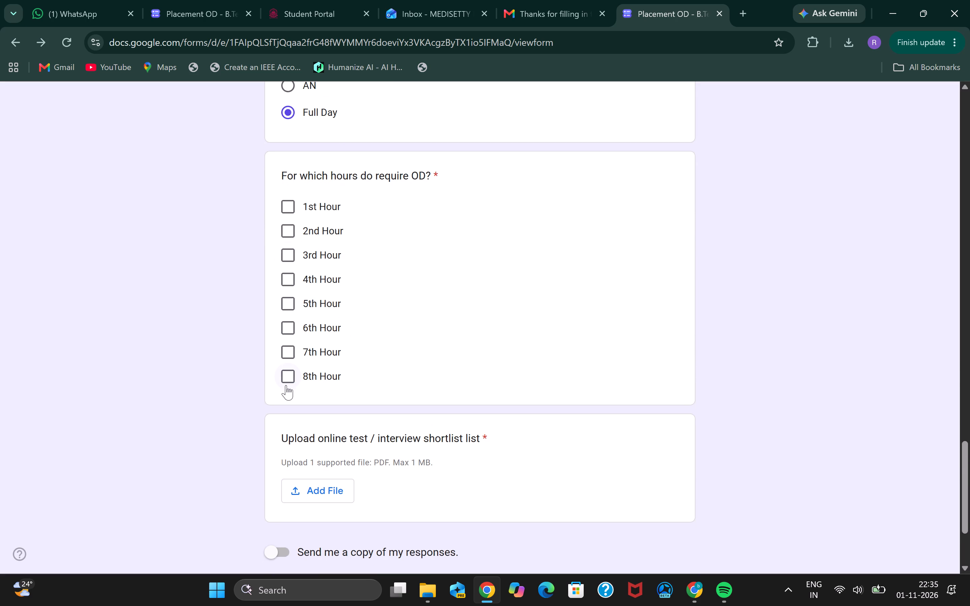
{"action": "left_click", "coordinate": [286, 385]}
{"action": "left_click", "coordinate": [290, 347]}
{"action": "left_click", "coordinate": [287, 322]}
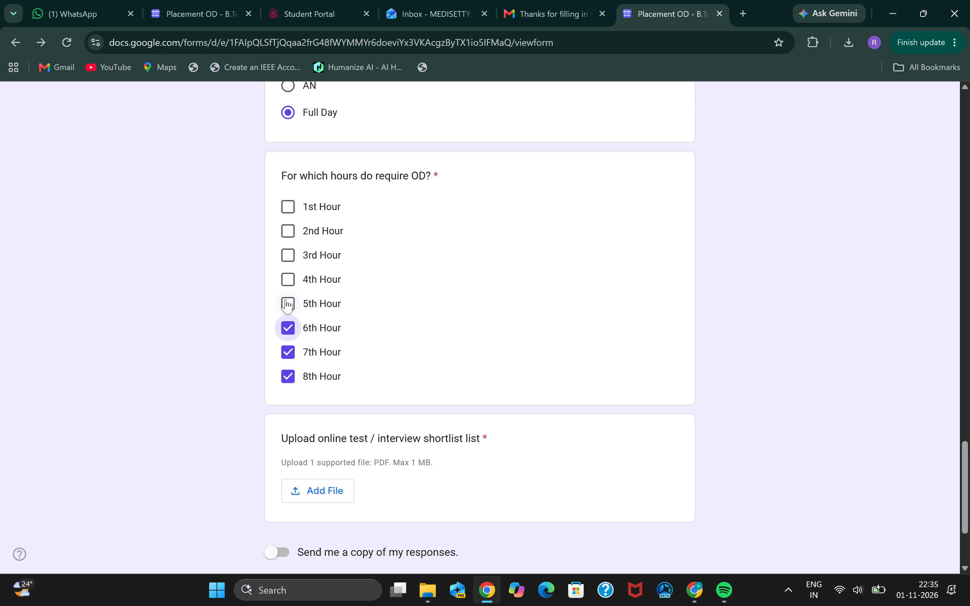
{"action": "left_click", "coordinate": [285, 299]}
{"action": "left_click", "coordinate": [285, 276]}
{"action": "left_click", "coordinate": [283, 252]}
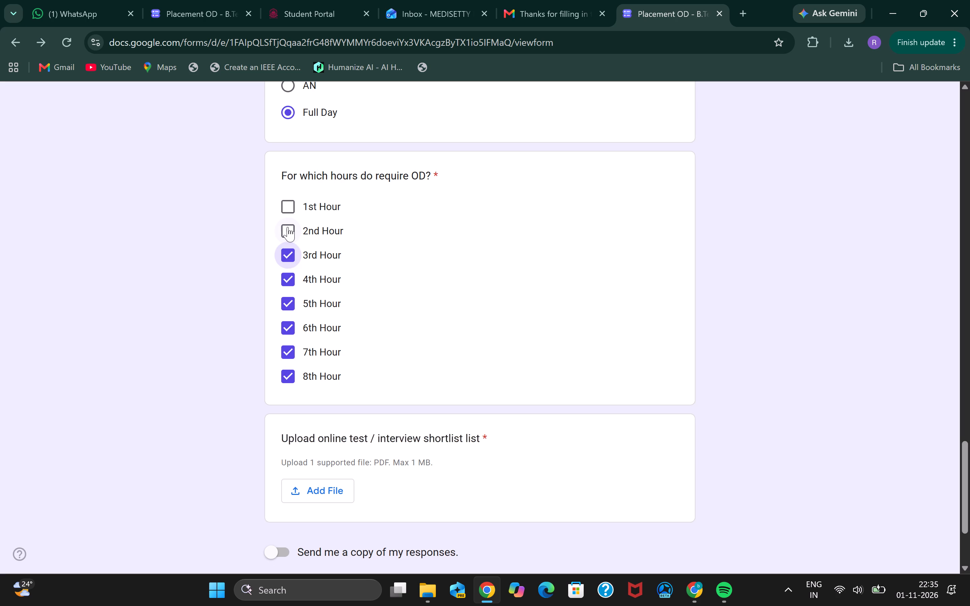
{"action": "left_click", "coordinate": [288, 227]}
{"action": "left_click", "coordinate": [281, 198]}
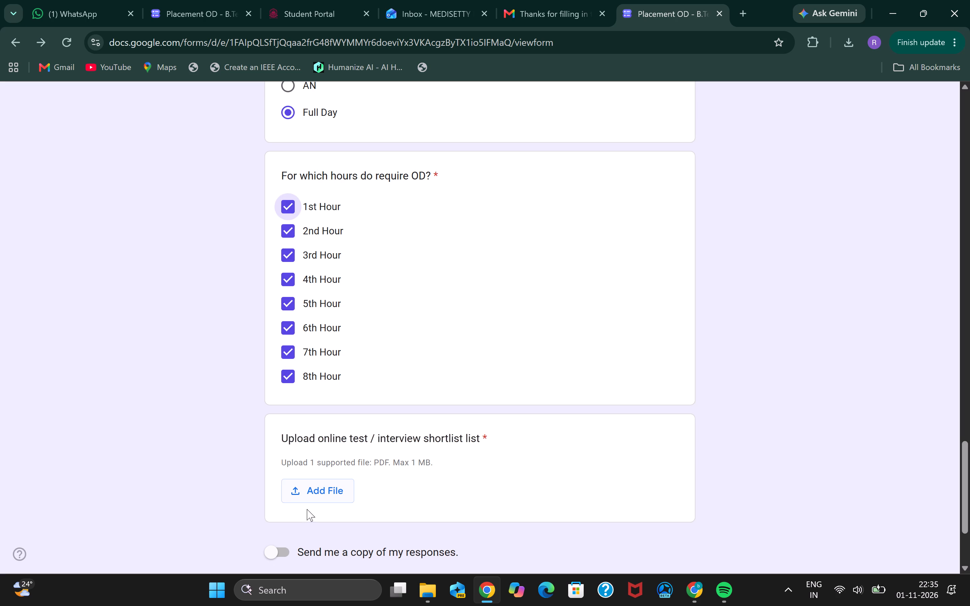
Upload IBM.pdf from Downloads as the online test / interview shortlist proof.
{"action": "left_click", "coordinate": [311, 499]}
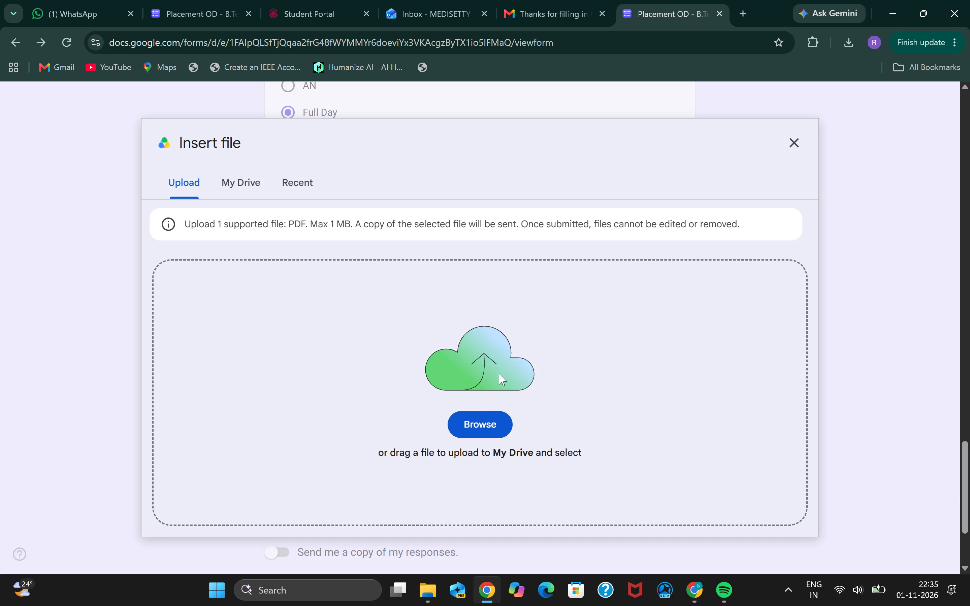
{"action": "left_click", "coordinate": [482, 418]}
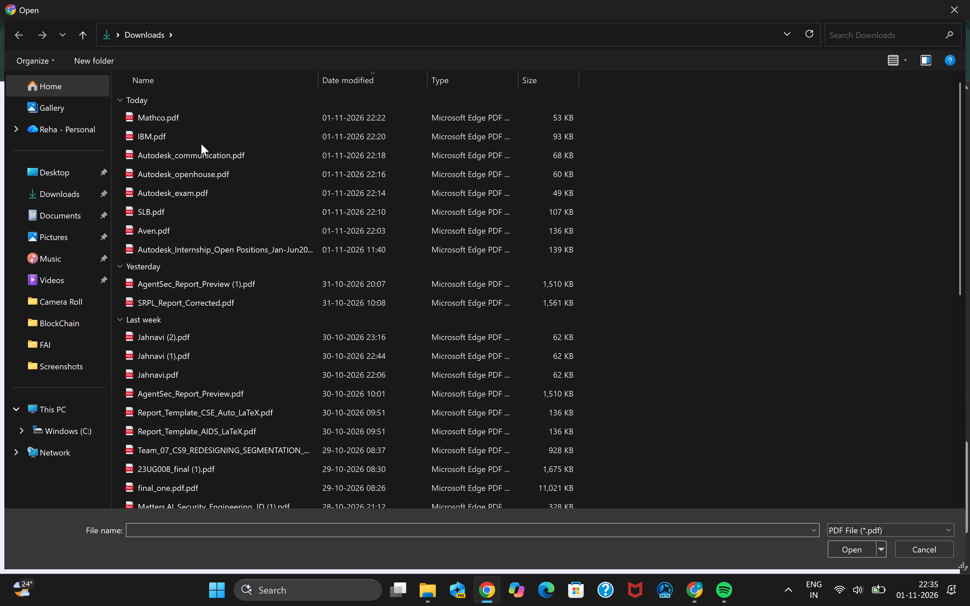
{"action": "left_click", "coordinate": [201, 143]}
{"action": "key", "text": "Return"}
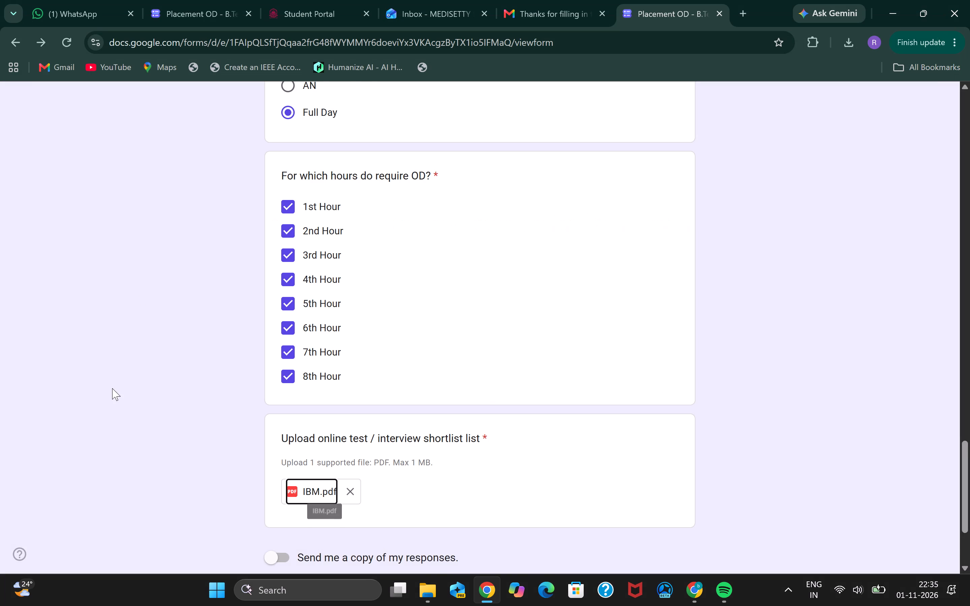
Request a copy of the responses and submit the IBM technical interview form.
{"action": "scroll", "coordinate": [112, 388], "scroll_direction": "down", "scroll_amount": 1}
{"action": "left_click", "coordinate": [274, 413]}
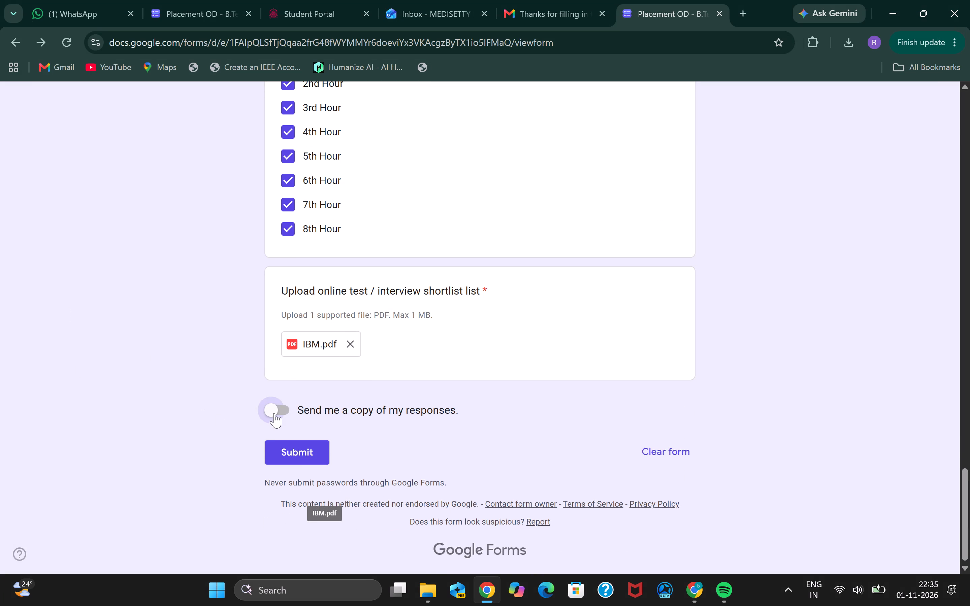
{"action": "left_click", "coordinate": [290, 448]}
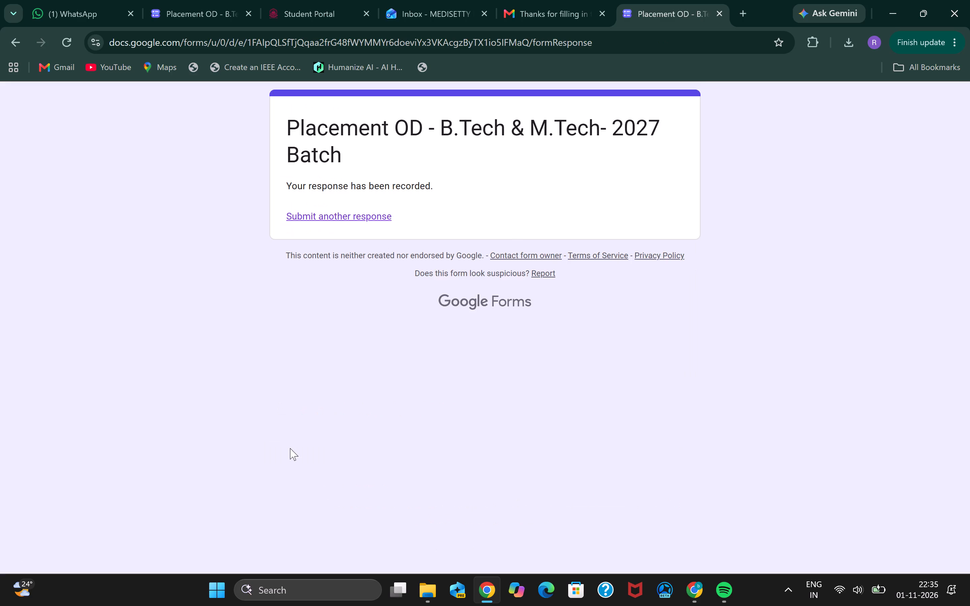
Start another Placement OD response, record the account email with it and enter the student's name.
{"action": "left_click", "coordinate": [353, 213]}
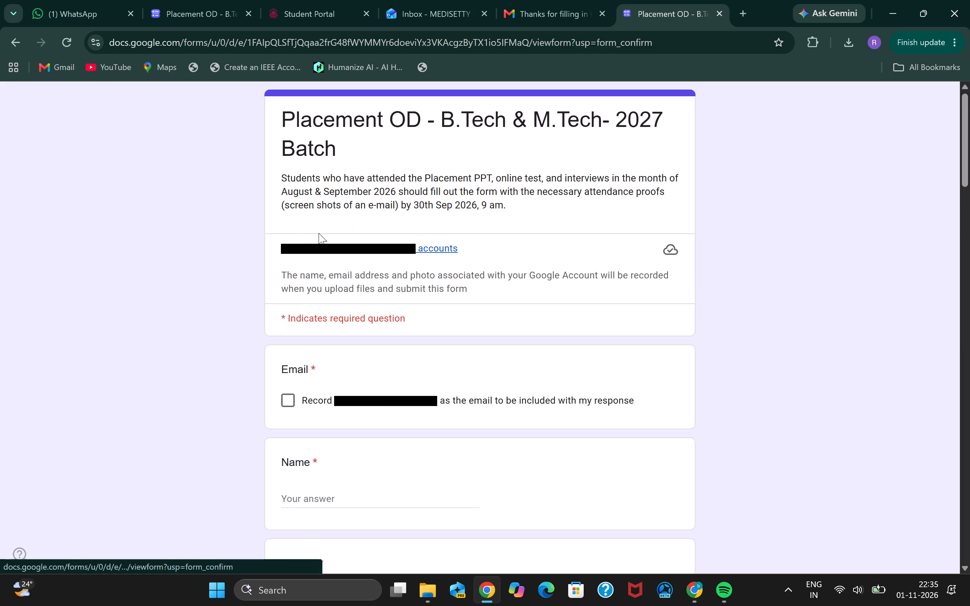
{"action": "left_click", "coordinate": [294, 391]}
{"action": "scroll", "coordinate": [294, 391], "scroll_direction": "down", "scroll_amount": 2}
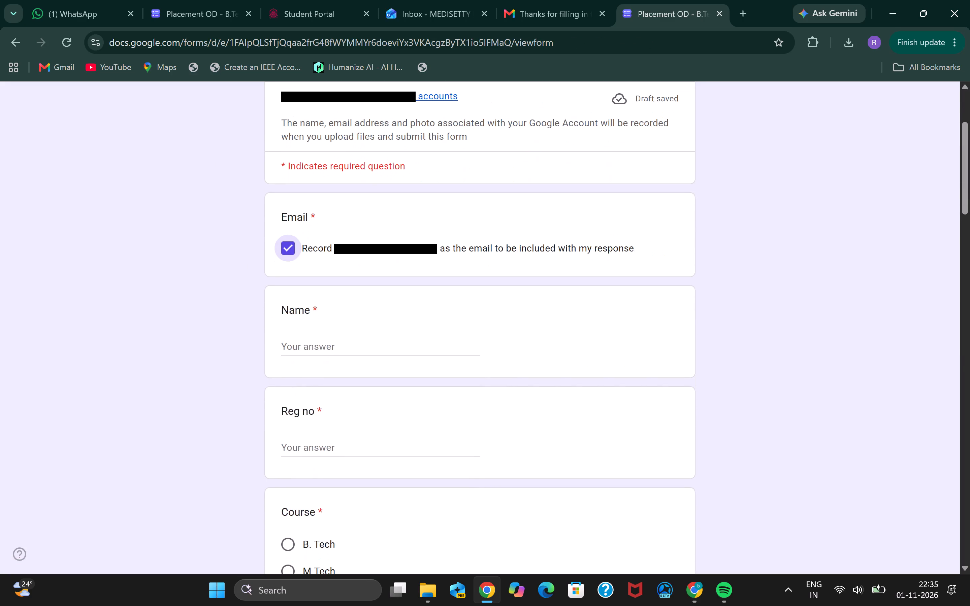
{"action": "left_click", "coordinate": [314, 343]}
{"action": "key", "text": "super+v"}
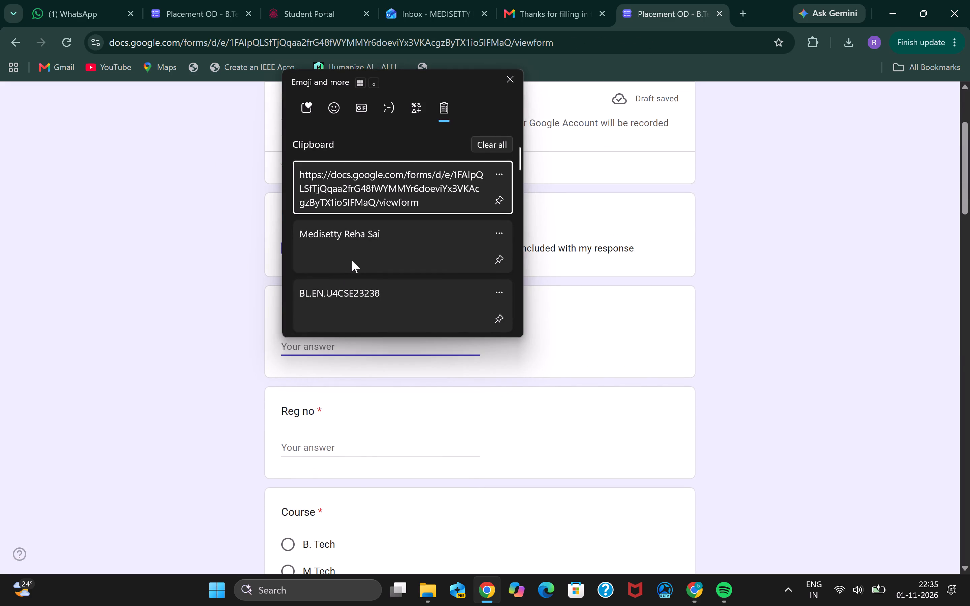
{"action": "left_click", "coordinate": [352, 258]}
{"action": "key", "text": "ctrl+v"}
Fill in the student's registration number.
{"action": "scroll", "coordinate": [311, 410], "scroll_direction": "down", "scroll_amount": 1}
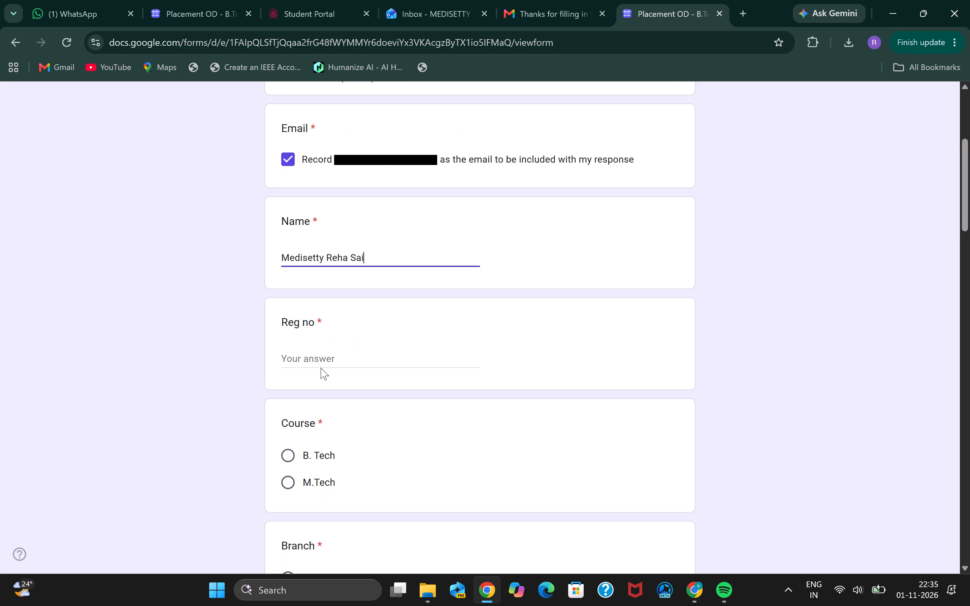
{"action": "left_click_drag", "start_coordinate": [321, 368], "coordinate": [321, 358]}
{"action": "left_click", "coordinate": [321, 358]}
{"action": "key", "text": "b"}
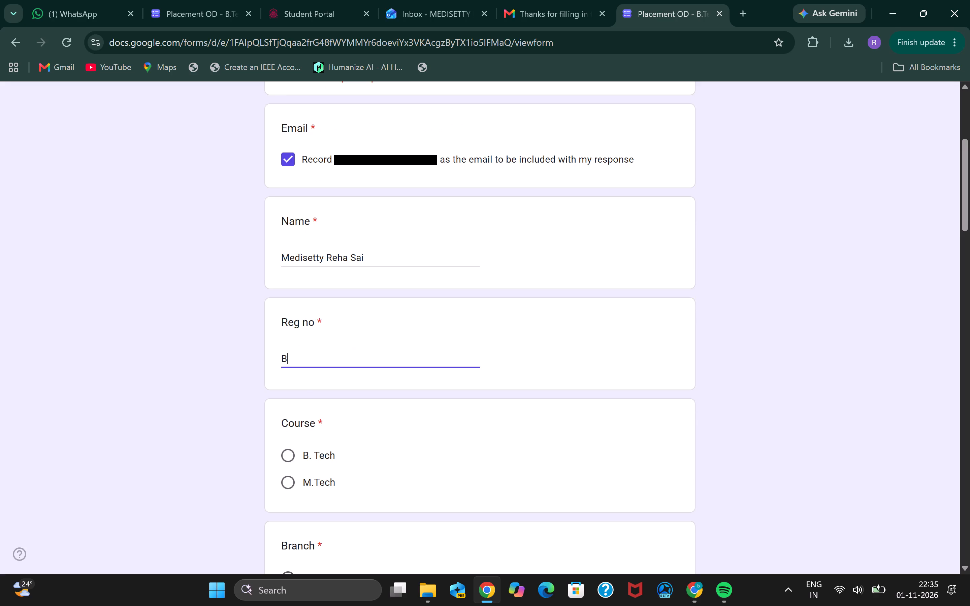
{"action": "key", "text": "BackSpace"}
{"action": "key", "text": "super+v"}
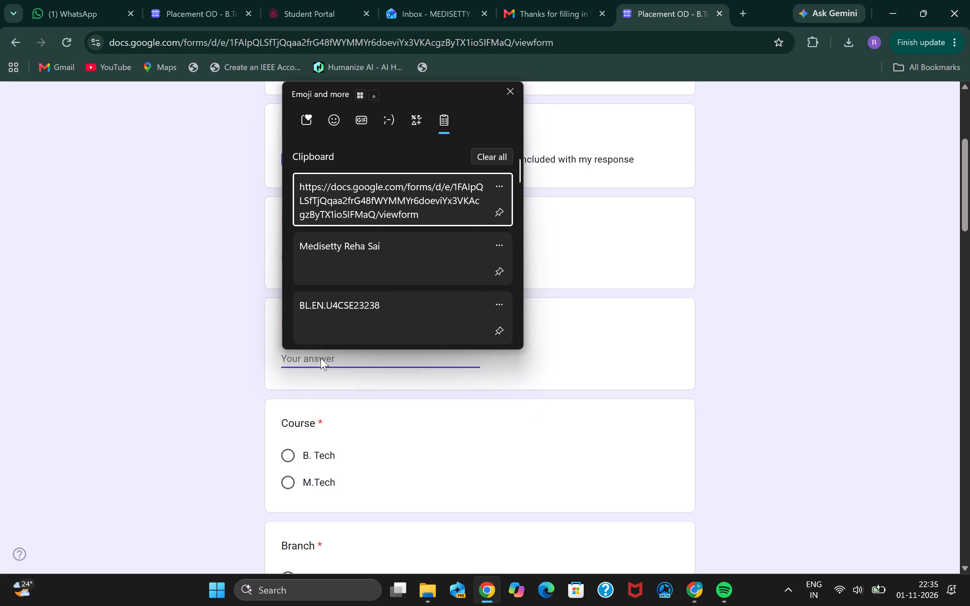
{"action": "left_click", "coordinate": [328, 314]}
{"action": "key", "text": "ctrl+v"}
Choose B. Tech as the course, CSE as the branch and C as the section.
{"action": "scroll", "coordinate": [328, 314], "scroll_direction": "down", "scroll_amount": 2}
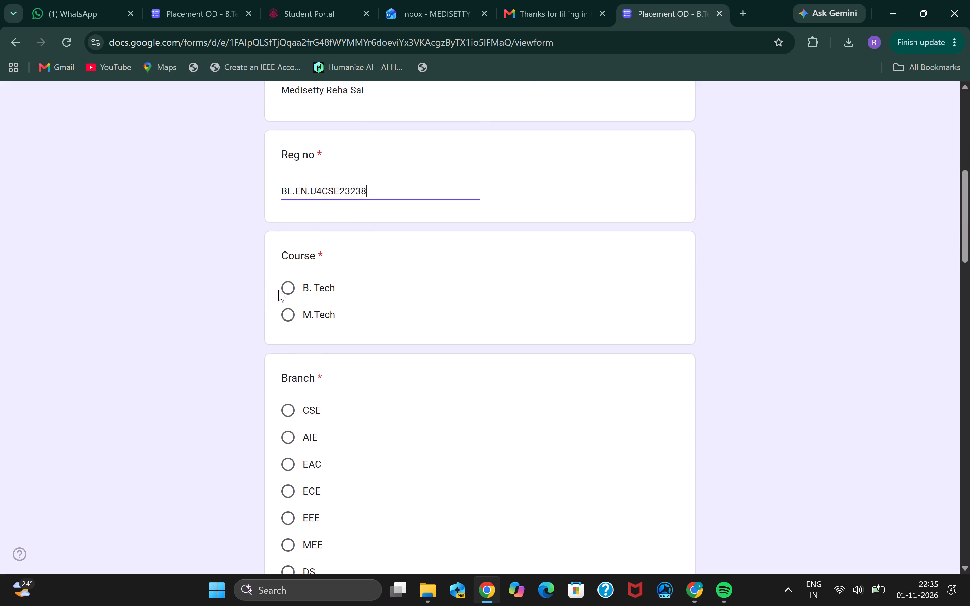
{"action": "left_click", "coordinate": [289, 289]}
{"action": "scroll", "coordinate": [289, 289], "scroll_direction": "down", "scroll_amount": 3}
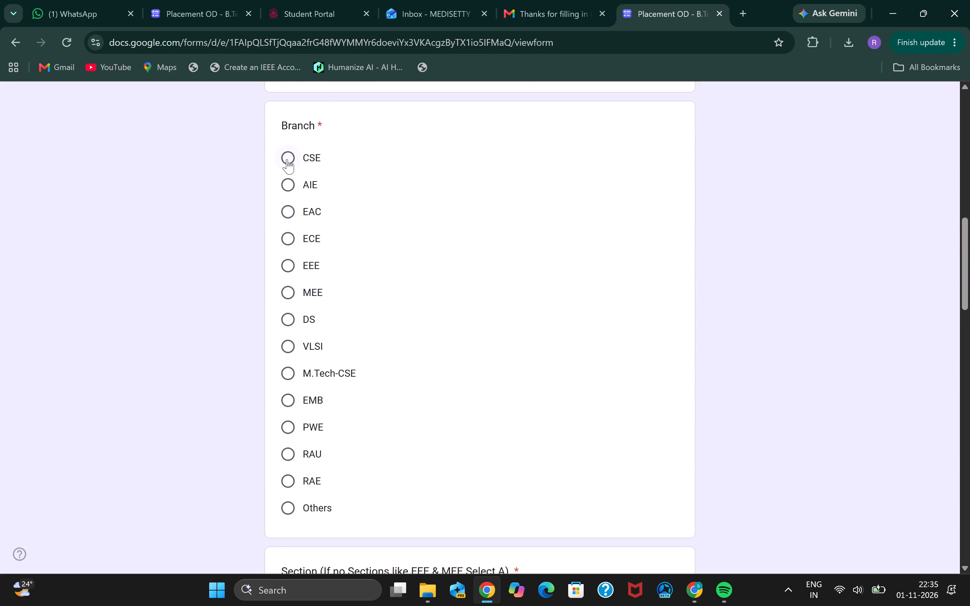
{"action": "left_click", "coordinate": [287, 159]}
{"action": "scroll", "coordinate": [287, 159], "scroll_direction": "down", "scroll_amount": 3}
{"action": "left_click", "coordinate": [288, 298]}
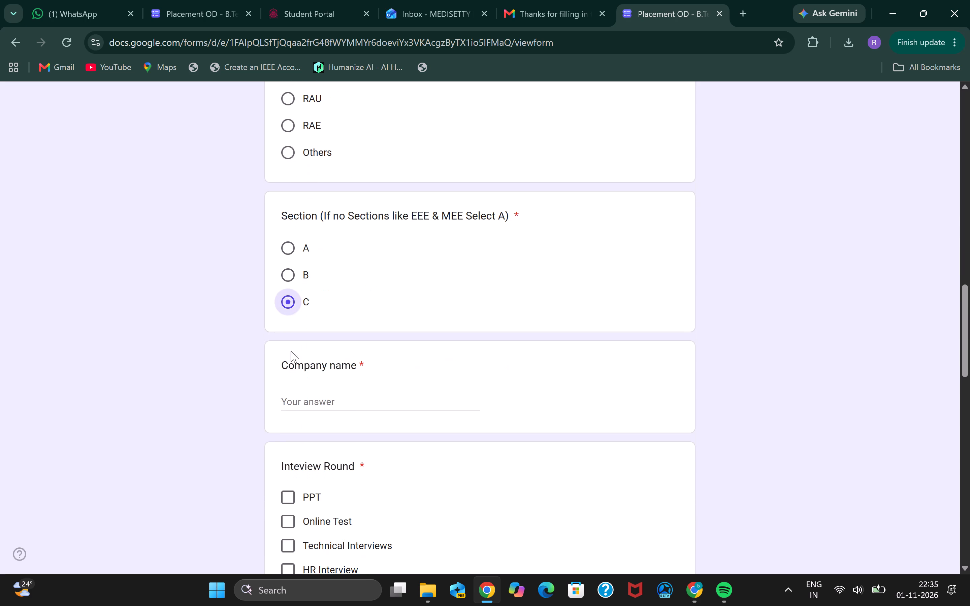
Enter MathCo as the company name and select PPT and Technical Interviews as the interview rounds.
{"action": "left_click", "coordinate": [302, 398]}
{"action": "key", "text": "m"}
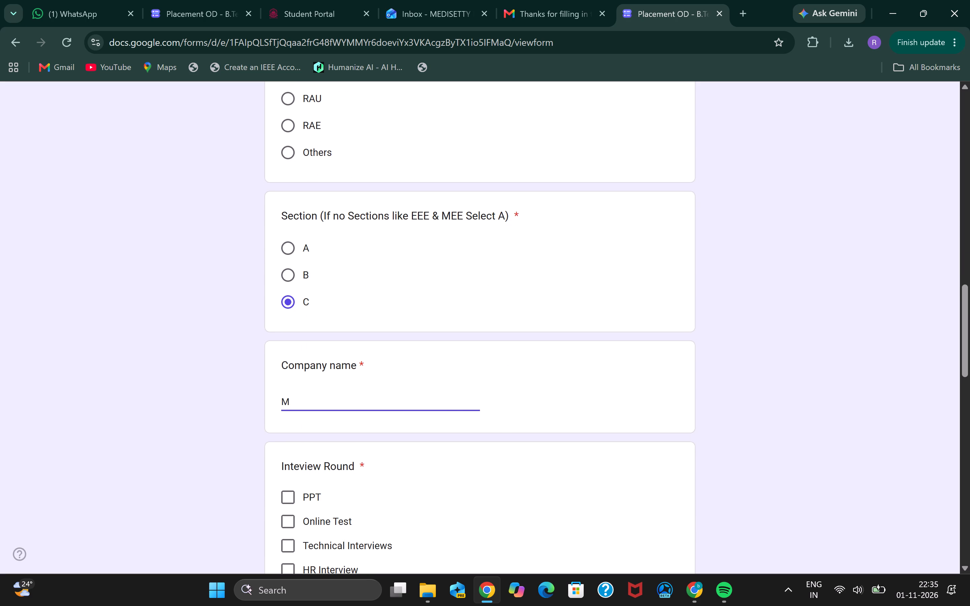
{"action": "type", "text": "ath"}
{"action": "type", "text": "Co"}
{"action": "scroll", "coordinate": [302, 398], "scroll_direction": "down", "scroll_amount": 3}
{"action": "left_click", "coordinate": [287, 266]}
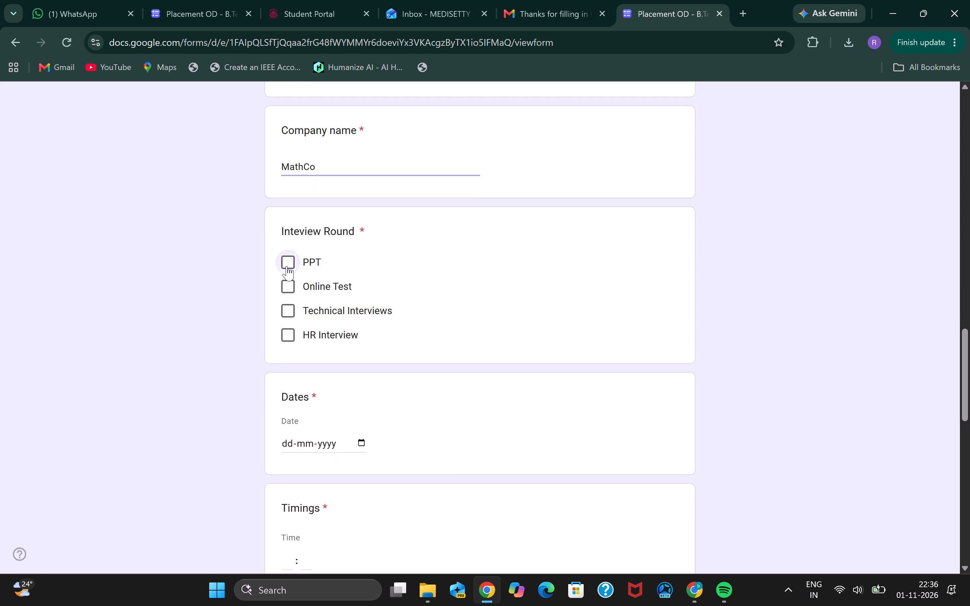
{"action": "left_click", "coordinate": [283, 310]}
Set the MathCo round's date to 26-08-2026.
{"action": "scroll", "coordinate": [283, 310], "scroll_direction": "down", "scroll_amount": 1}
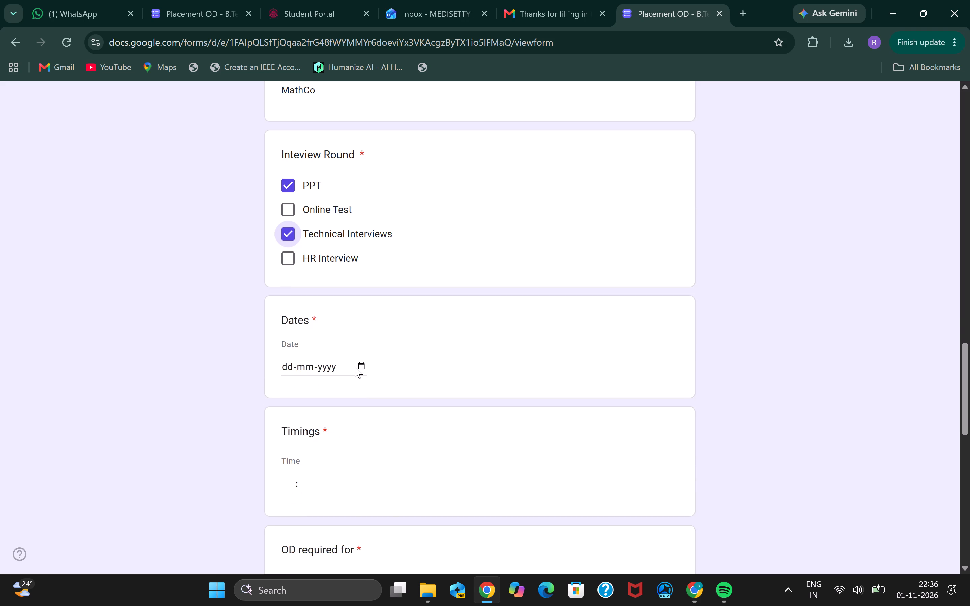
{"action": "left_click", "coordinate": [357, 366]}
{"action": "left_click", "coordinate": [383, 390]}
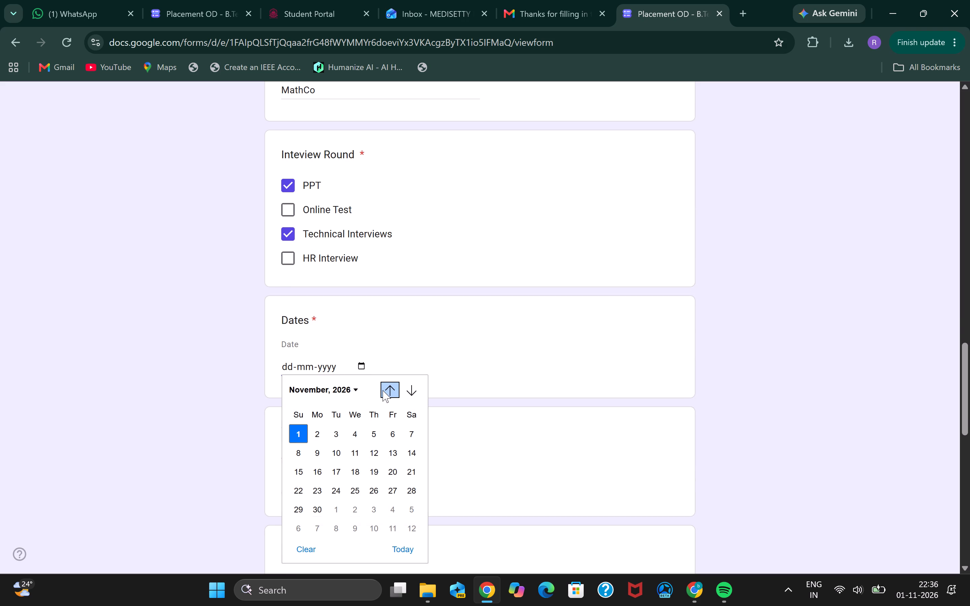
{"action": "left_click", "coordinate": [383, 390]}
{"action": "left_click", "coordinate": [383, 390]}
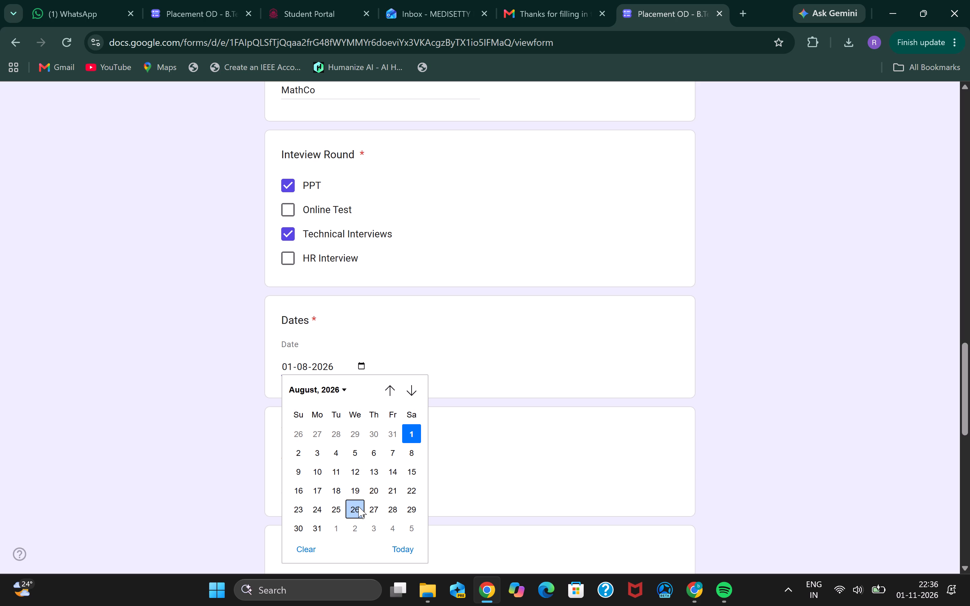
{"action": "left_click", "coordinate": [358, 506]}
Set the MathCo round's timing to 08:00.
{"action": "scroll", "coordinate": [358, 506], "scroll_direction": "down", "scroll_amount": 2}
{"action": "left_click", "coordinate": [294, 365]}
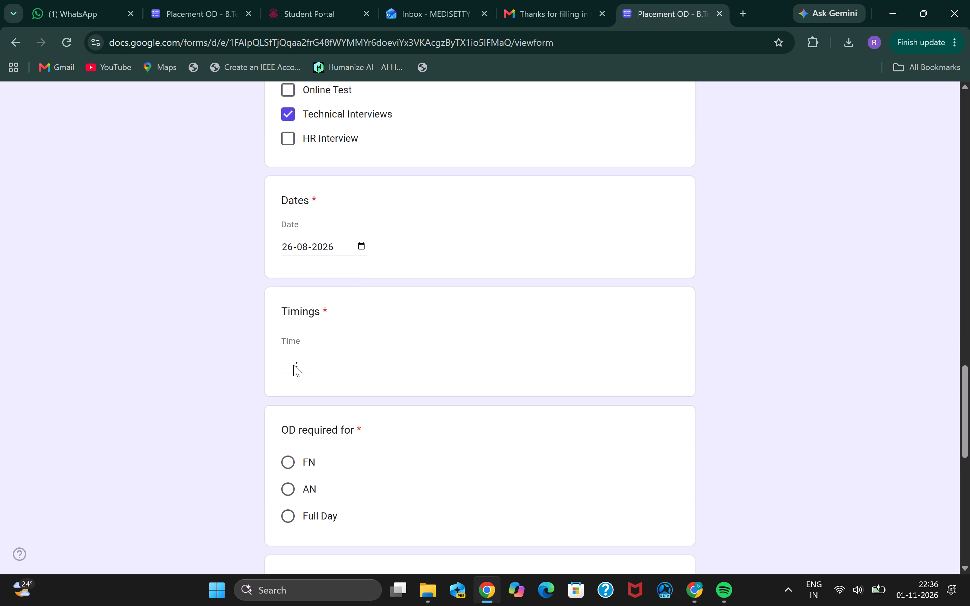
{"action": "left_click", "coordinate": [293, 365]}
{"action": "left_click", "coordinate": [290, 369]}
{"action": "type", "text": "08"}
{"action": "left_click", "coordinate": [305, 367]}
{"action": "type", "text": "--00"}
Request Full Day OD and mark all eight hours, 1st through 8th, as required.
{"action": "scroll", "coordinate": [305, 367], "scroll_direction": "down", "scroll_amount": 1}
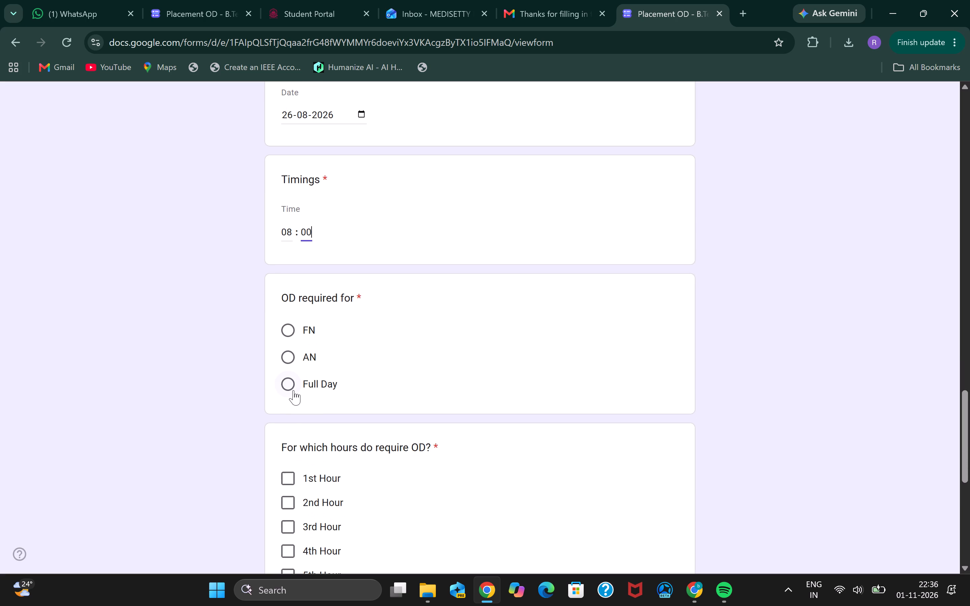
{"action": "left_click", "coordinate": [293, 389]}
{"action": "scroll", "coordinate": [293, 389], "scroll_direction": "down", "scroll_amount": 2}
{"action": "left_click", "coordinate": [288, 332]}
{"action": "left_click", "coordinate": [288, 358]}
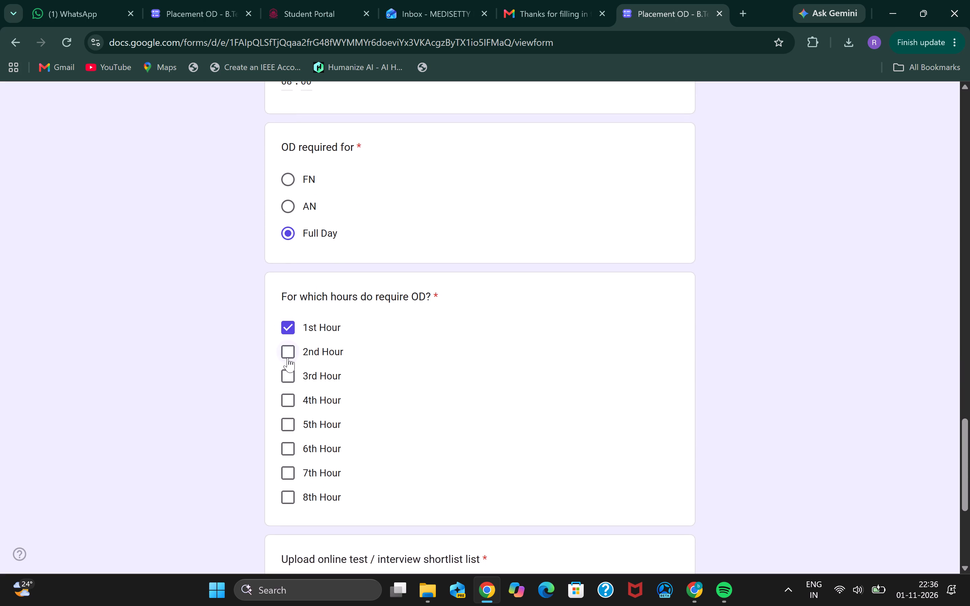
{"action": "left_click", "coordinate": [292, 382]}
{"action": "left_click", "coordinate": [286, 397]}
{"action": "left_click", "coordinate": [293, 441]}
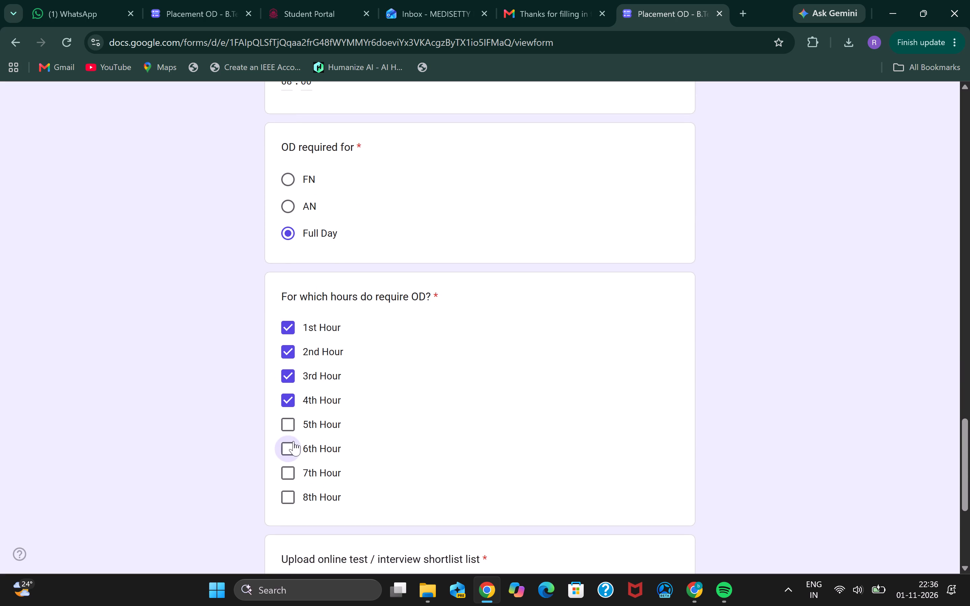
{"action": "left_click", "coordinate": [291, 426]}
{"action": "scroll", "coordinate": [291, 426], "scroll_direction": "down", "scroll_amount": 1}
{"action": "left_click", "coordinate": [289, 339]}
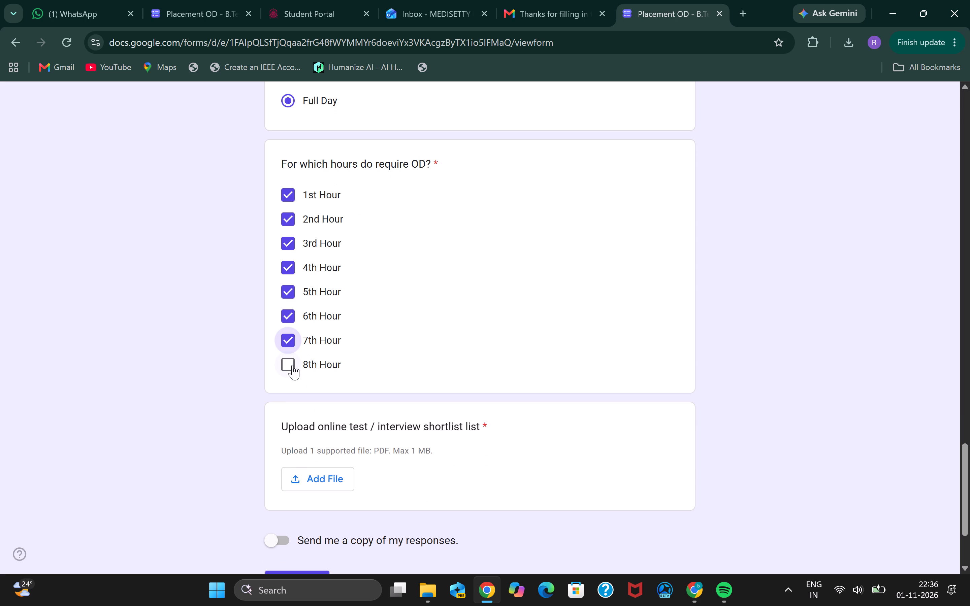
{"action": "left_click", "coordinate": [292, 365]}
Request a copy of the responses and upload Mathco.pdf from Downloads as the online test / interview shortlist proof.
{"action": "left_click", "coordinate": [284, 537]}
{"action": "left_click", "coordinate": [303, 477]}
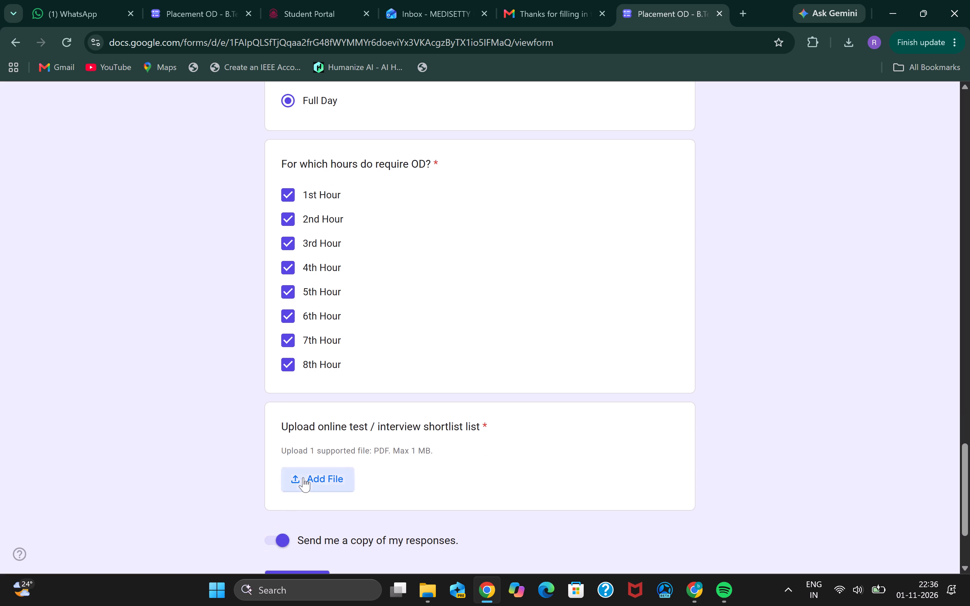
{"action": "left_click", "coordinate": [481, 410]}
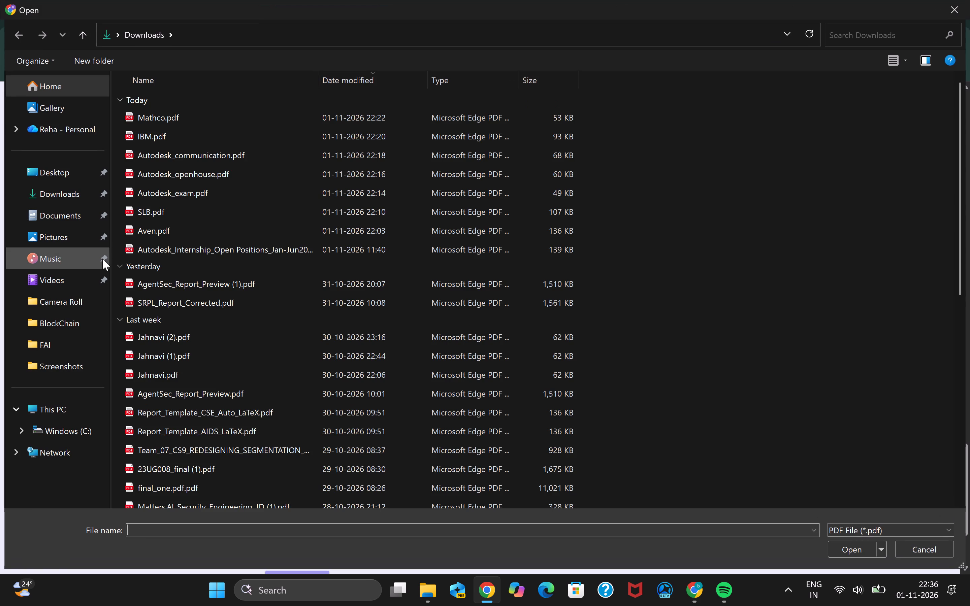
{"action": "left_click", "coordinate": [189, 122]}
{"action": "key", "text": "Return"}
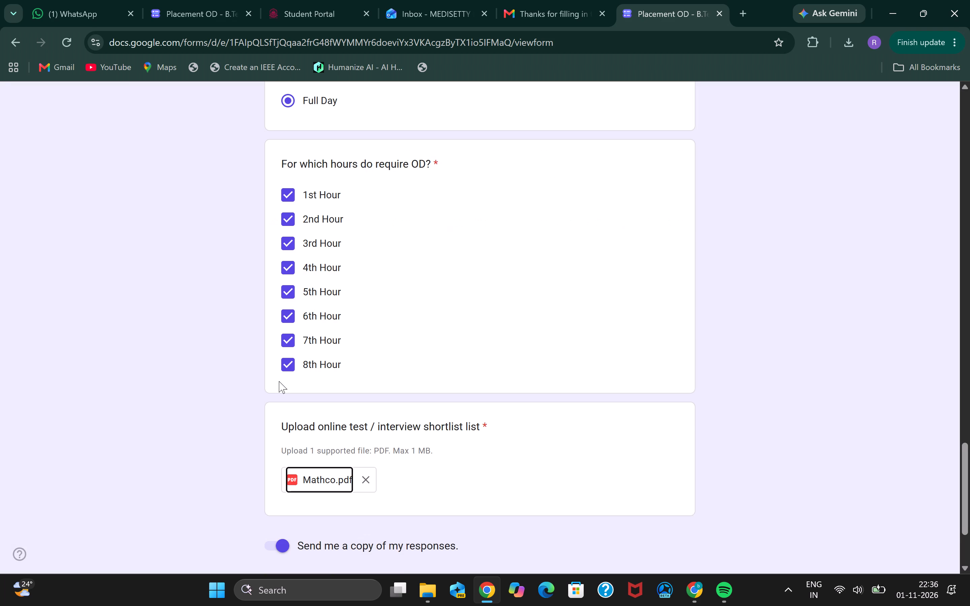
Submit the completed MathCo Placement OD form.
{"action": "scroll", "coordinate": [279, 381], "scroll_direction": "down", "scroll_amount": 4}
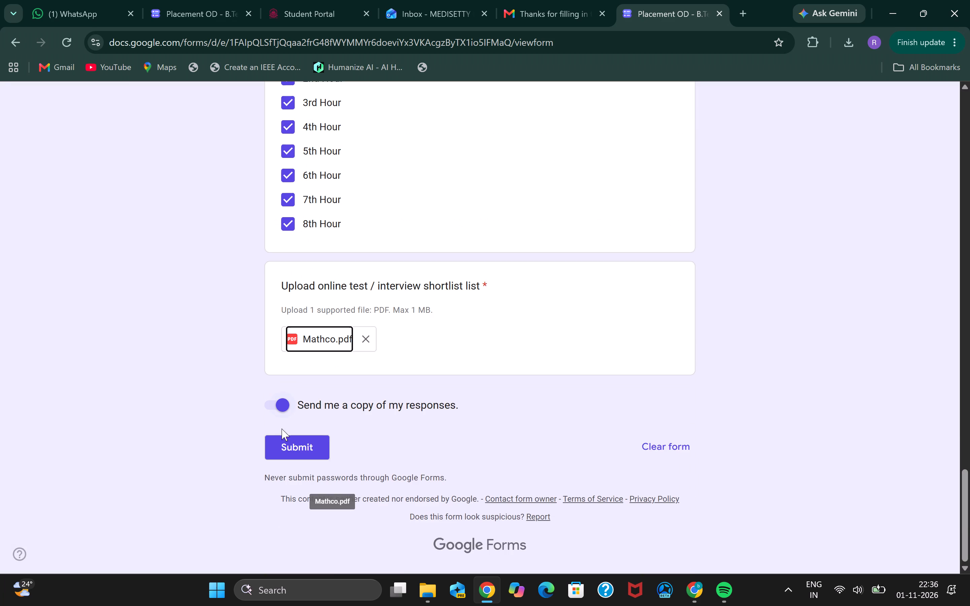
{"action": "left_click", "coordinate": [292, 436]}
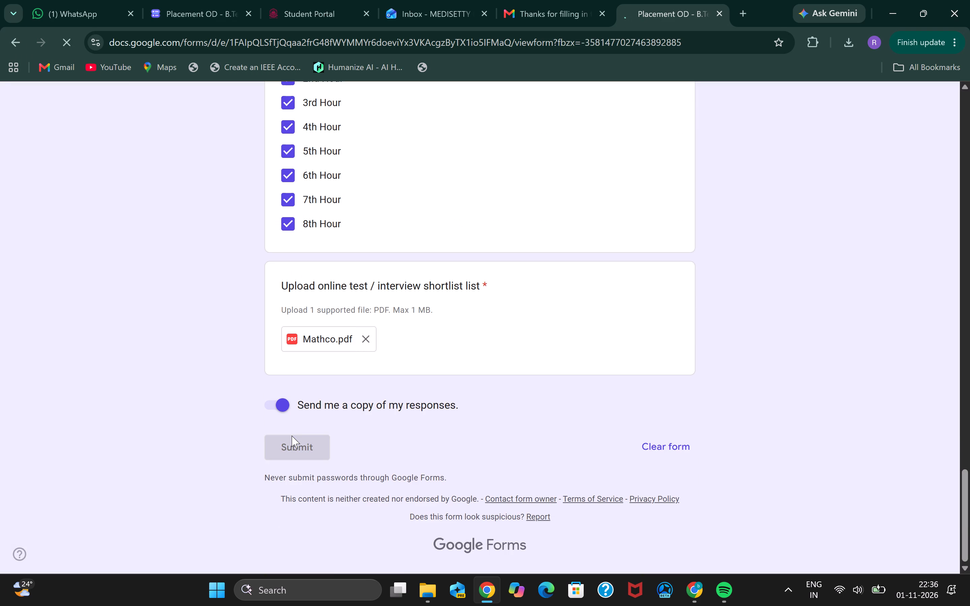
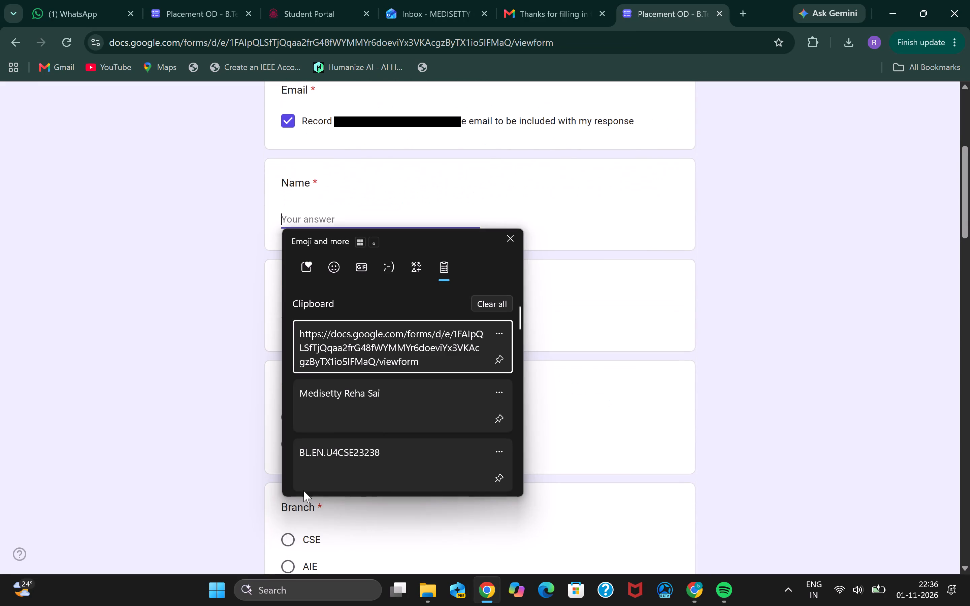
Fill in the student's name and registration number from the clipboard history in the new Placement OD form.
{"action": "left_click", "coordinate": [347, 405]}
{"action": "key", "text": "ctrl+v"}
{"action": "left_click", "coordinate": [342, 321]}
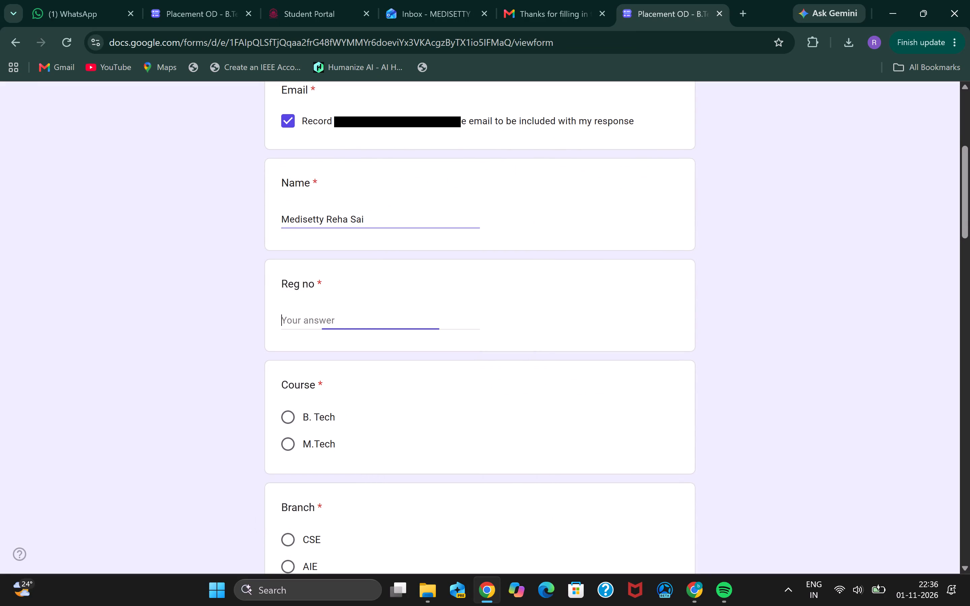
{"action": "key", "text": "super+v"}
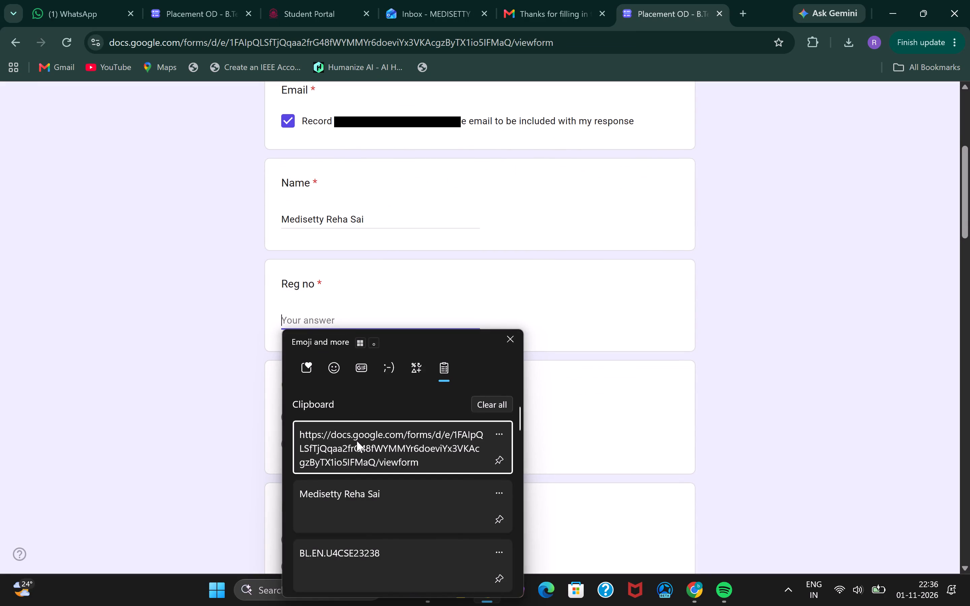
{"action": "left_click", "coordinate": [338, 539]}
{"action": "key", "text": "ctrl+v"}
Set the course to B. Tech, the branch to CSE and the section to C.
{"action": "left_click", "coordinate": [283, 407]}
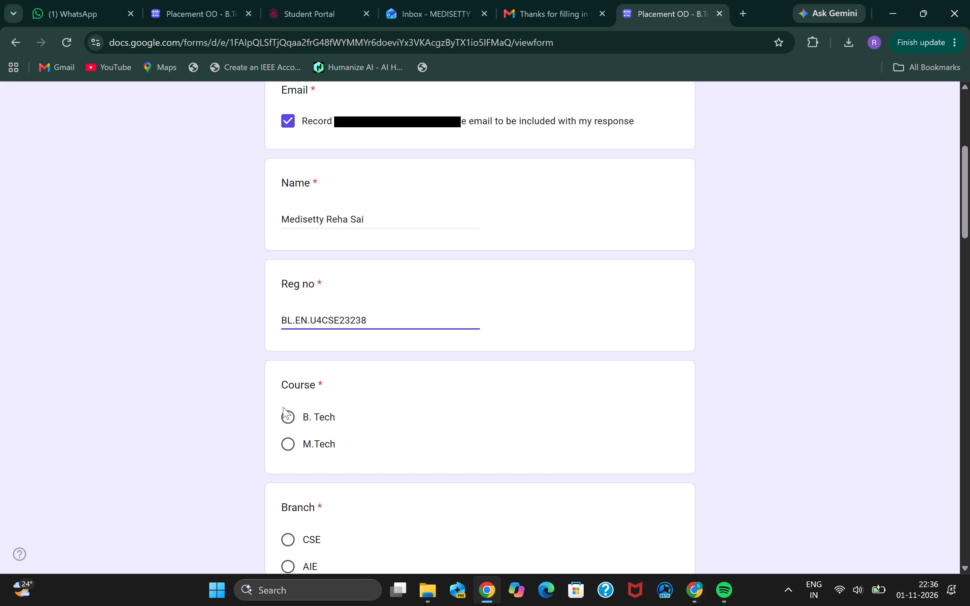
{"action": "left_click", "coordinate": [284, 409]}
{"action": "left_click", "coordinate": [288, 413]}
{"action": "scroll", "coordinate": [288, 413], "scroll_direction": "down", "scroll_amount": 2}
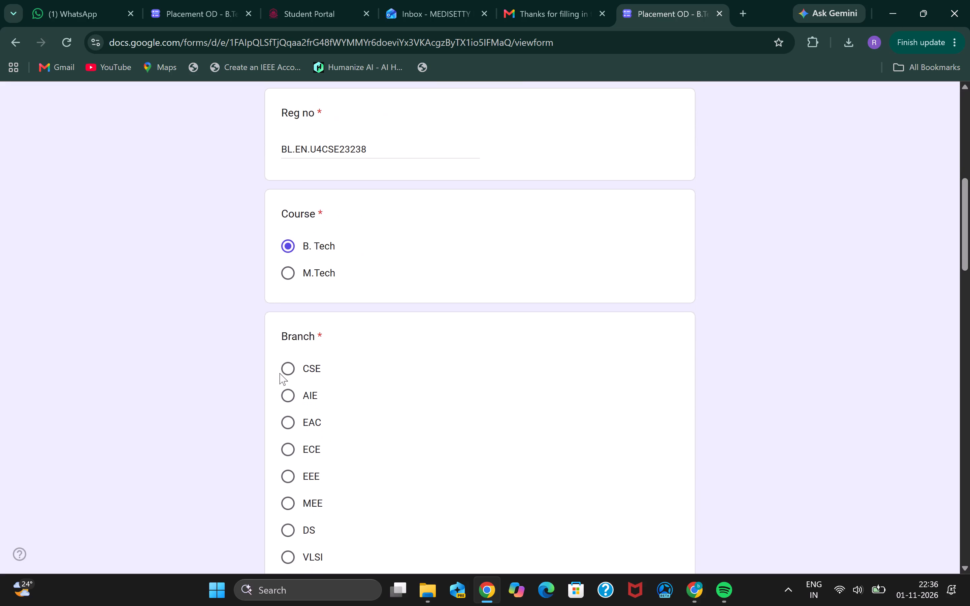
{"action": "left_click", "coordinate": [287, 372]}
{"action": "scroll", "coordinate": [287, 372], "scroll_direction": "down", "scroll_amount": 4}
{"action": "left_click", "coordinate": [294, 426]}
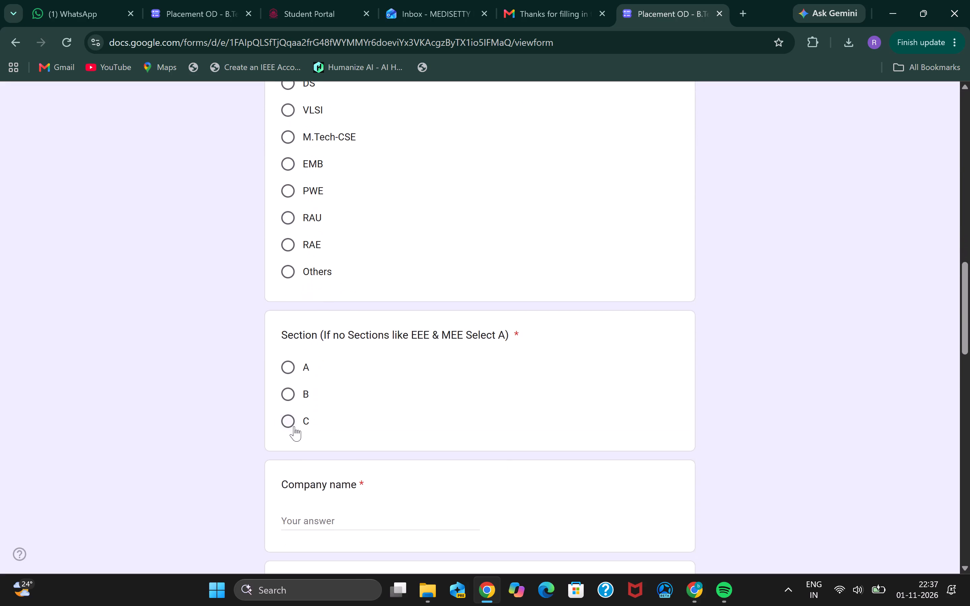
Enter MathCo as the company name.
{"action": "scroll", "coordinate": [294, 426], "scroll_direction": "down", "scroll_amount": 1}
{"action": "left_click", "coordinate": [294, 426]}
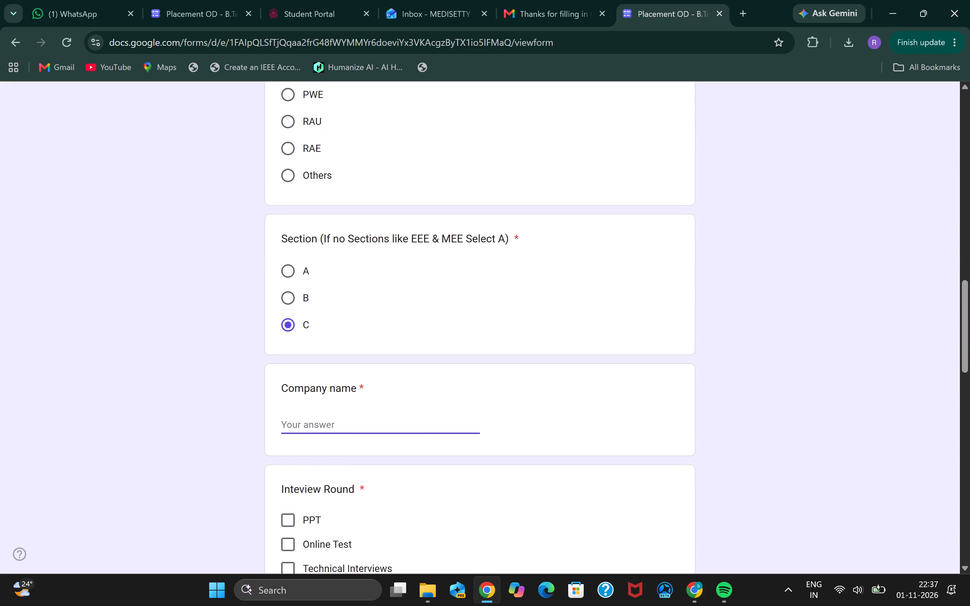
{"action": "type", "text": "/math"}
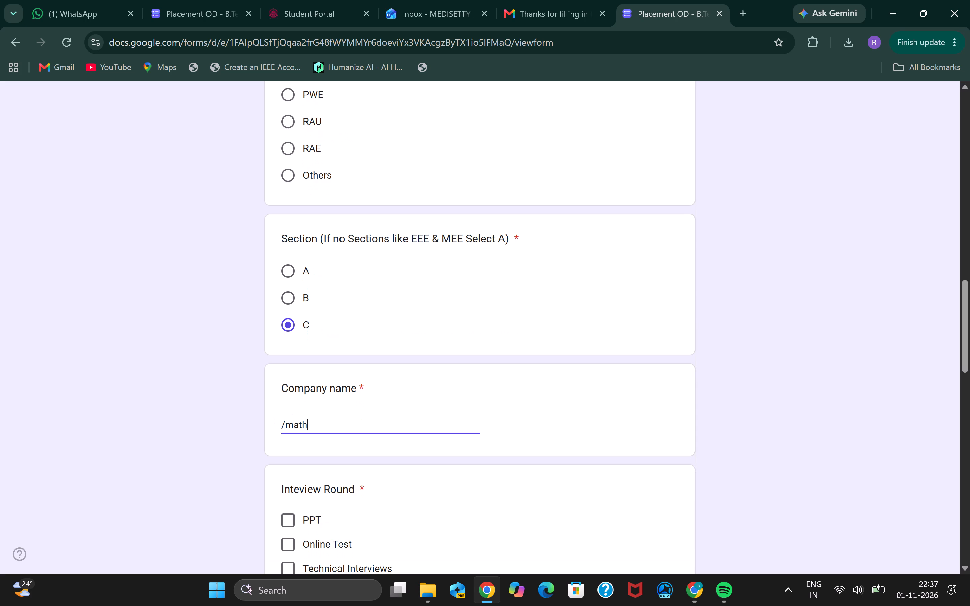
{"action": "key", "text": "shift+c"}
{"action": "key", "text": "o"}
{"action": "key", "text": "Left"}
{"action": "key", "text": "Left"}
{"action": "key", "text": "Left"}
{"action": "key", "text": "Left"}
{"action": "key", "text": "Left"}
{"action": "key", "text": "BackSpace"}
{"action": "key", "text": "BackSpace"}
{"action": "key", "text": "shift+m"}
Mark PPT and Technical Interviews as the interview rounds.
{"action": "scroll", "coordinate": [294, 426], "scroll_direction": "down", "scroll_amount": 2}
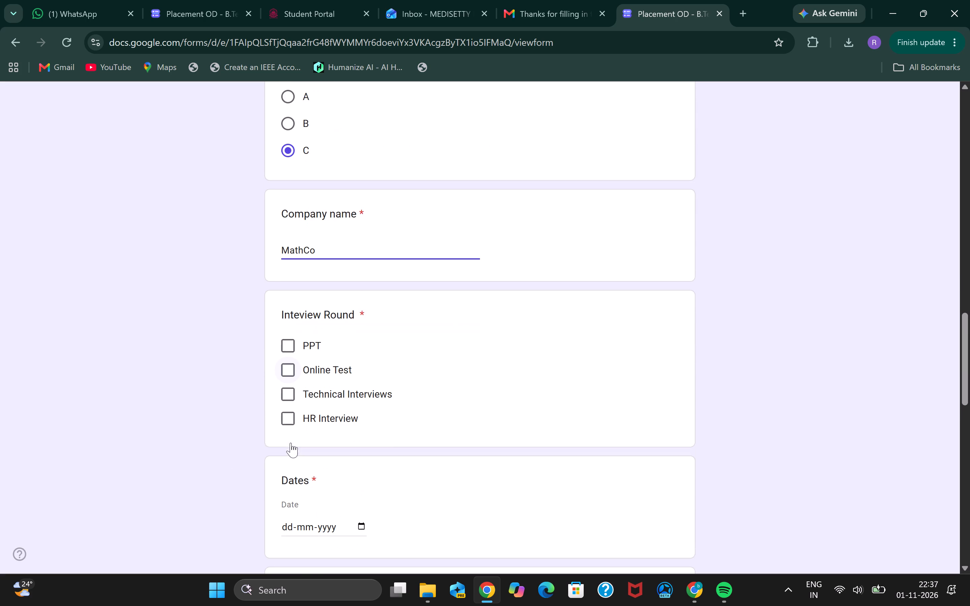
{"action": "left_click", "coordinate": [290, 328]}
{"action": "left_click", "coordinate": [291, 373]}
Set the date of the MathCo rounds to 27-08-2026.
{"action": "scroll", "coordinate": [291, 373], "scroll_direction": "down", "scroll_amount": 2}
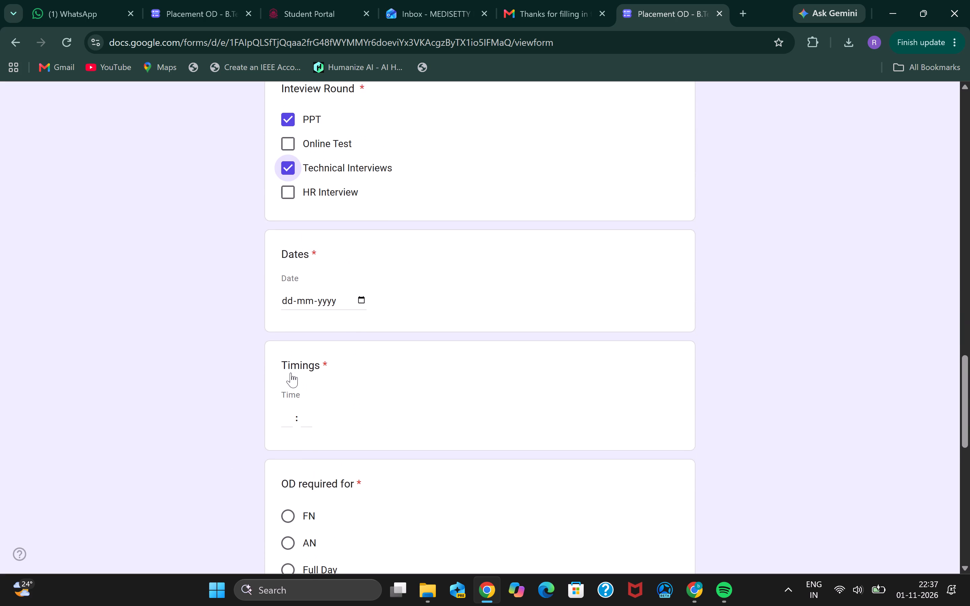
{"action": "left_click", "coordinate": [362, 302]}
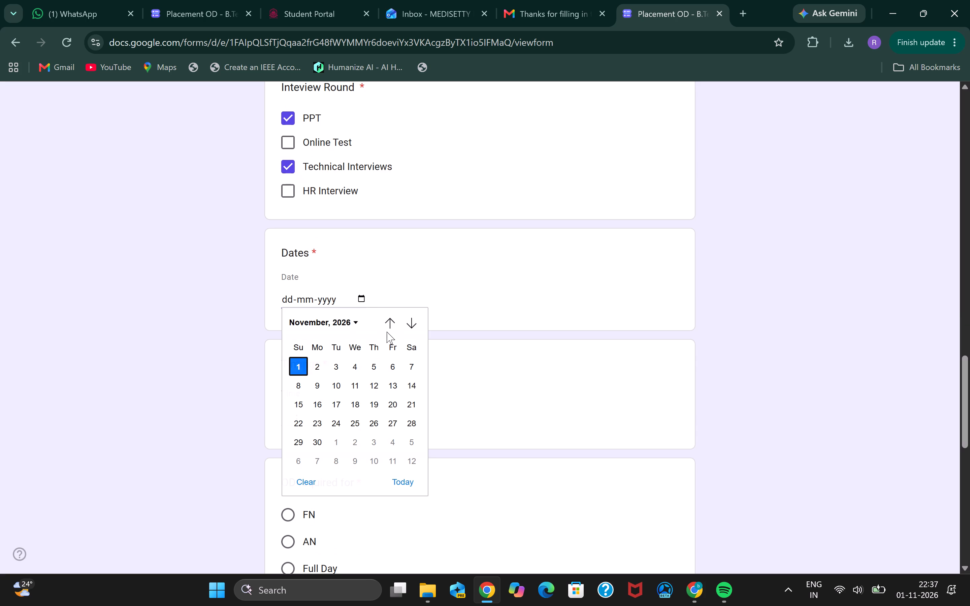
{"action": "left_click", "coordinate": [389, 330]}
{"action": "left_click", "coordinate": [389, 330]}
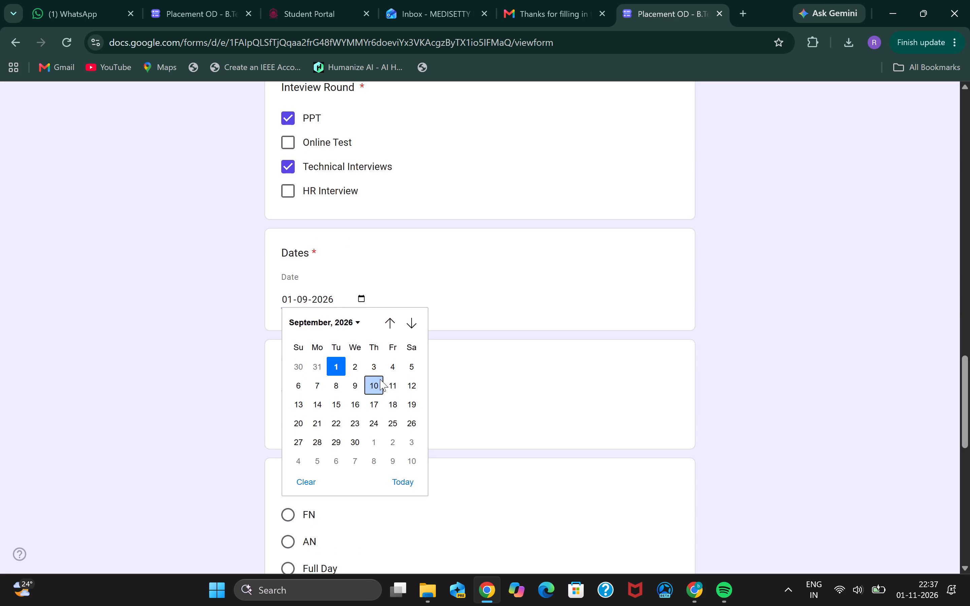
{"action": "left_click", "coordinate": [391, 324]}
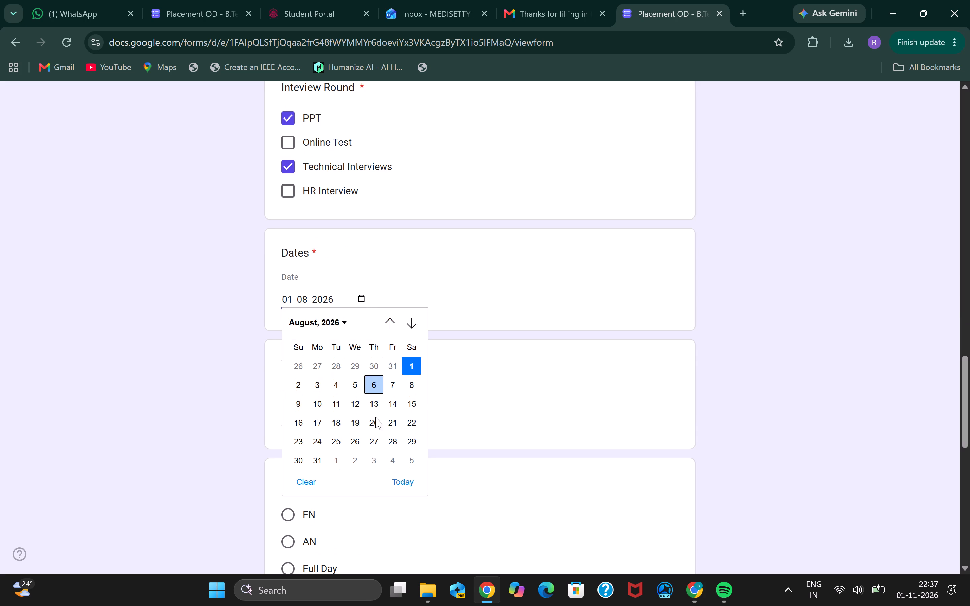
{"action": "left_click", "coordinate": [373, 439]}
Set the timing of the MathCo rounds to 08:00.
{"action": "scroll", "coordinate": [373, 439], "scroll_direction": "down", "scroll_amount": 1}
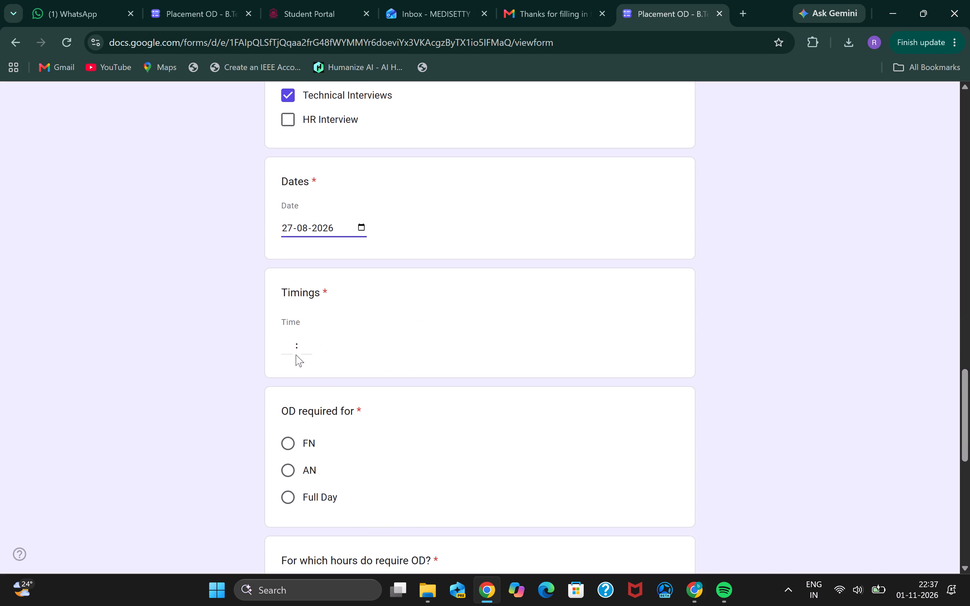
{"action": "left_click", "coordinate": [290, 346]}
{"action": "type", "text": "08"}
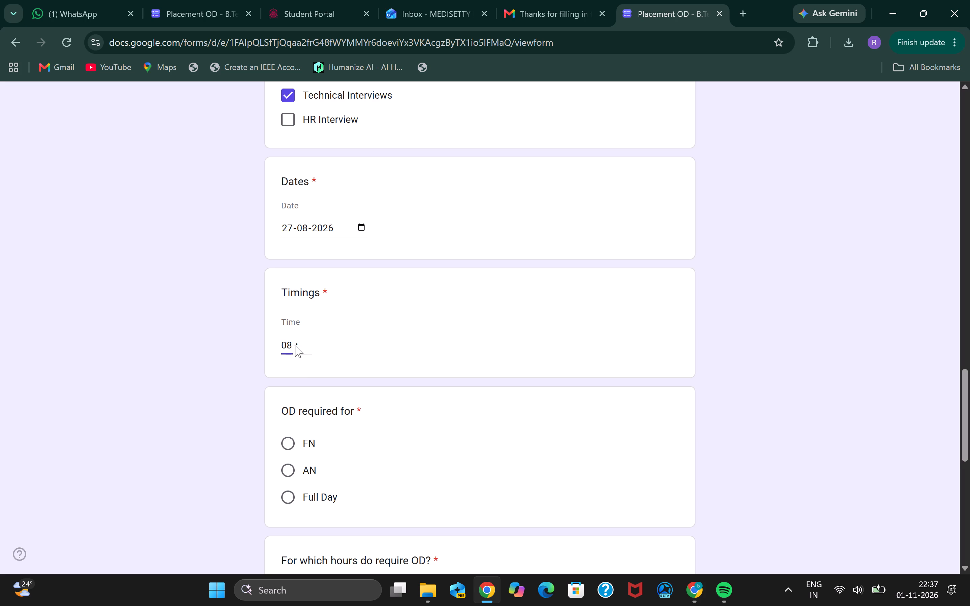
{"action": "left_click", "coordinate": [300, 345]}
{"action": "left_click", "coordinate": [306, 343]}
{"action": "type", "text": "00"}
Request Full Day OD and mark all eight hours, 1st through 8th, as required.
{"action": "scroll", "coordinate": [306, 343], "scroll_direction": "down", "scroll_amount": 1}
{"action": "left_click", "coordinate": [291, 393]}
{"action": "scroll", "coordinate": [291, 393], "scroll_direction": "down", "scroll_amount": 2}
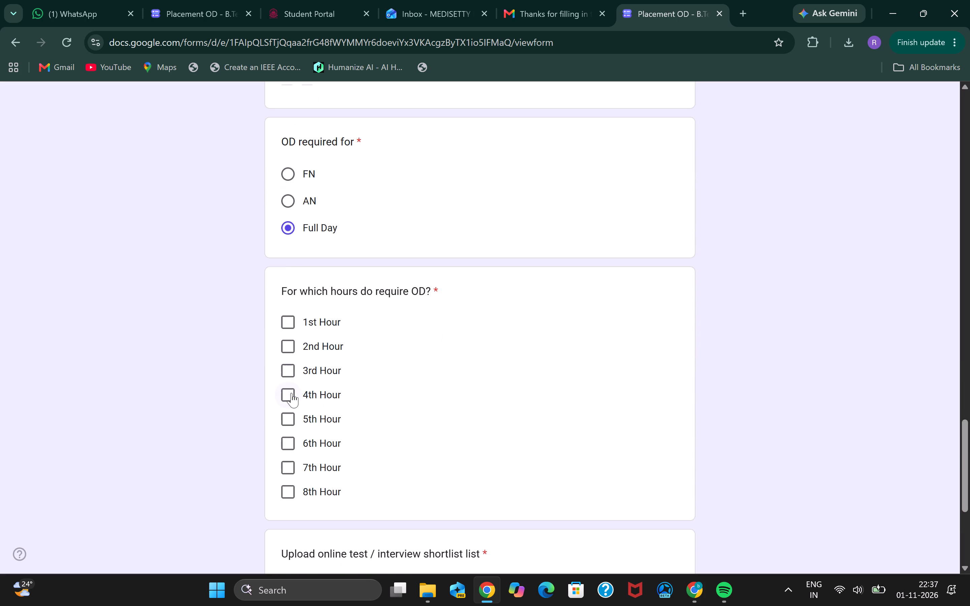
{"action": "left_click", "coordinate": [284, 463]}
{"action": "left_click", "coordinate": [286, 441]}
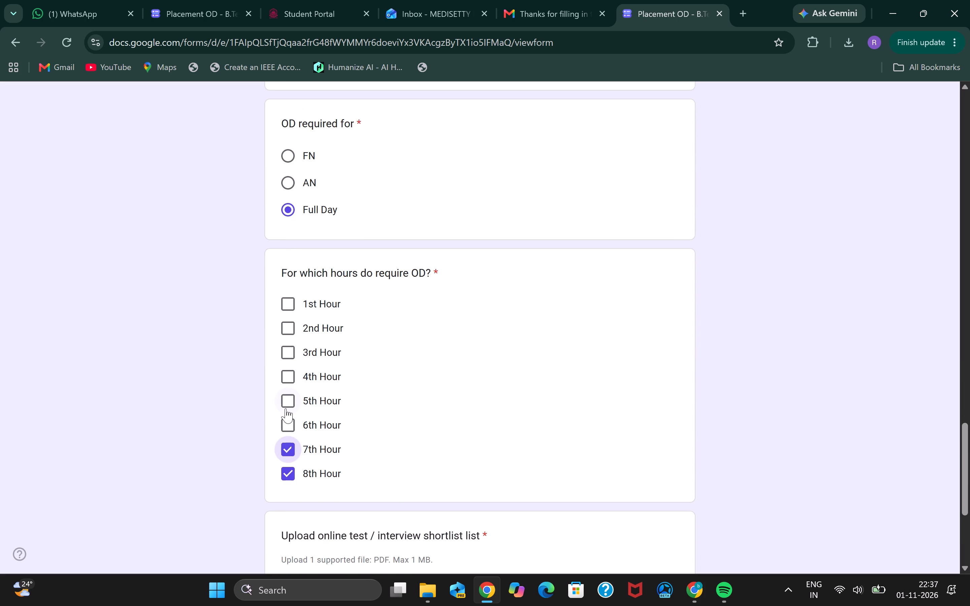
{"action": "left_click", "coordinate": [286, 408]}
{"action": "left_click", "coordinate": [286, 413]}
{"action": "left_click_drag", "start_coordinate": [286, 378], "coordinate": [289, 344]}
{"action": "left_click", "coordinate": [289, 344]}
{"action": "left_click", "coordinate": [288, 365]}
{"action": "left_click", "coordinate": [288, 323]}
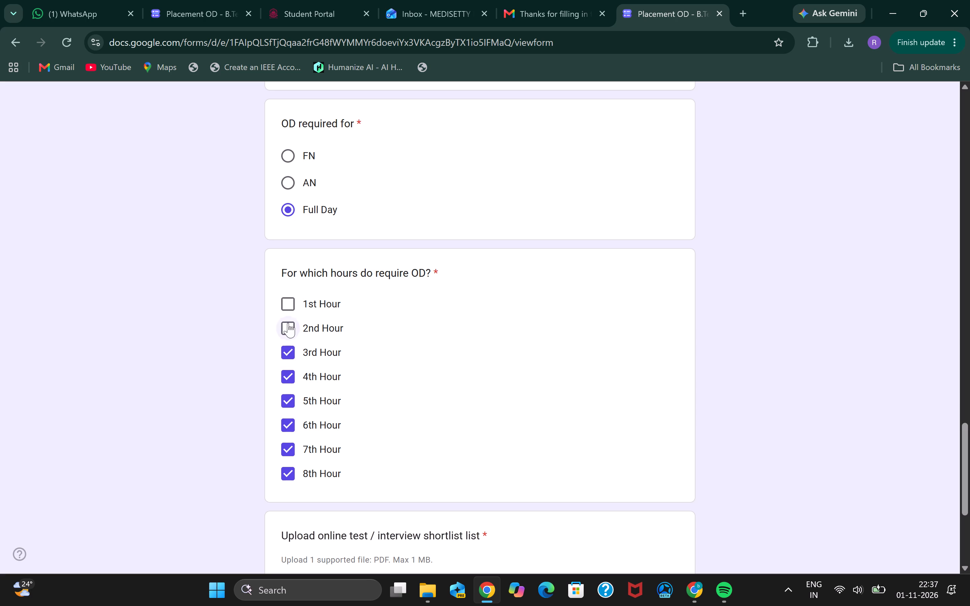
{"action": "left_click", "coordinate": [290, 302]}
Request a copy of the form responses.
{"action": "scroll", "coordinate": [290, 302], "scroll_direction": "down", "scroll_amount": 2}
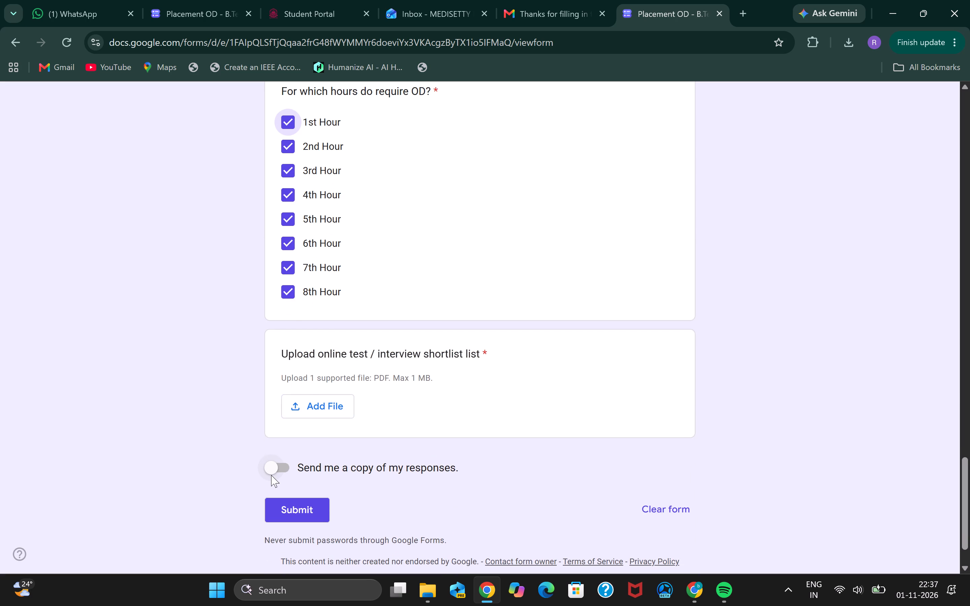
{"action": "left_click", "coordinate": [271, 475]}
{"action": "left_click", "coordinate": [274, 469]}
Open the file upload for the online test / interview shortlist proof.
{"action": "left_click", "coordinate": [300, 423]}
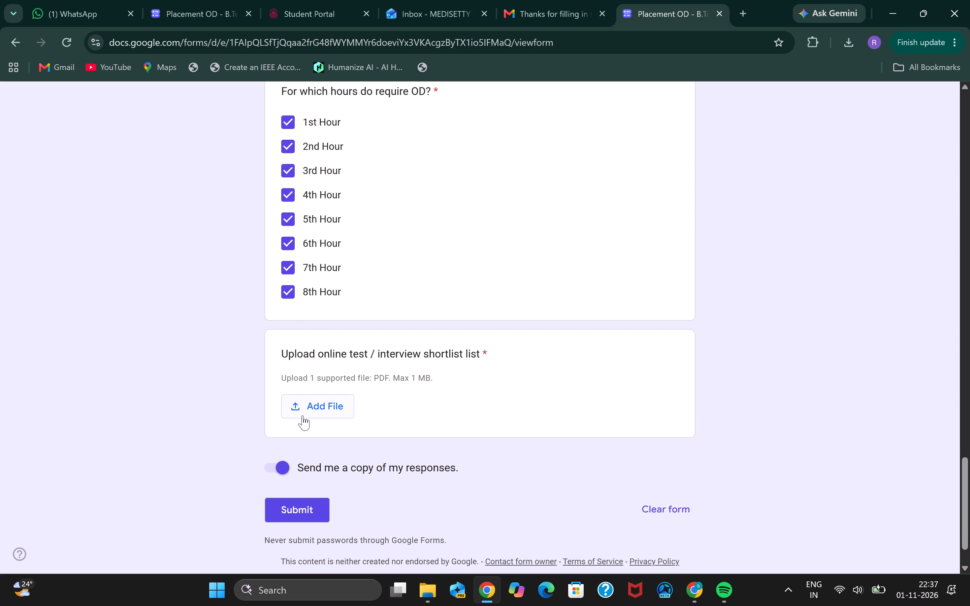
{"action": "left_click", "coordinate": [302, 415]}
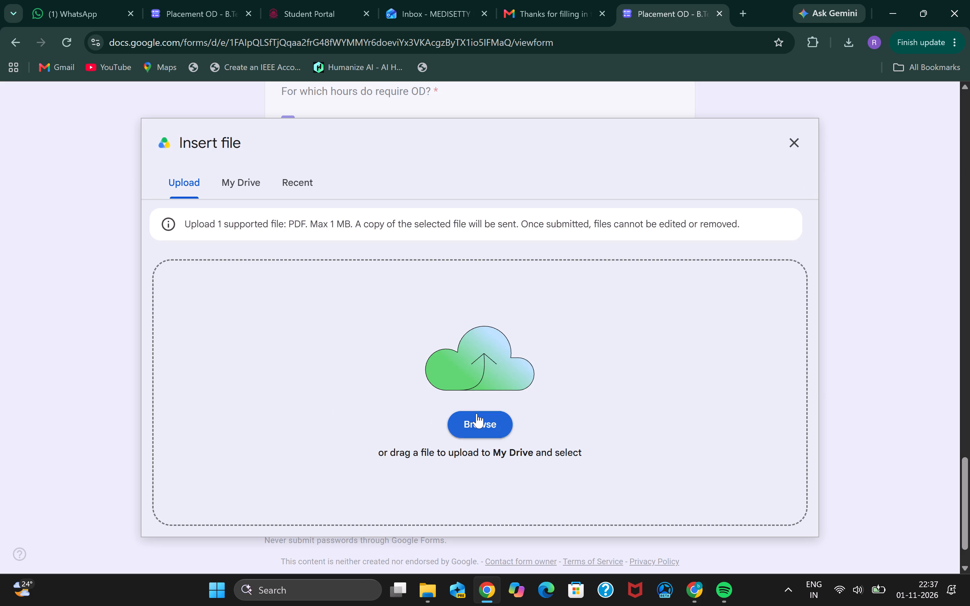
Attach Mathco.pdf from the Downloads folder as the online test / interview shortlist proof.
{"action": "left_click", "coordinate": [477, 413]}
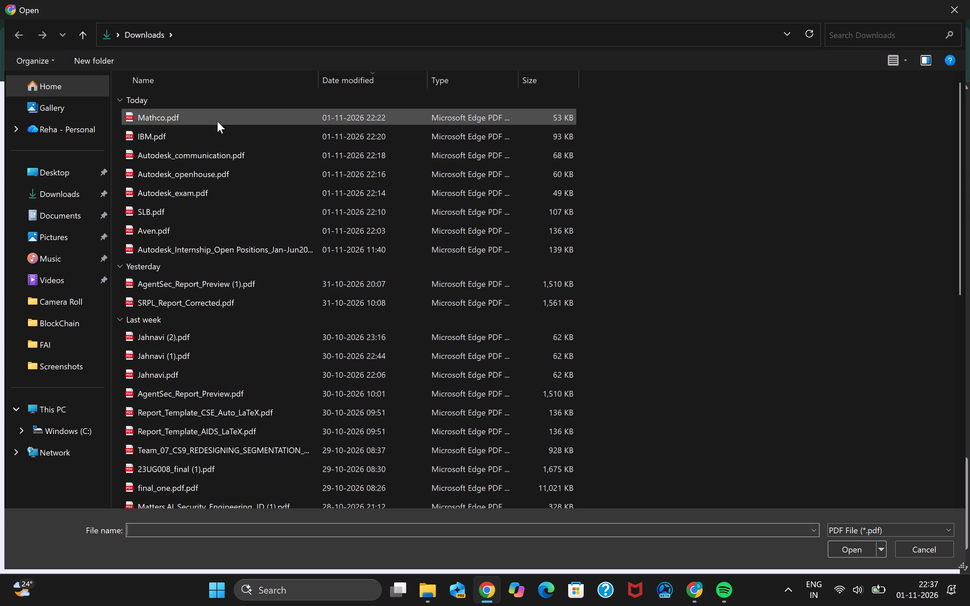
{"action": "left_click", "coordinate": [217, 121]}
{"action": "key", "text": "Return"}
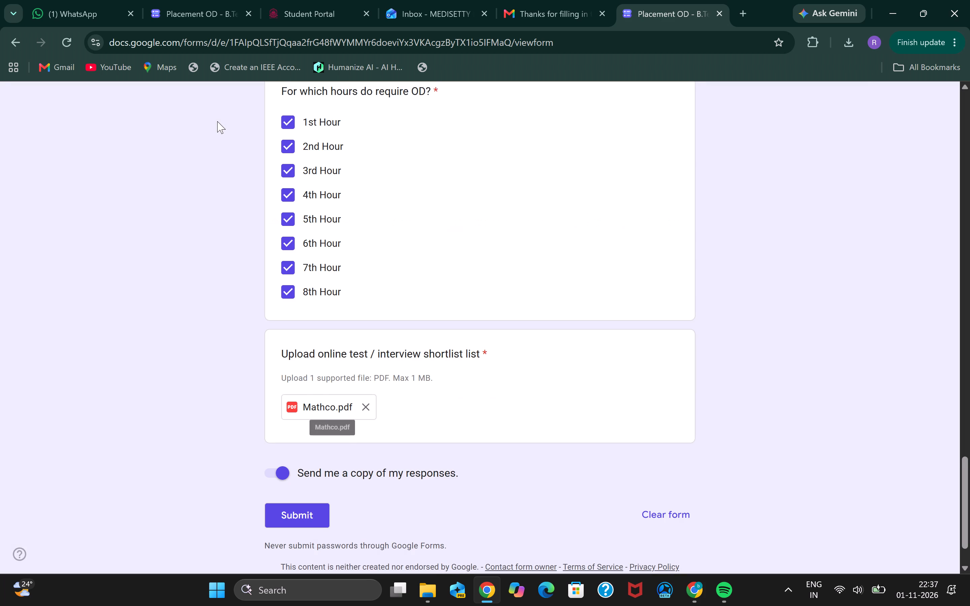
Submit the completed Placement OD form for the MathCo event.
{"action": "left_click", "coordinate": [291, 511]}
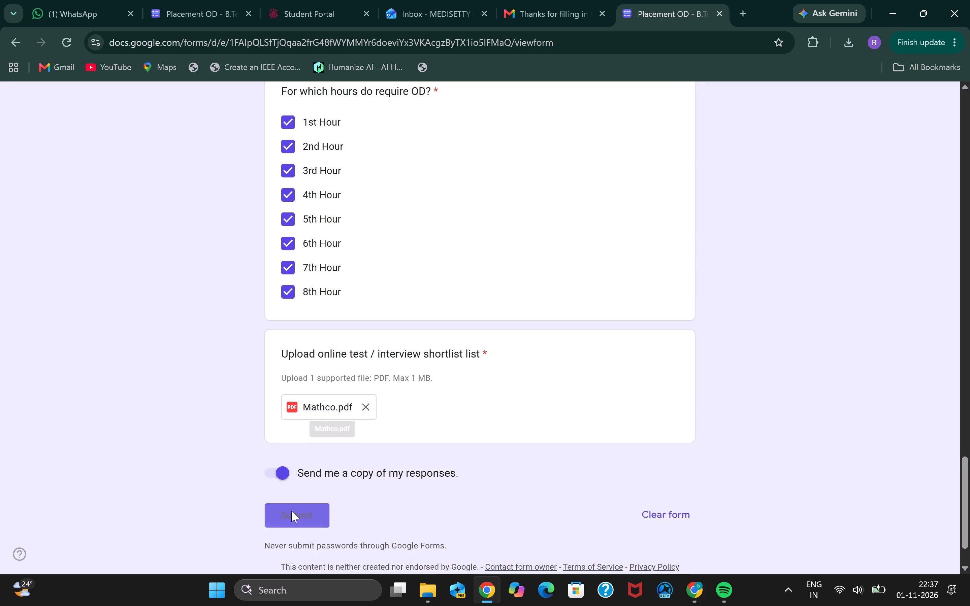
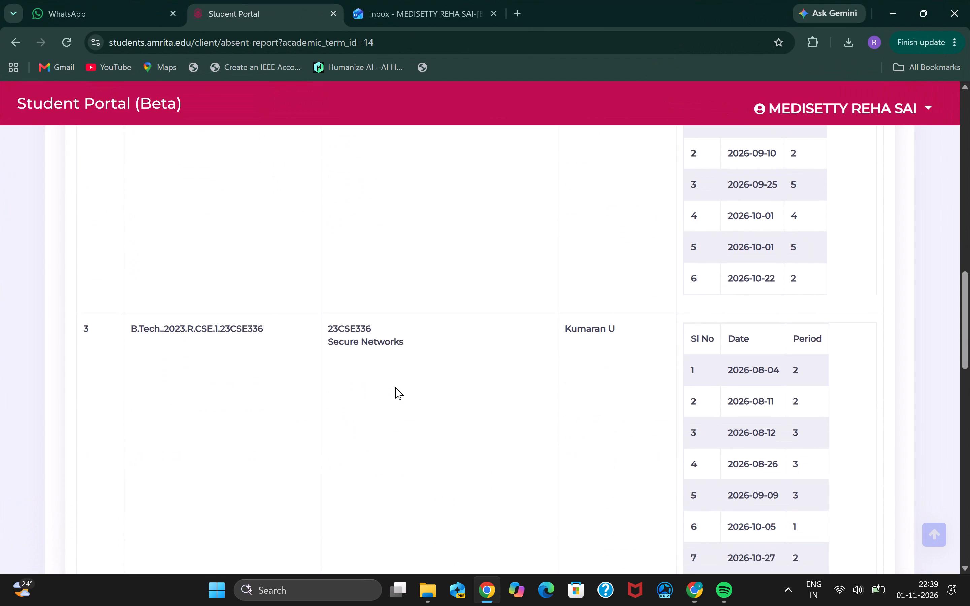
Examine the absence dates and periods listed for Secure Networks and the following courses in the student portal's absent report.
{"action": "scroll", "coordinate": [395, 387], "scroll_direction": "down", "scroll_amount": 1}
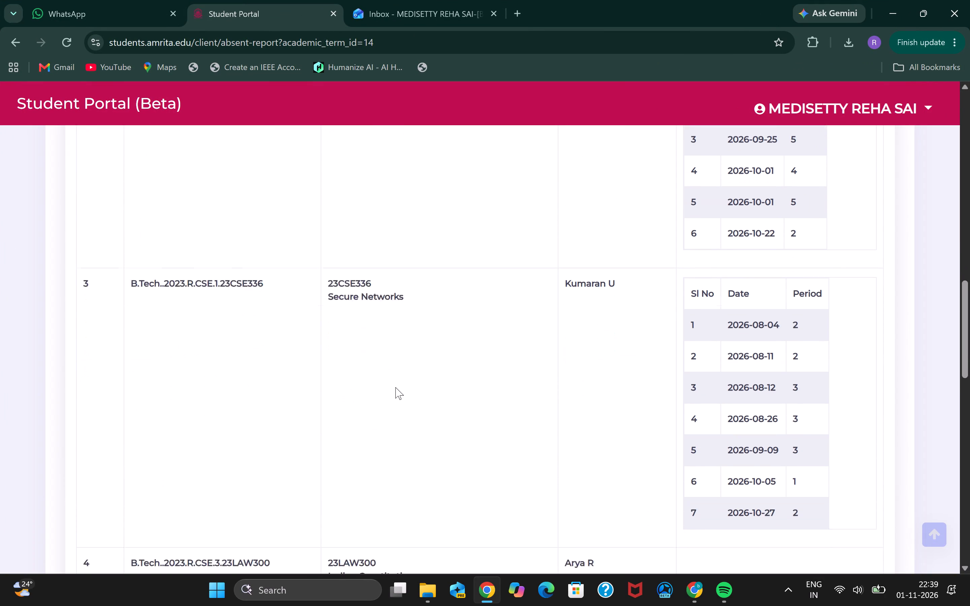
{"action": "scroll", "coordinate": [395, 387], "scroll_direction": "down", "scroll_amount": 1}
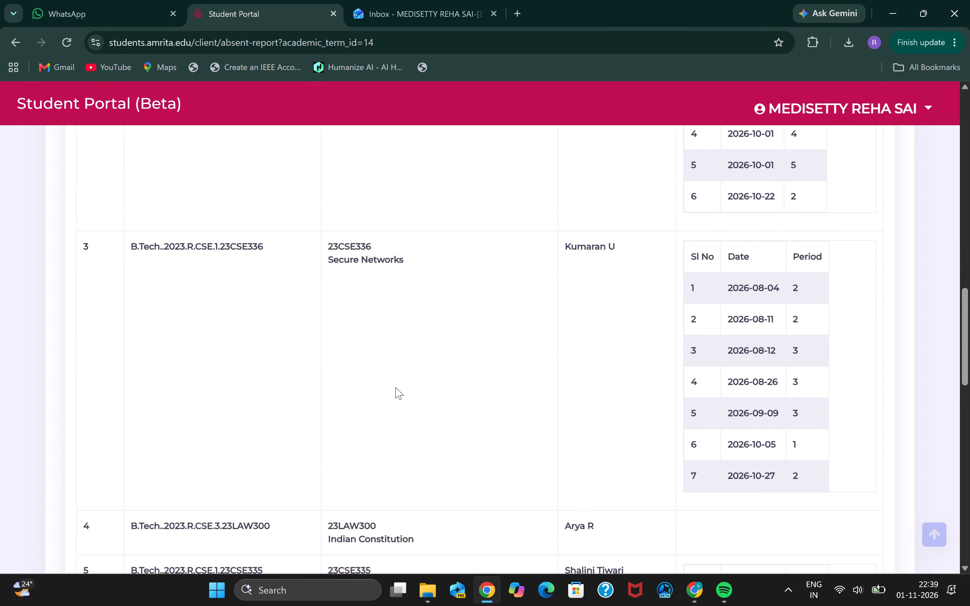
Review the absence dates and periods listed per course in the Student Portal's absent report, from Secure Networks to Block Chain and its Applications.
{"action": "scroll", "coordinate": [395, 387], "scroll_direction": "up", "scroll_amount": 1}
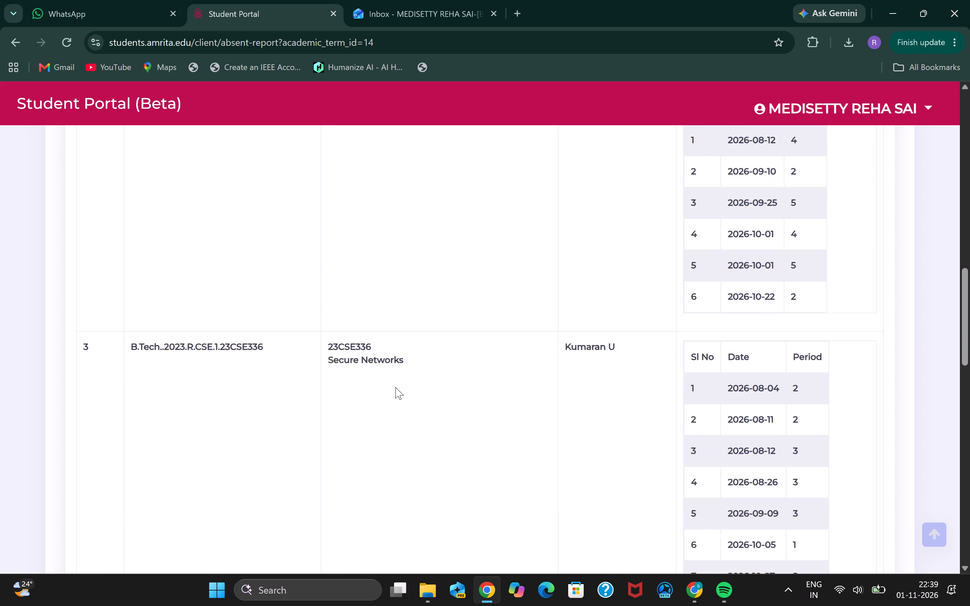
{"action": "scroll", "coordinate": [395, 387], "scroll_direction": "up", "scroll_amount": 1}
{"action": "scroll", "coordinate": [395, 387], "scroll_direction": "down", "scroll_amount": 2}
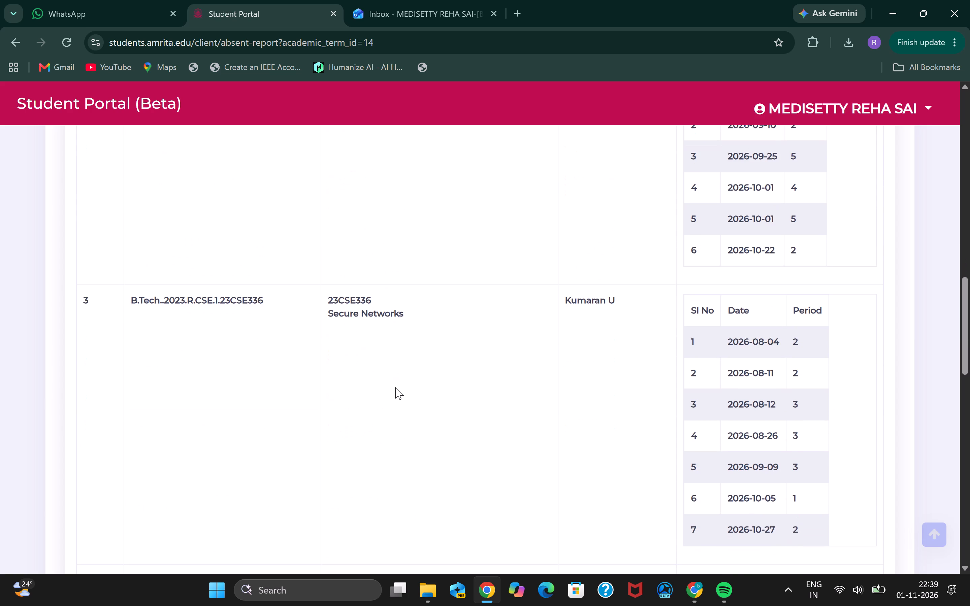
{"action": "scroll", "coordinate": [395, 387], "scroll_direction": "down", "scroll_amount": 4}
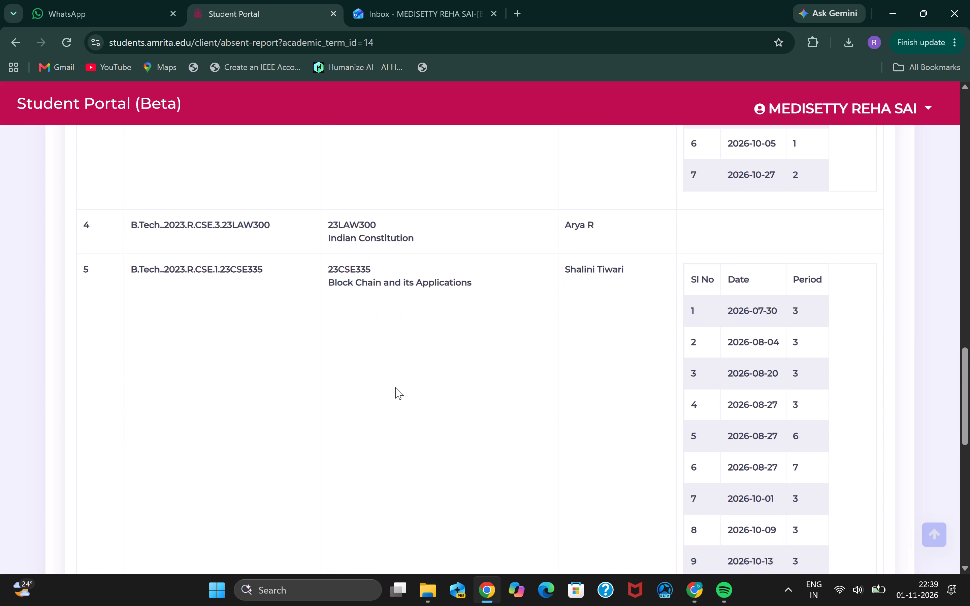
Review the absence dates and periods in the absent report for Block Chain and its Applications through Software Project Management.
{"action": "scroll", "coordinate": [395, 387], "scroll_direction": "down", "scroll_amount": 3}
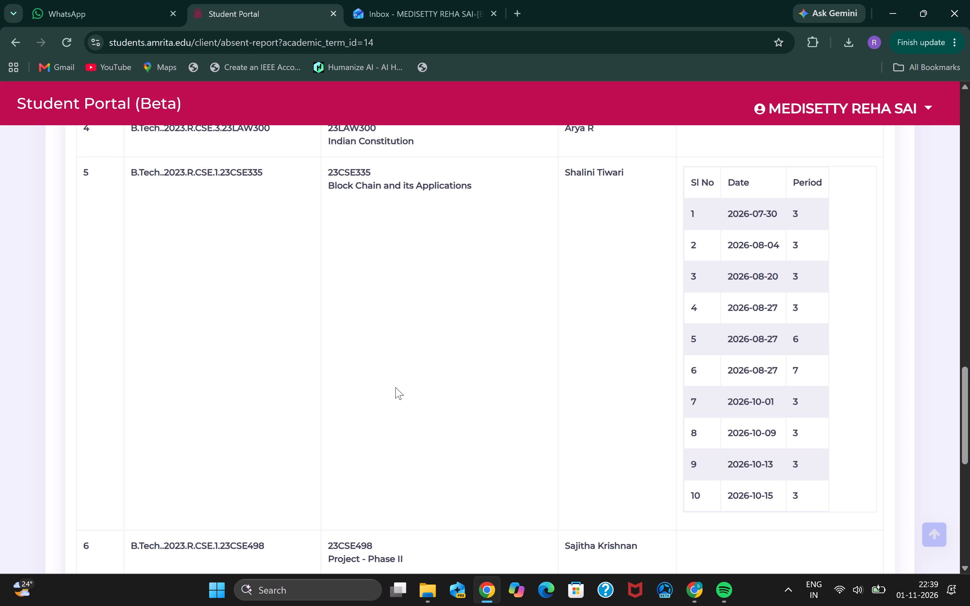
{"action": "scroll", "coordinate": [395, 387], "scroll_direction": "down", "scroll_amount": 2}
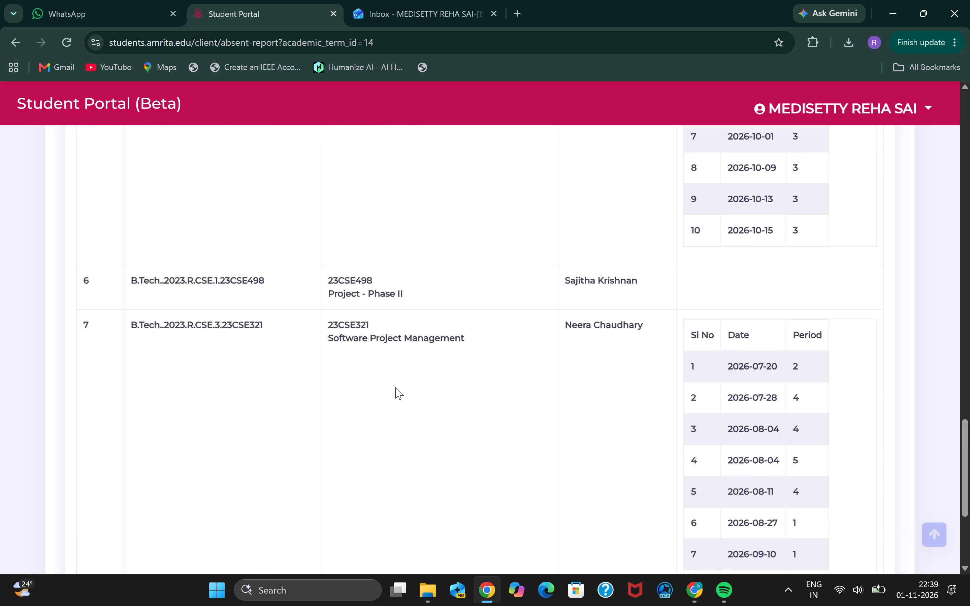
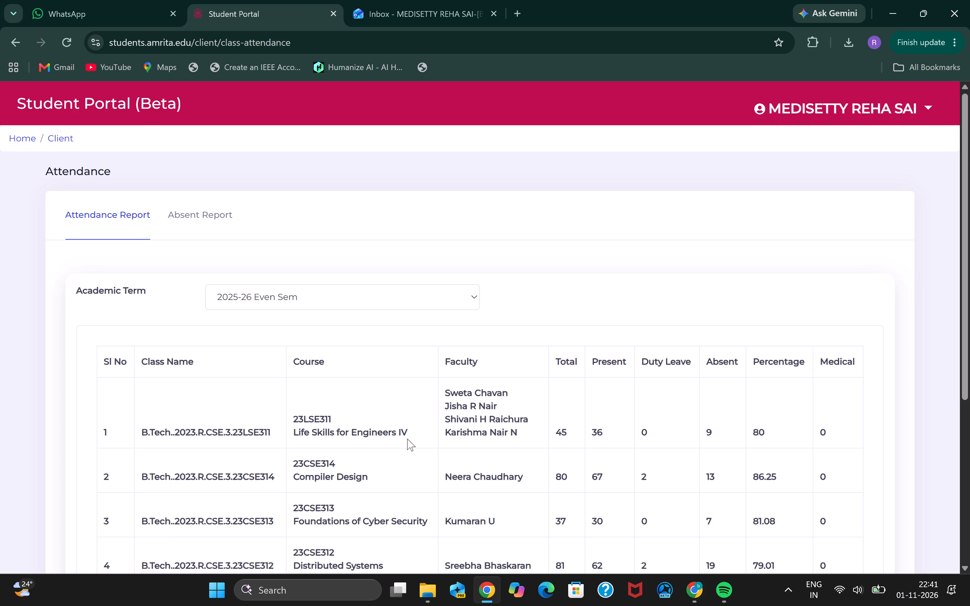
Show the attendance report for the 2026-27 Odd Sem academic term and examine the per-course attendance figures.
{"action": "scroll", "coordinate": [407, 439], "scroll_direction": "down", "scroll_amount": 2}
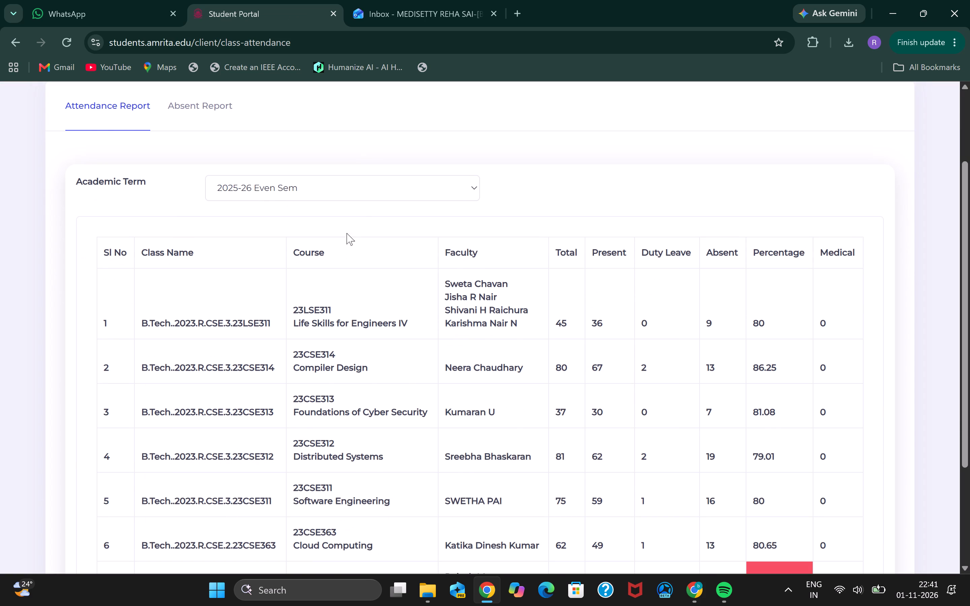
{"action": "left_click", "coordinate": [362, 187]}
{"action": "left_click", "coordinate": [354, 235]}
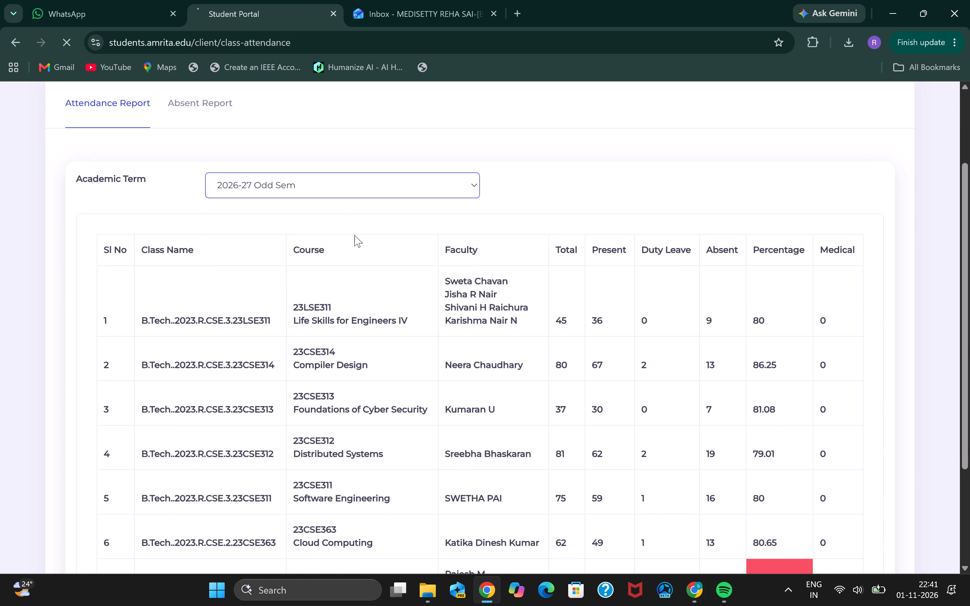
{"action": "scroll", "coordinate": [471, 307], "scroll_direction": "down", "scroll_amount": 3}
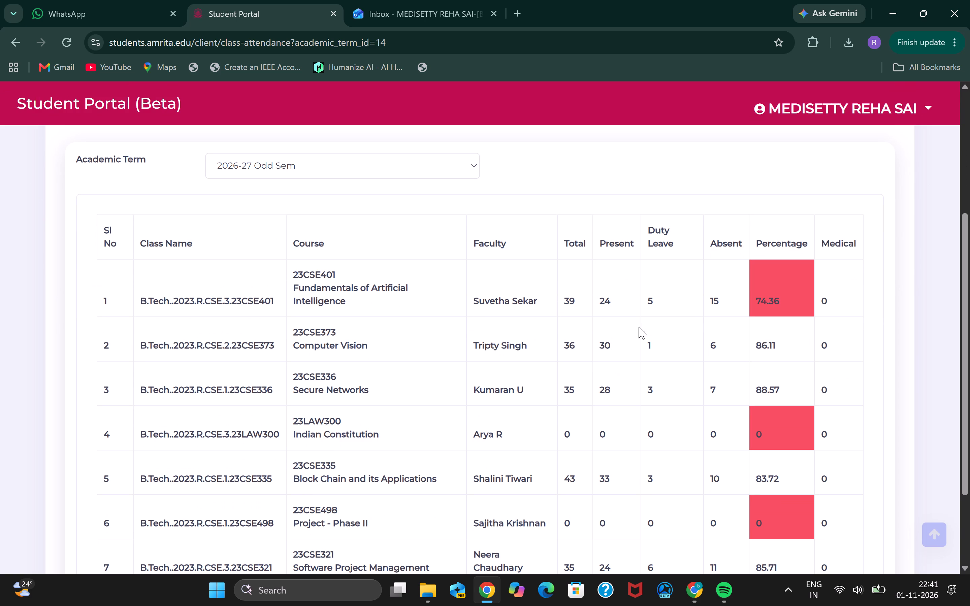
Enable the AttendEase extension in the browser's extension management page.
{"action": "scroll", "coordinate": [642, 452], "scroll_direction": "down", "scroll_amount": 2}
{"action": "scroll", "coordinate": [656, 431], "scroll_direction": "up", "scroll_amount": 2}
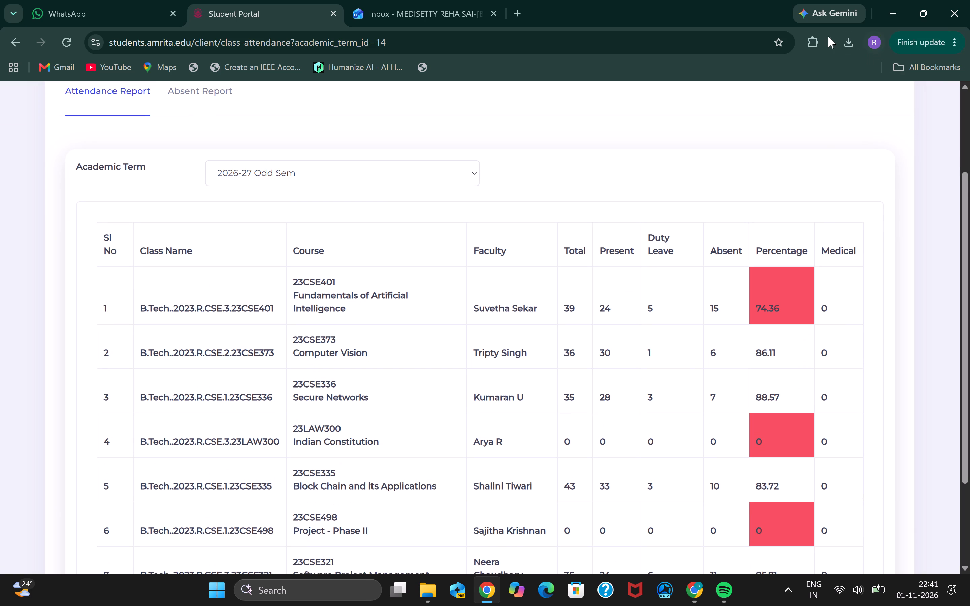
{"action": "left_click", "coordinate": [821, 38]}
{"action": "left_click", "coordinate": [709, 184]}
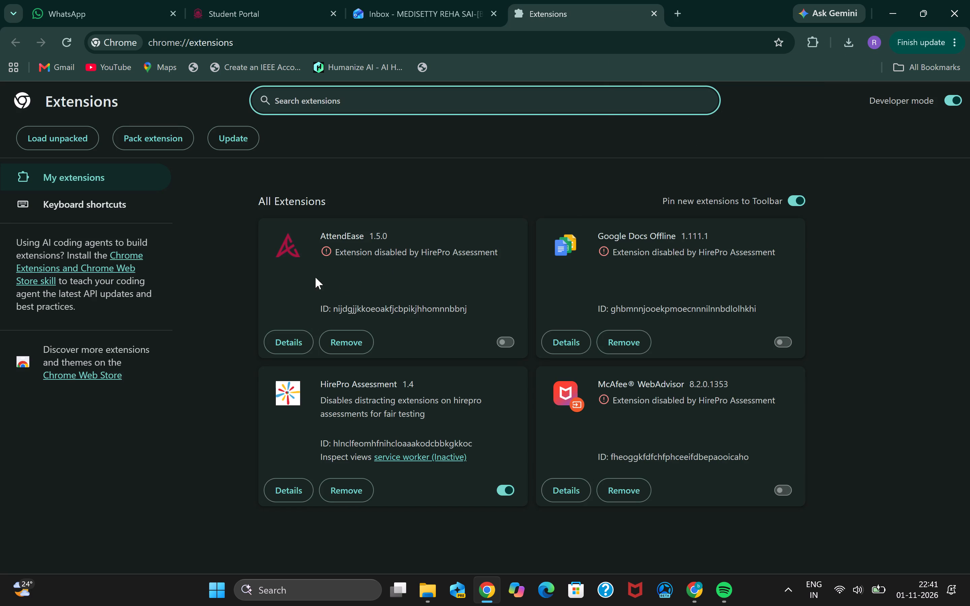
{"action": "left_click", "coordinate": [506, 342]}
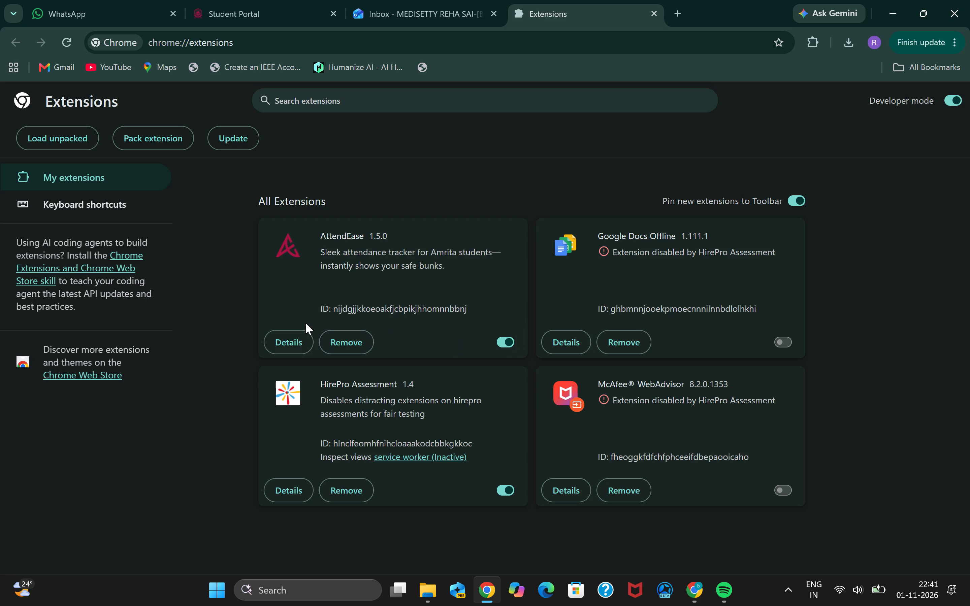
Return to the Student Portal and reload the 2026-27 Odd Sem attendance report.
{"action": "left_click", "coordinate": [244, 0]}
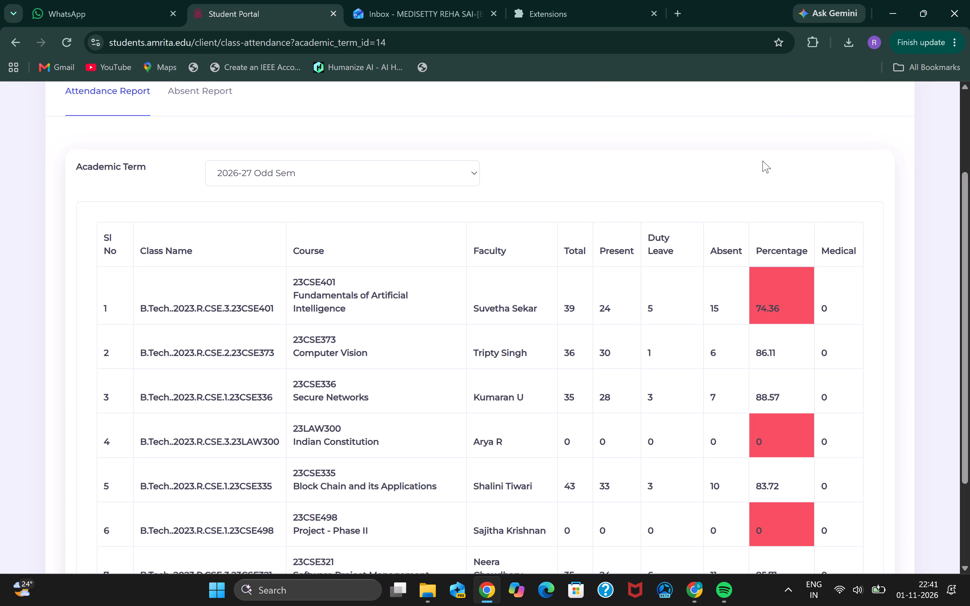
{"action": "left_click", "coordinate": [63, 38]}
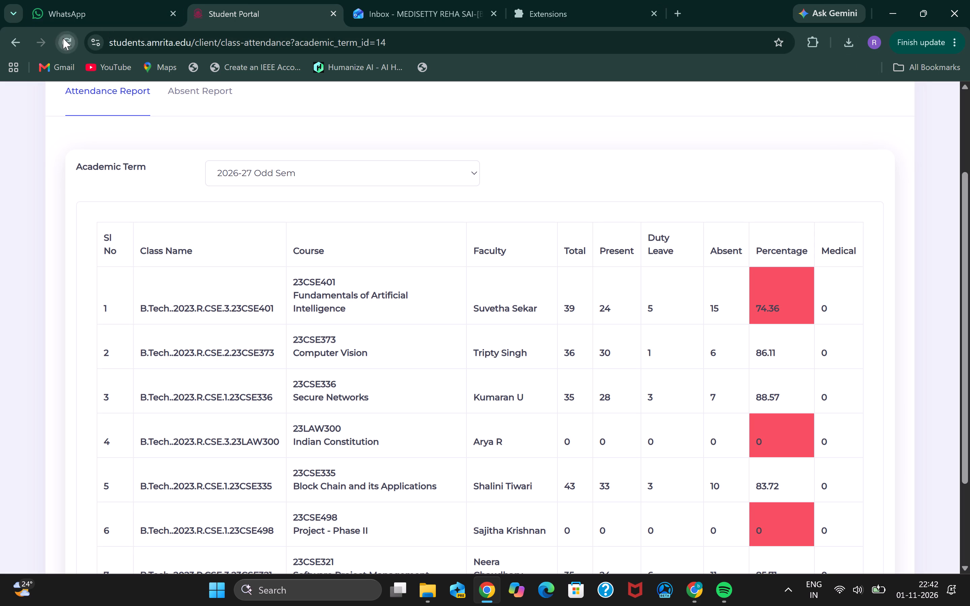